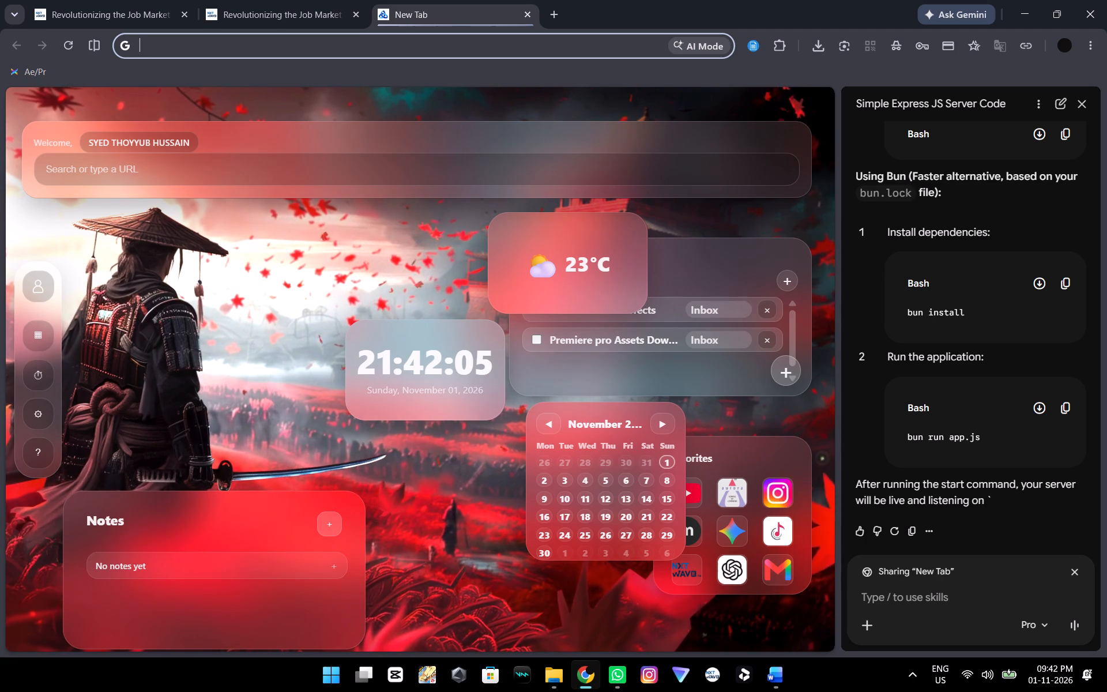
# Return to the Get a String question page and reload it.
pyautogui.click(255, 0)
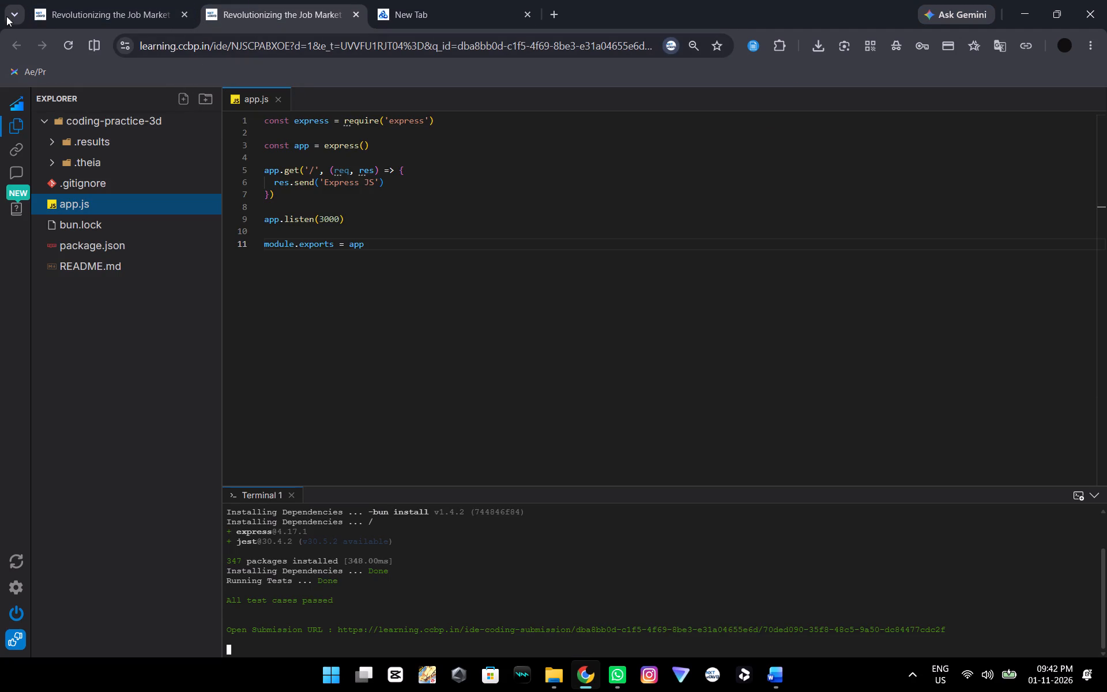
pyautogui.click(97, 0)
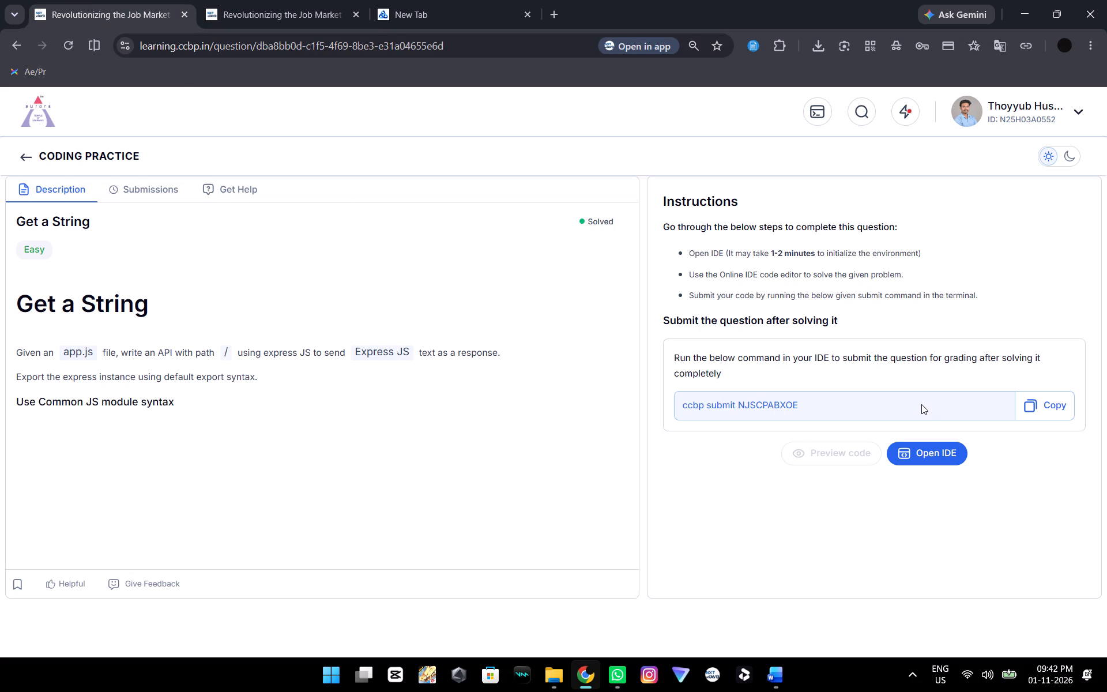
pyautogui.click(72, 37)
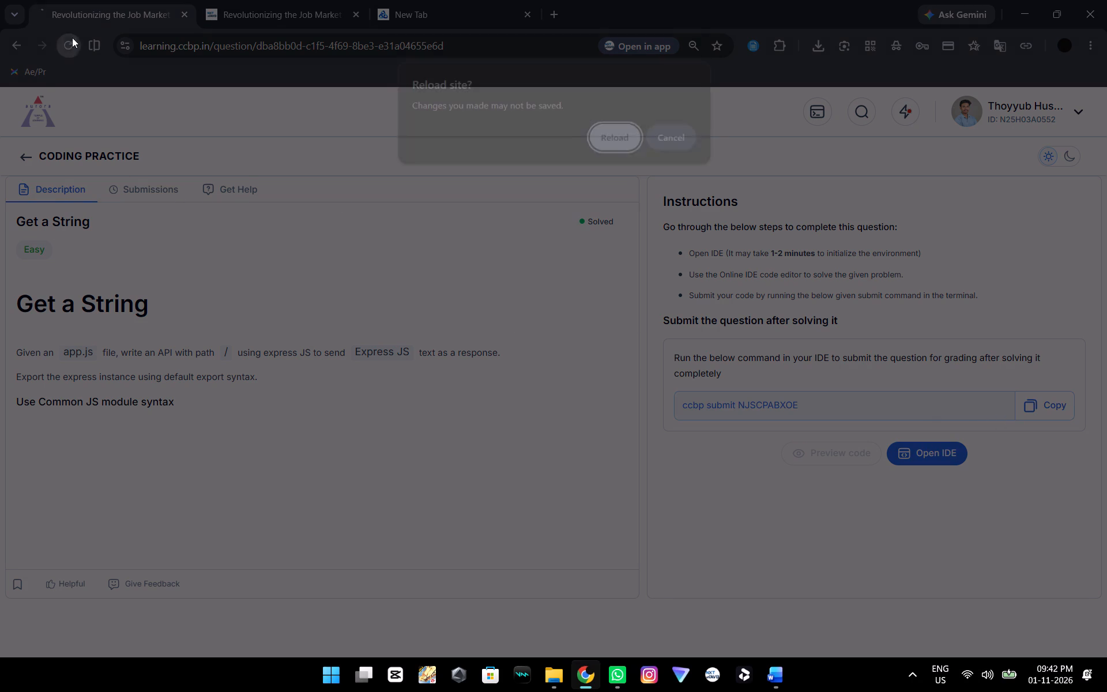
pyautogui.click(614, 144)
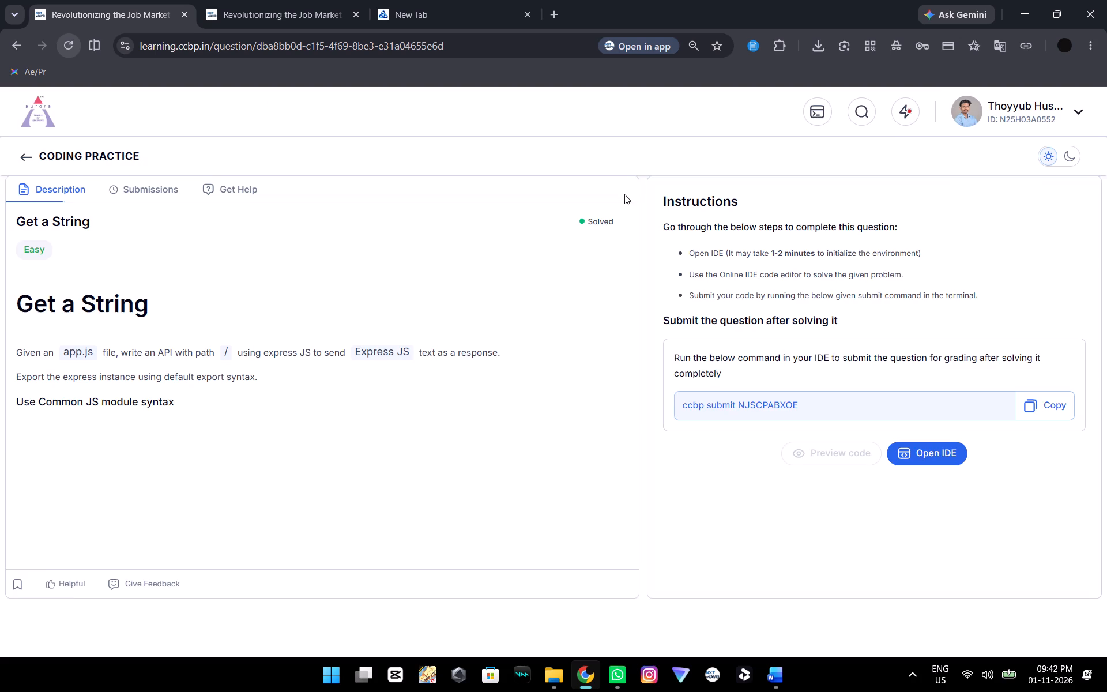
# Close the New Tab and the app.js IDE tab, leaving only the Get a String question page open.
pyautogui.click(463, 12)
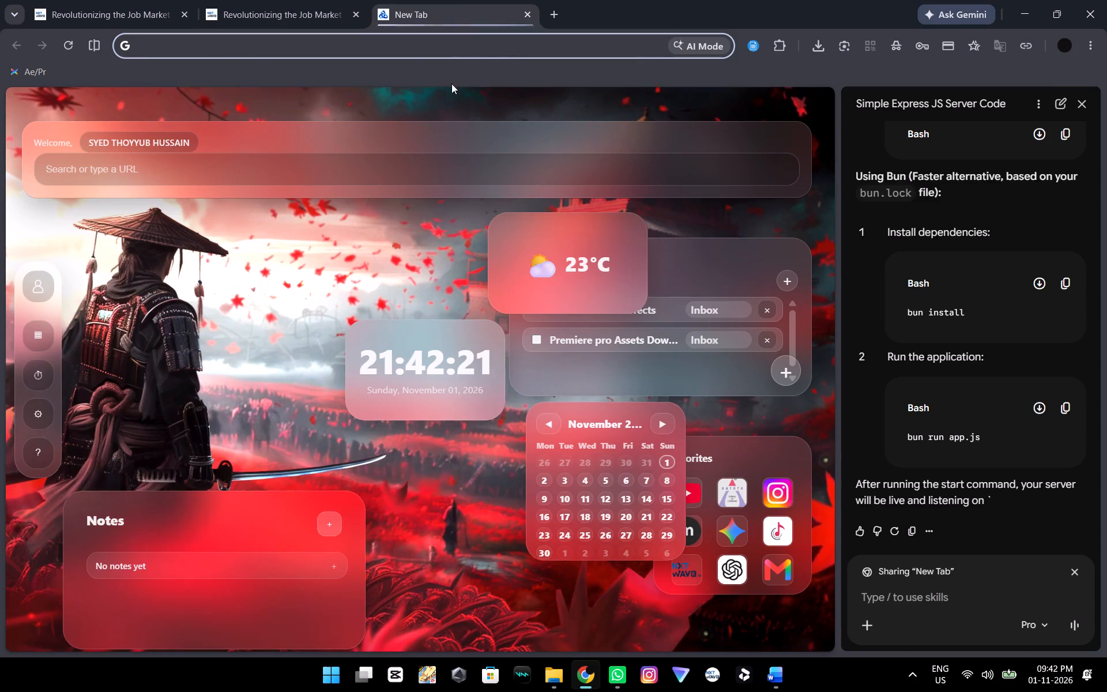
pyautogui.click(529, 10)
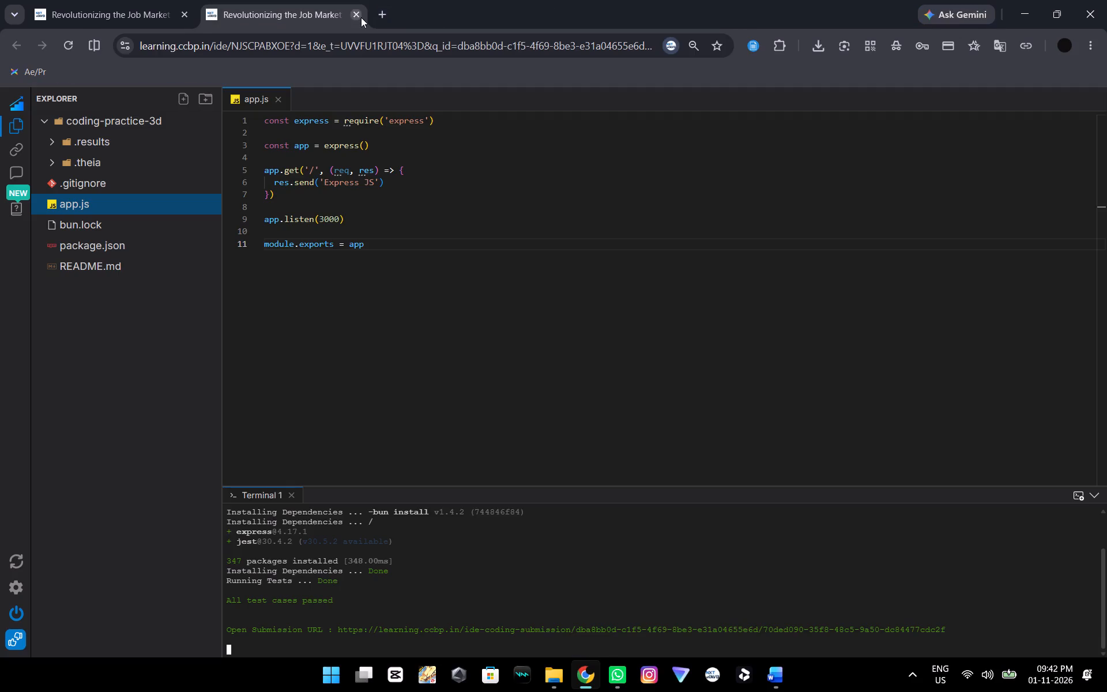
pyautogui.click(361, 17)
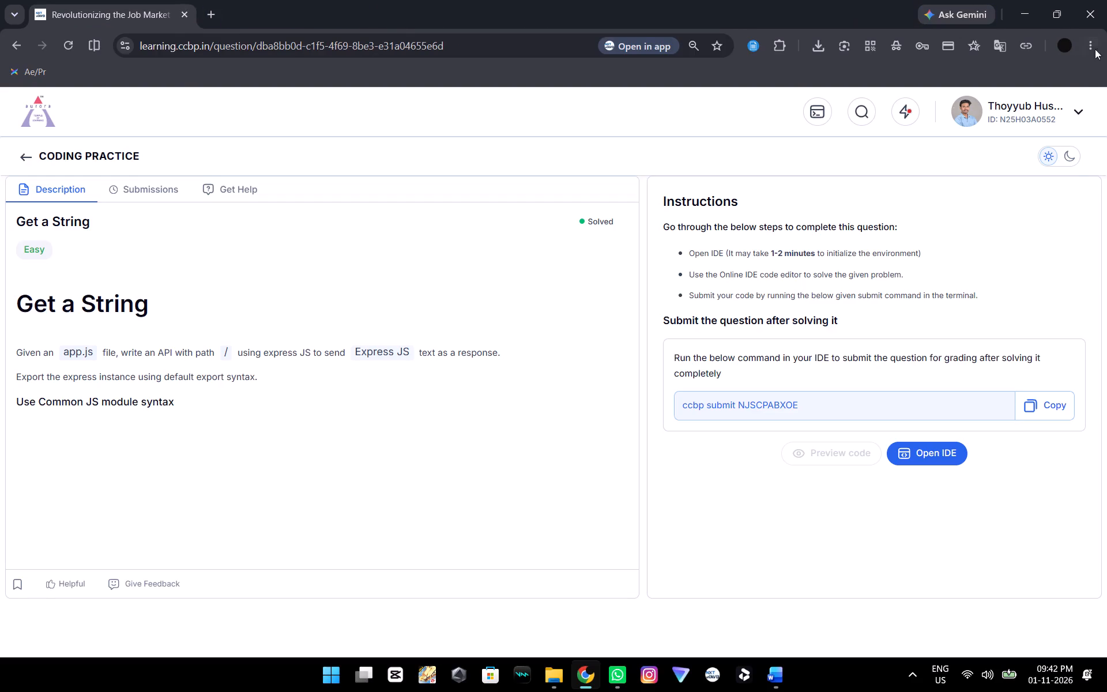
pyautogui.click(1065, 44)
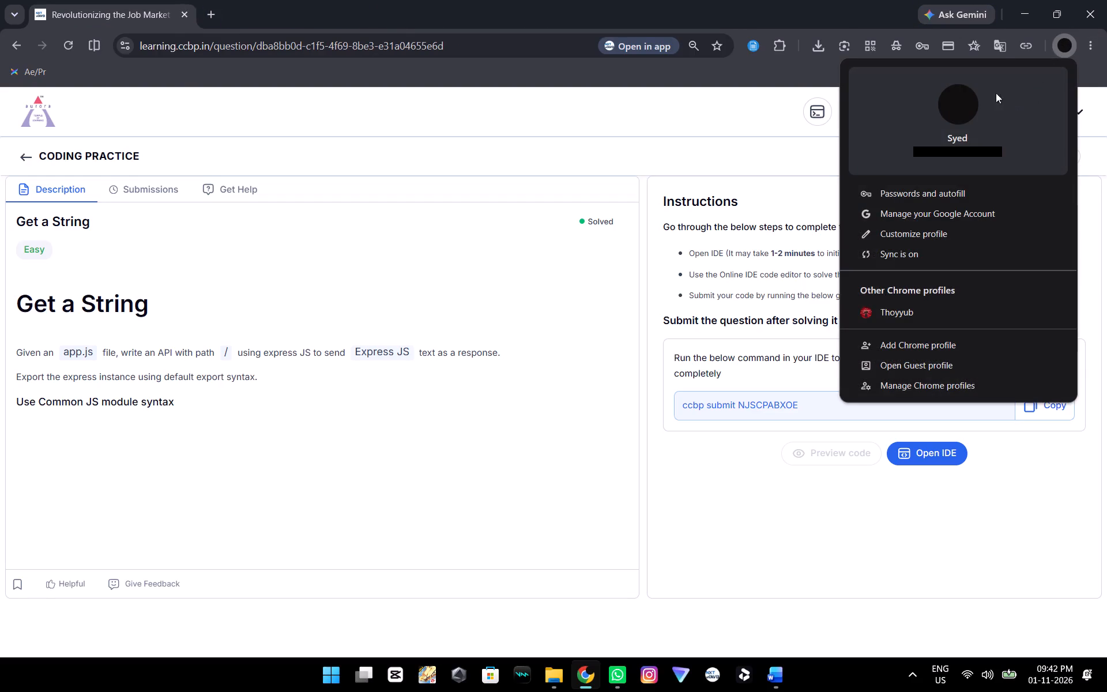
# Switch to the BDF Lab 1 document in Word and look through the lab report's pages.
pyautogui.click(1026, 3)
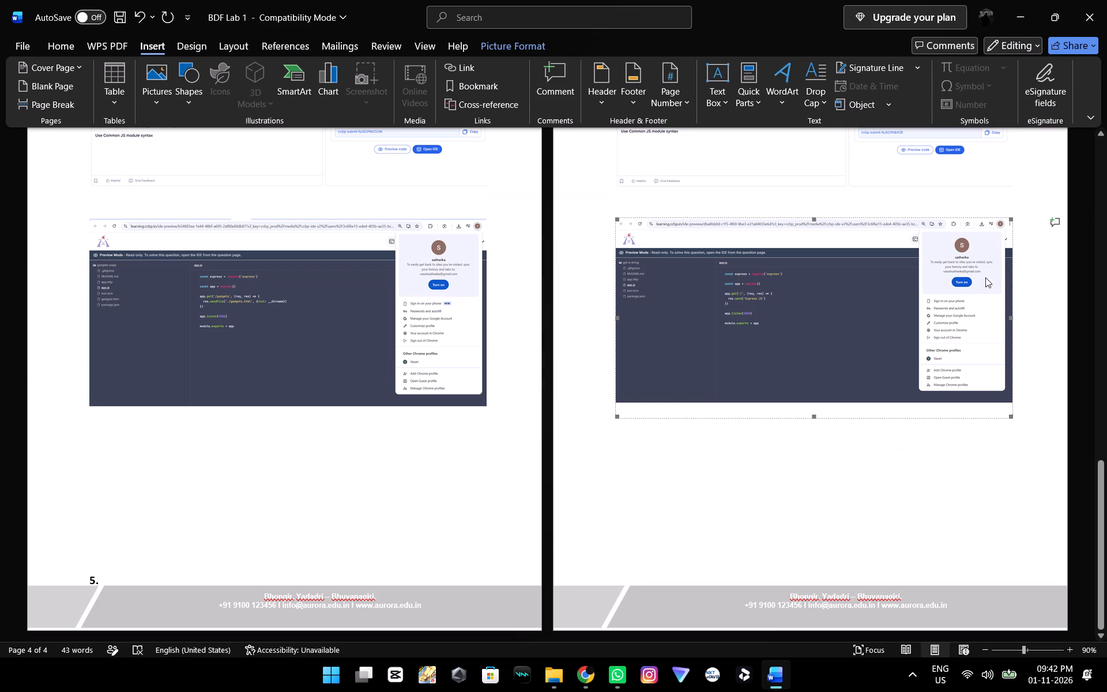
pyautogui.scroll(15, 700, 424)
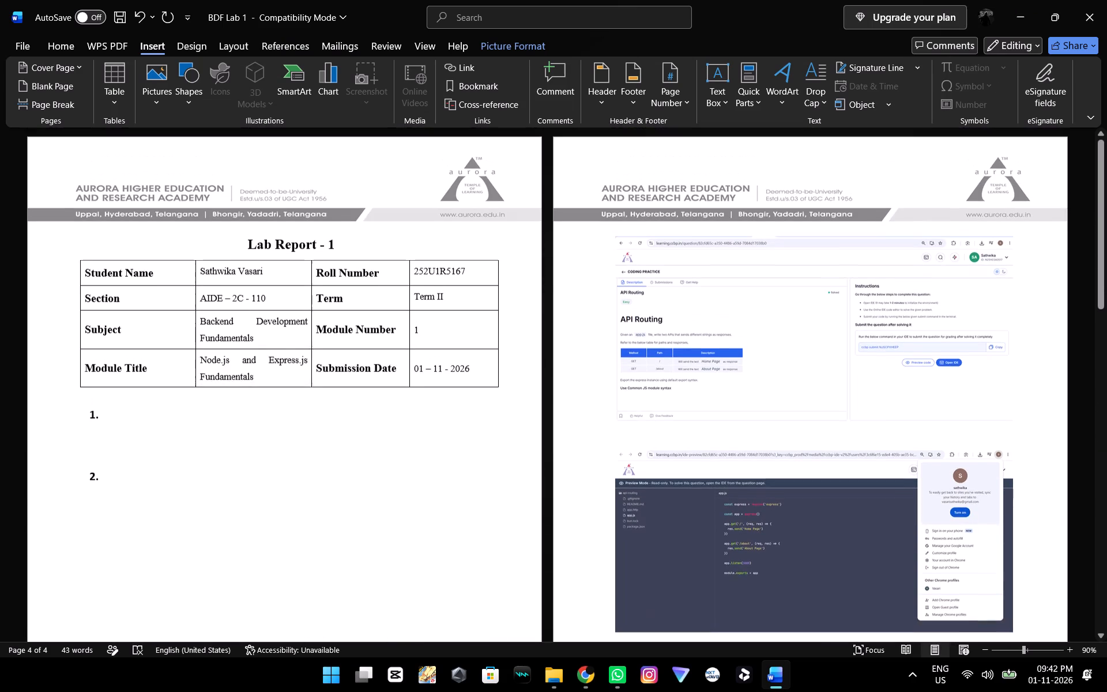
pyautogui.scroll(-11, 722, 427)
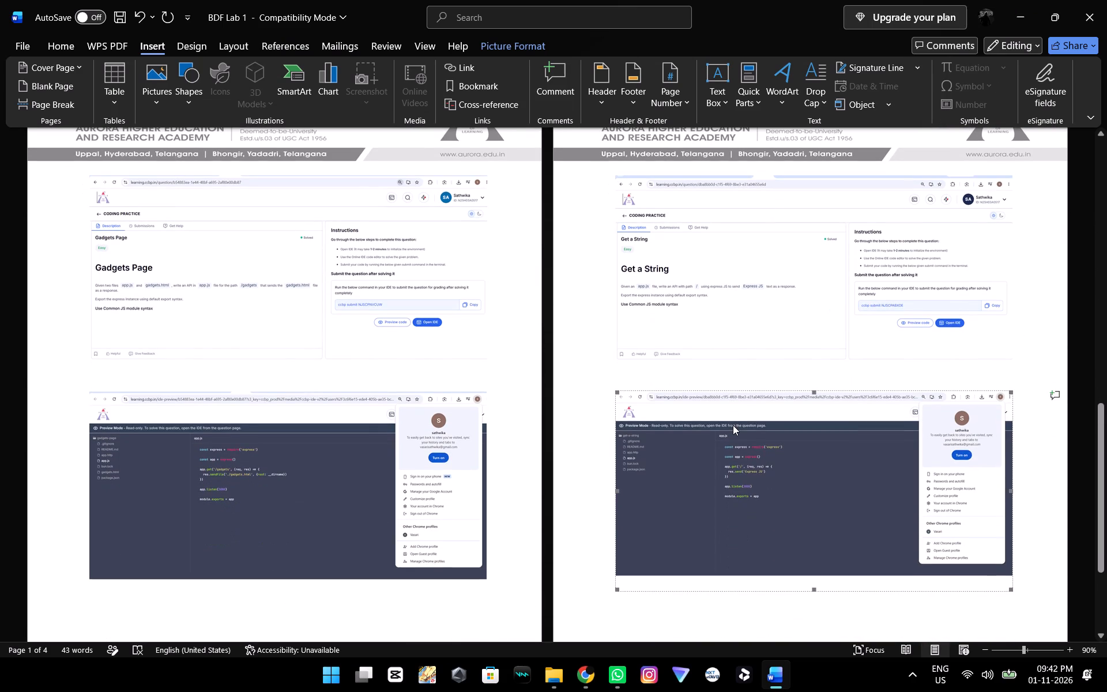
pyautogui.scroll(-3, 747, 386)
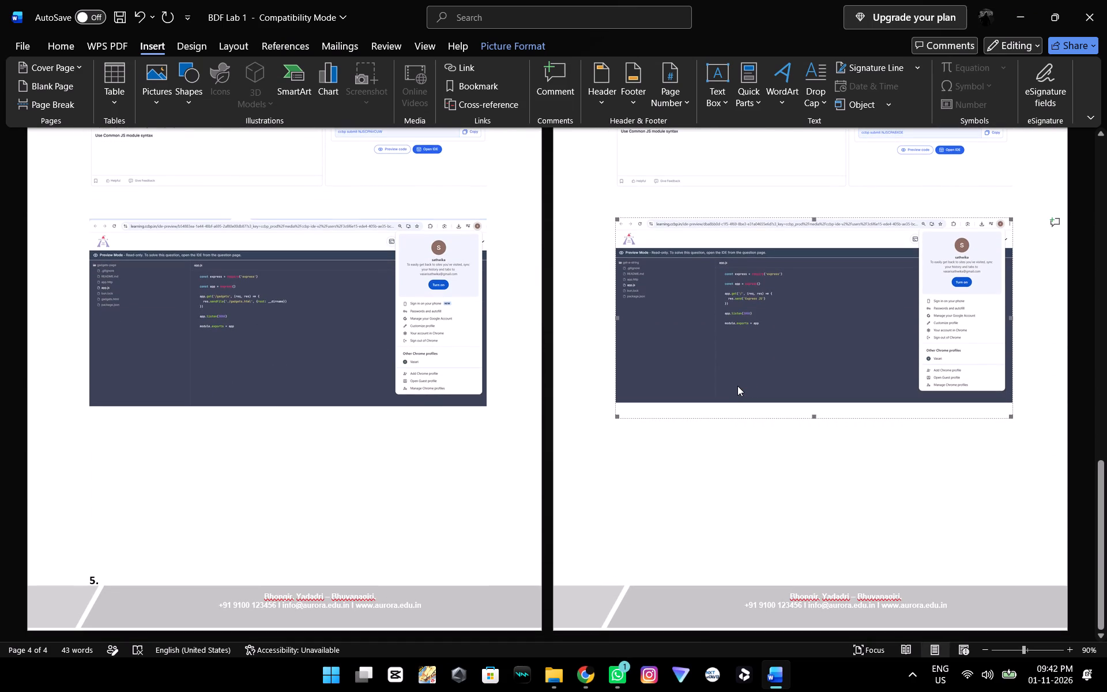
pyautogui.scroll(18, 725, 370)
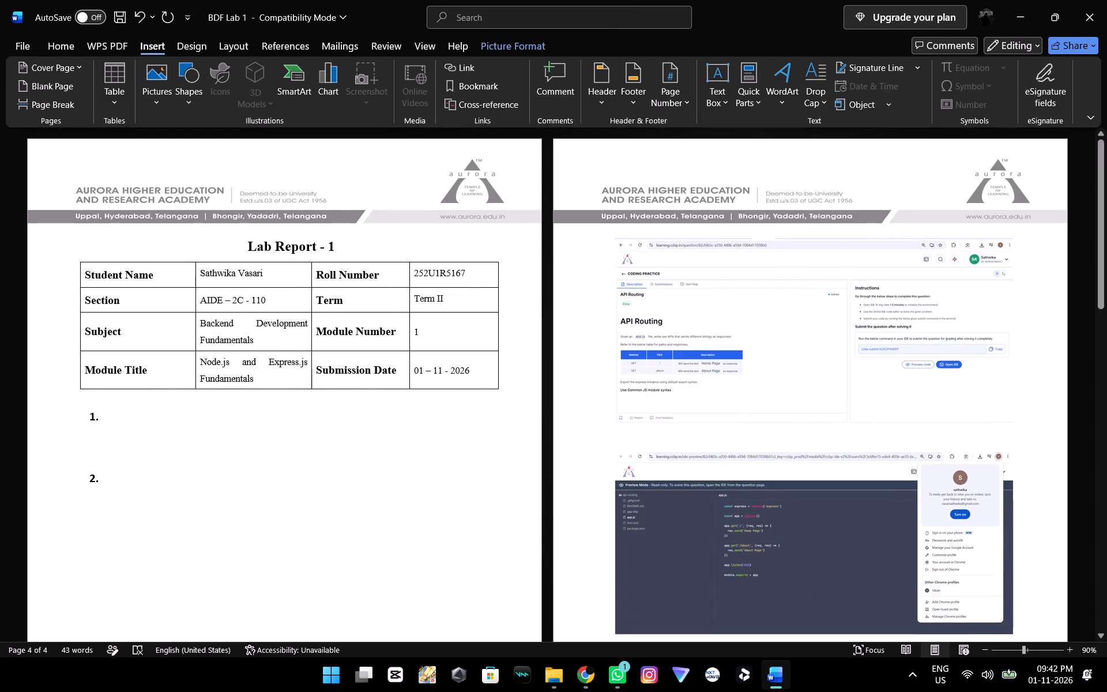
pyautogui.click(111, 430)
pyautogui.click(157, 70)
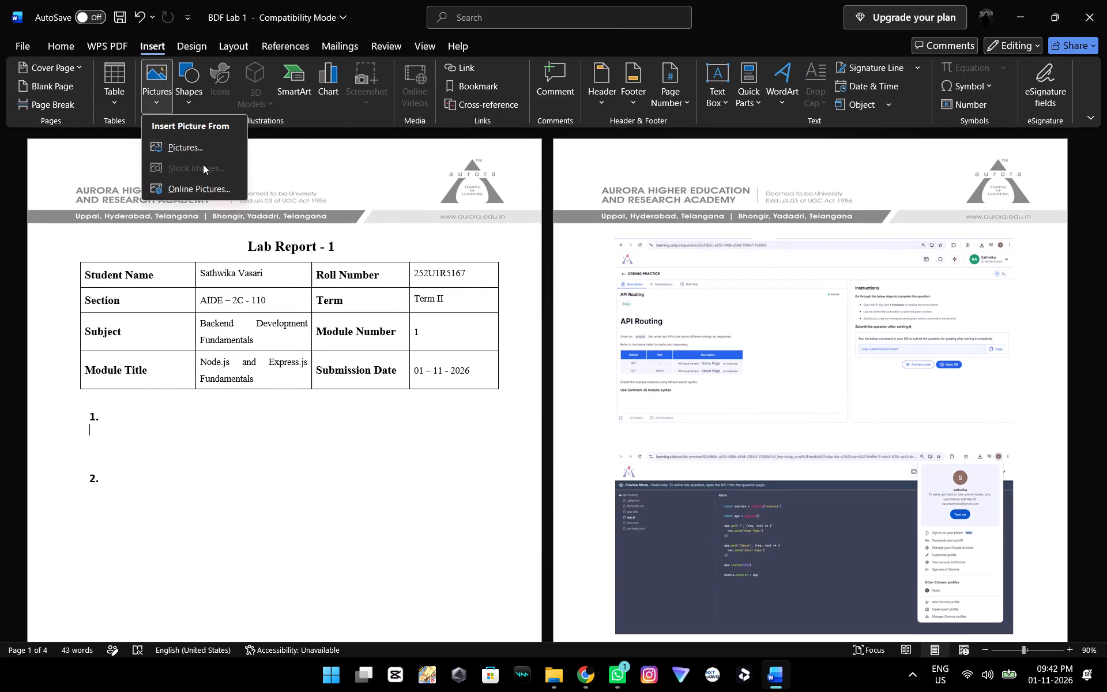
pyautogui.click(197, 146)
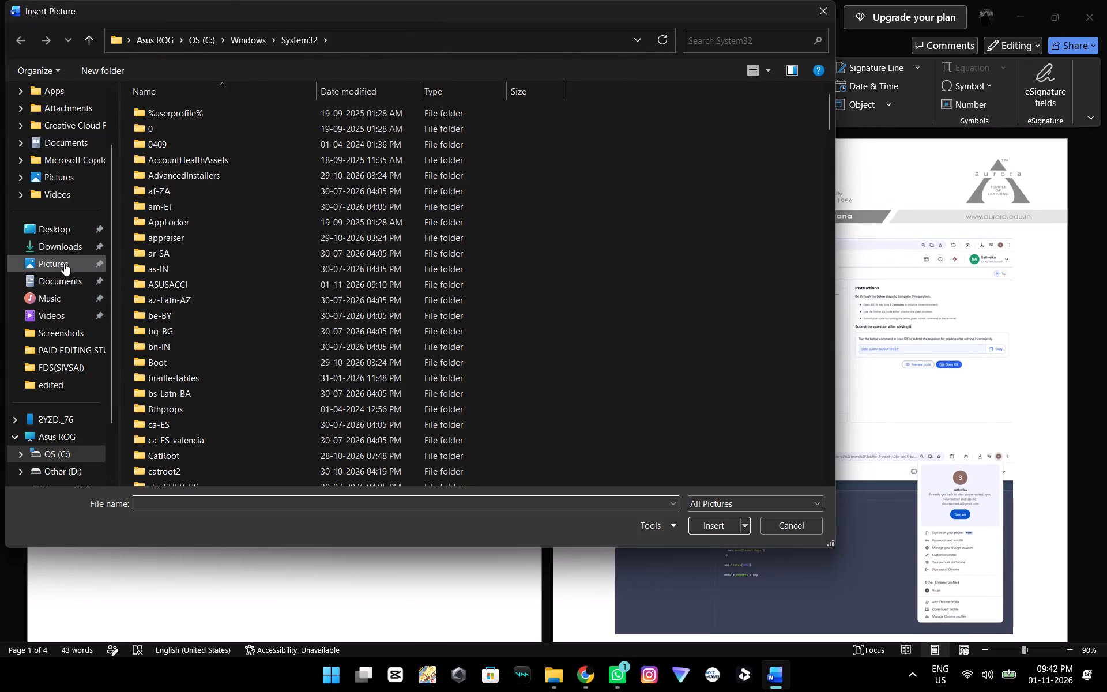
pyautogui.click(64, 261)
pyautogui.click(391, 112)
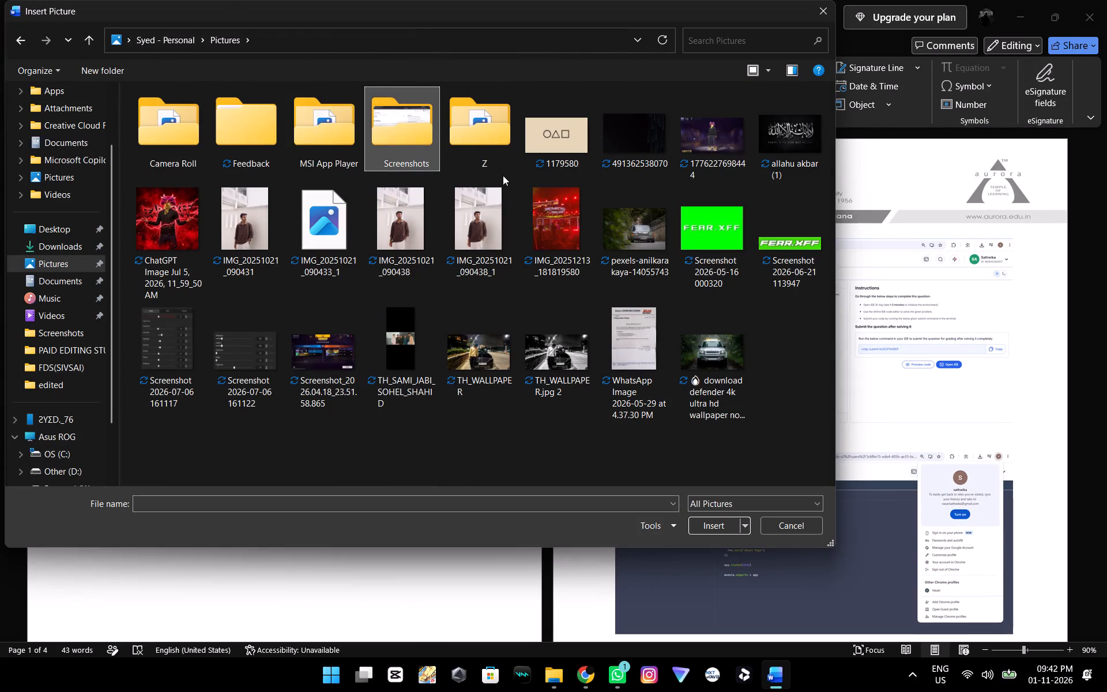
pyautogui.press('Return')
pyautogui.scroll(-19, 727, 370)
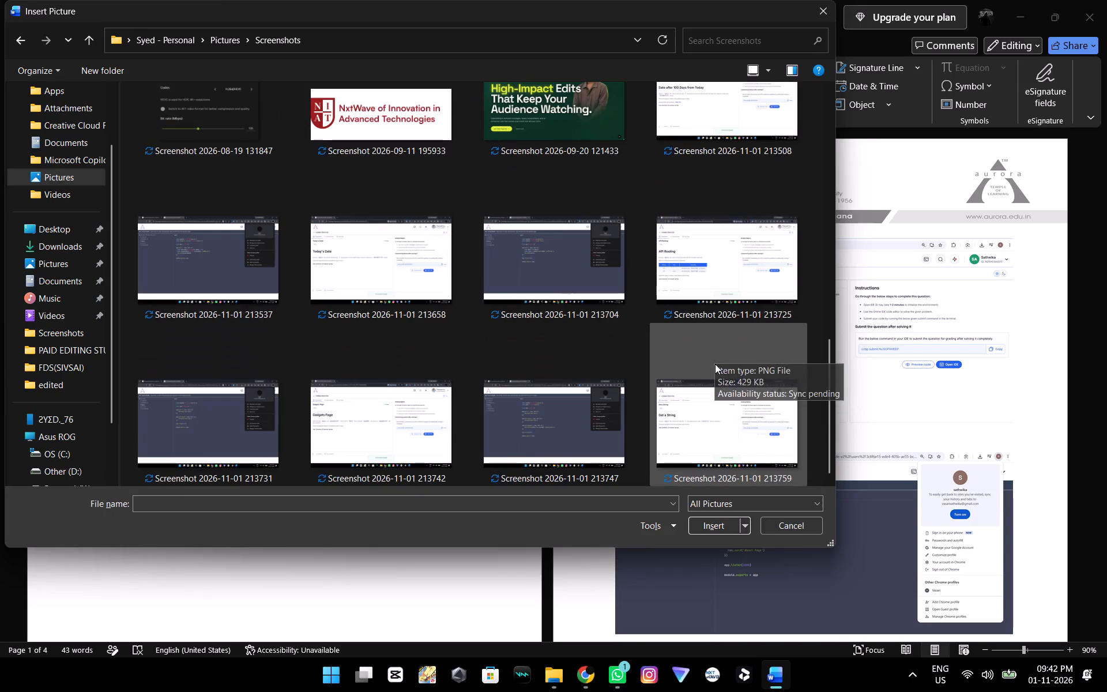
pyautogui.scroll(-13, 715, 364)
pyautogui.scroll(1, 427, 241)
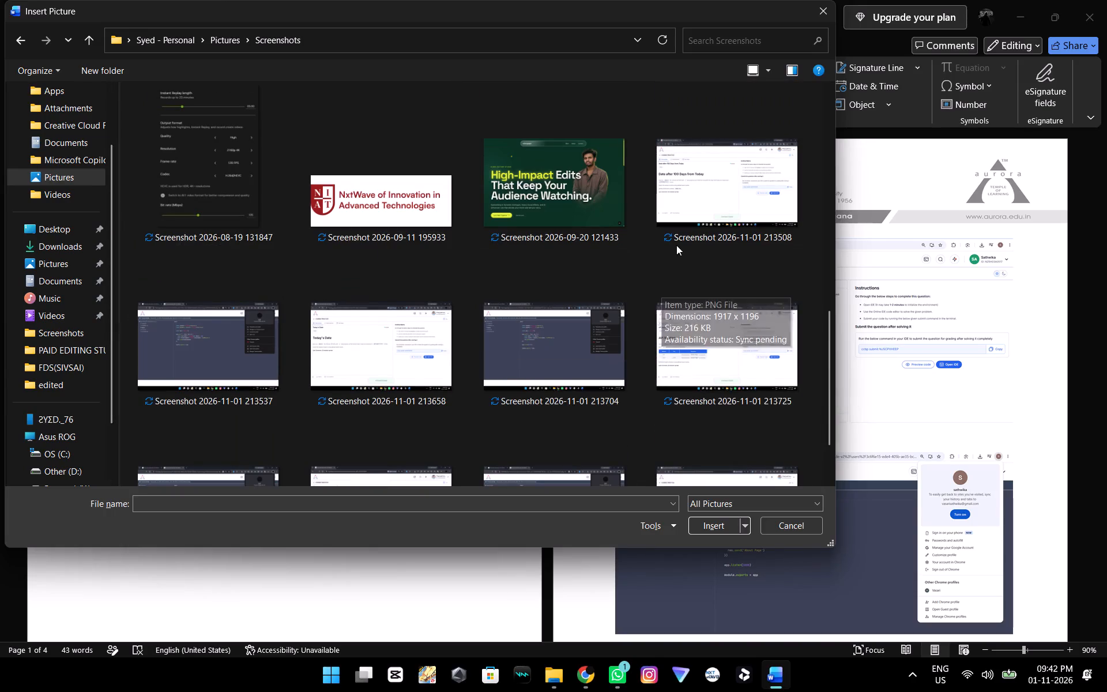
pyautogui.click(693, 212)
pyautogui.click(706, 523)
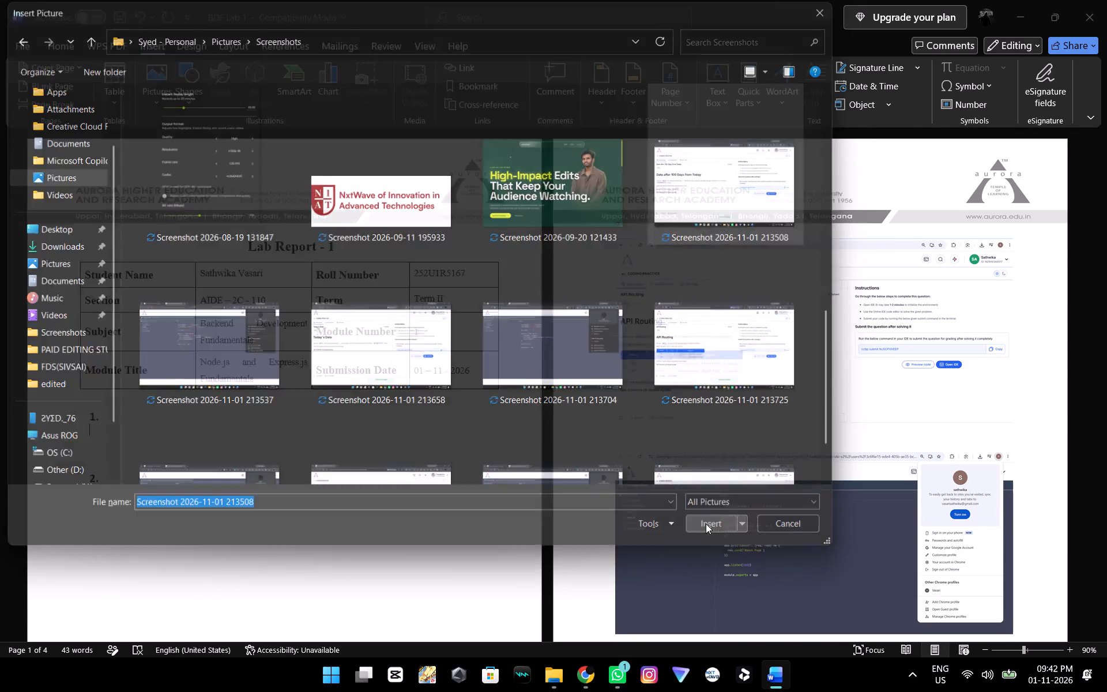
pyautogui.scroll(-3, 274, 475)
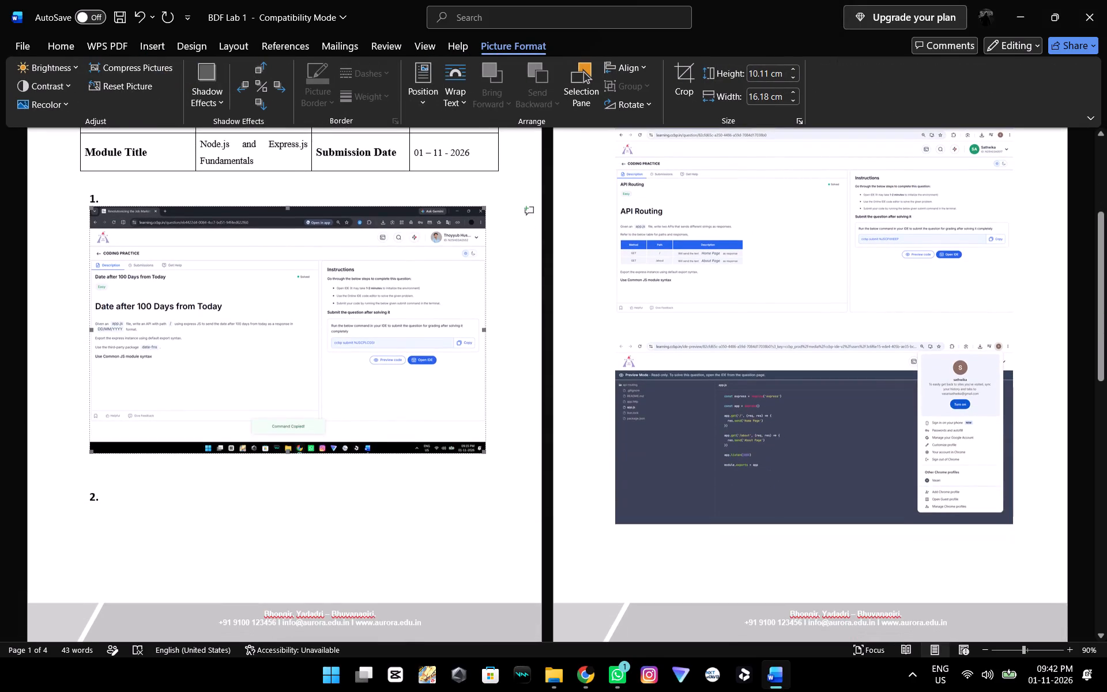
pyautogui.click(89, 468)
pyautogui.click(149, 40)
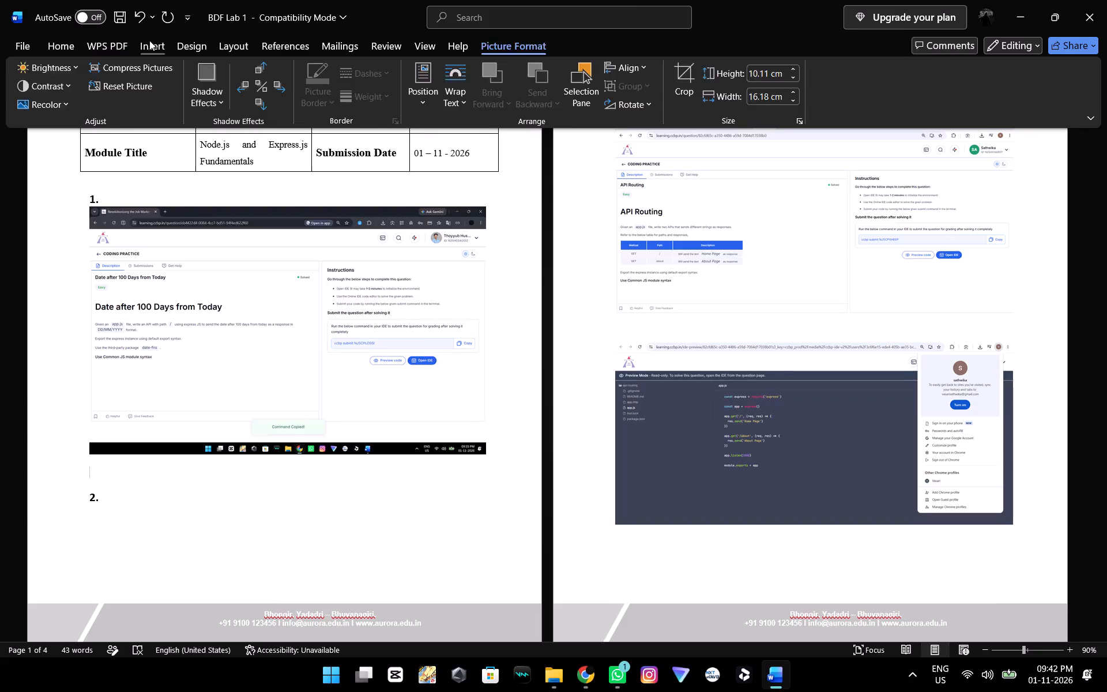
pyautogui.click(157, 85)
pyautogui.click(205, 147)
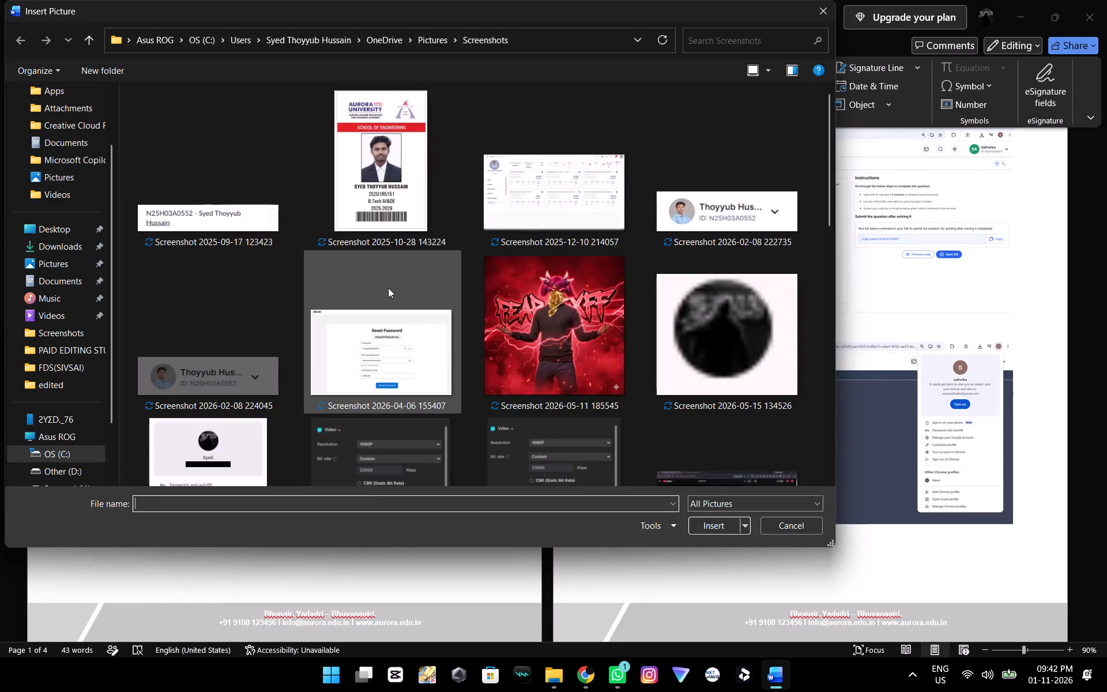
pyautogui.scroll(-19, 391, 286)
pyautogui.scroll(1, 541, 229)
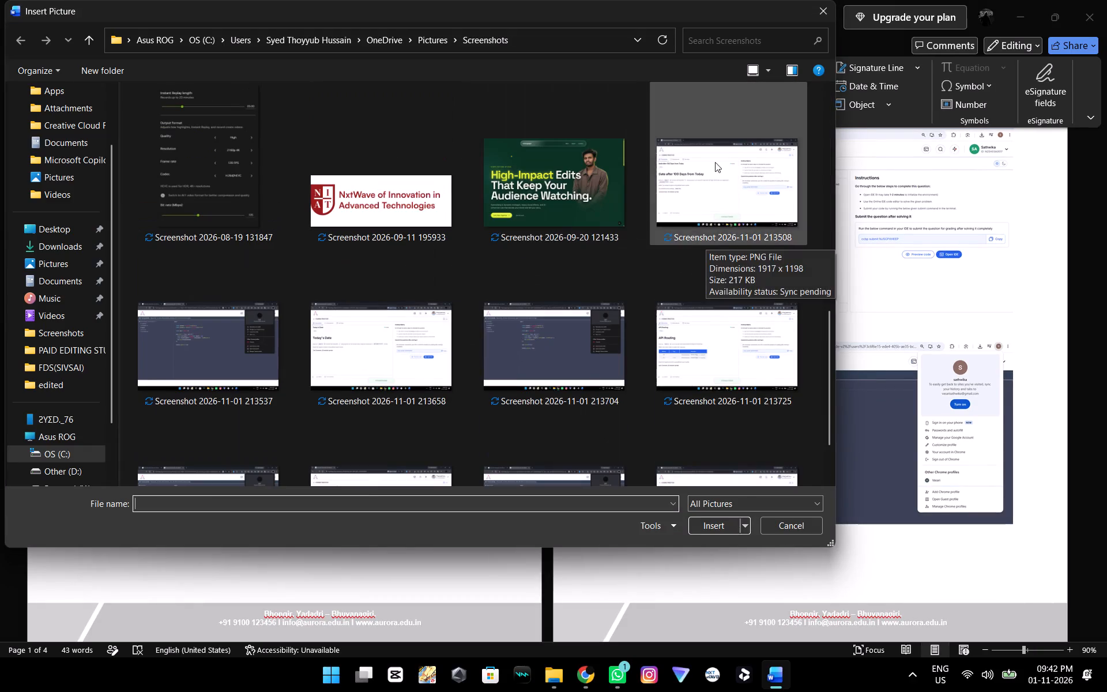
pyautogui.click(197, 352)
pyautogui.click(705, 525)
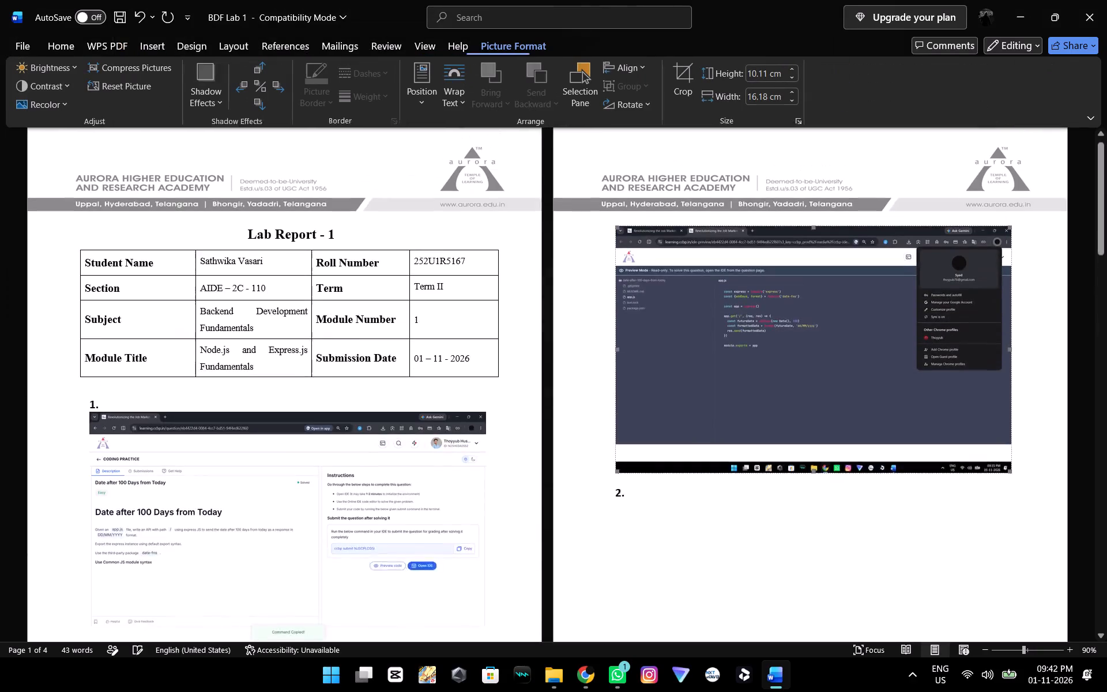
pyautogui.scroll(-3, 382, 447)
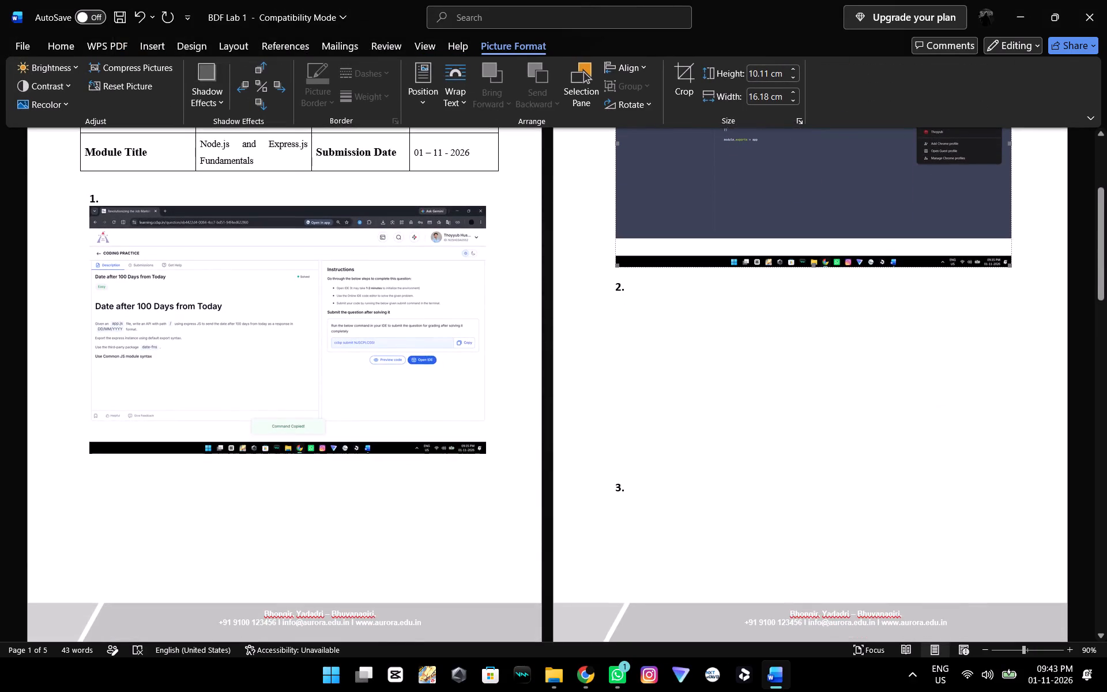
pyautogui.click(635, 315)
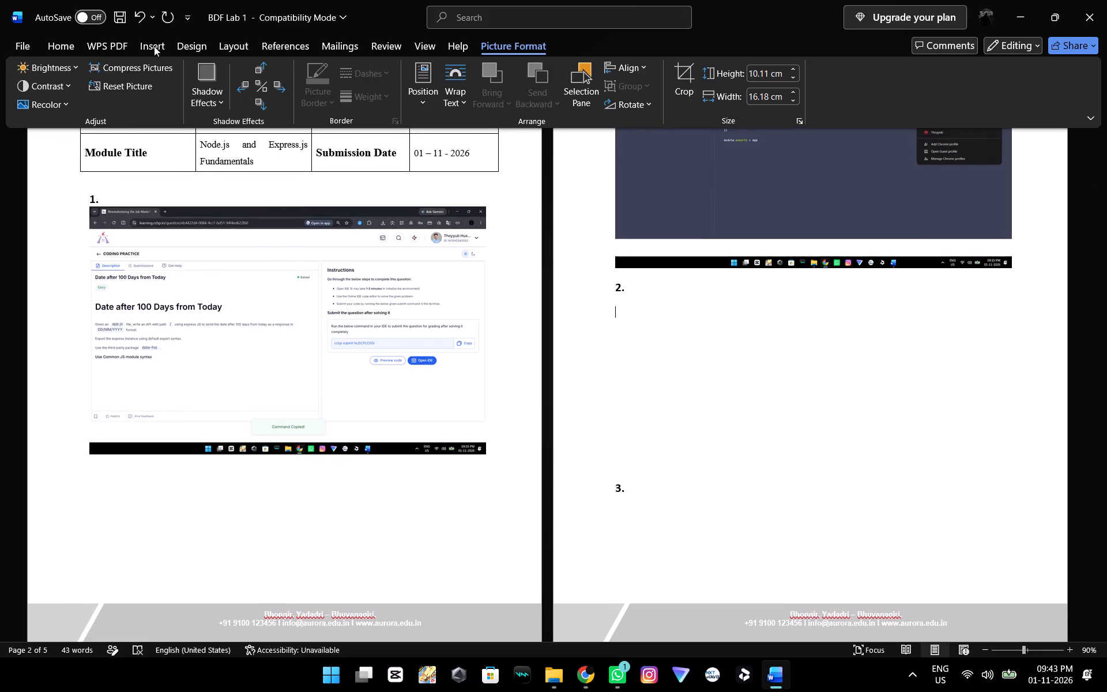
pyautogui.click(154, 46)
pyautogui.click(167, 84)
pyautogui.click(195, 145)
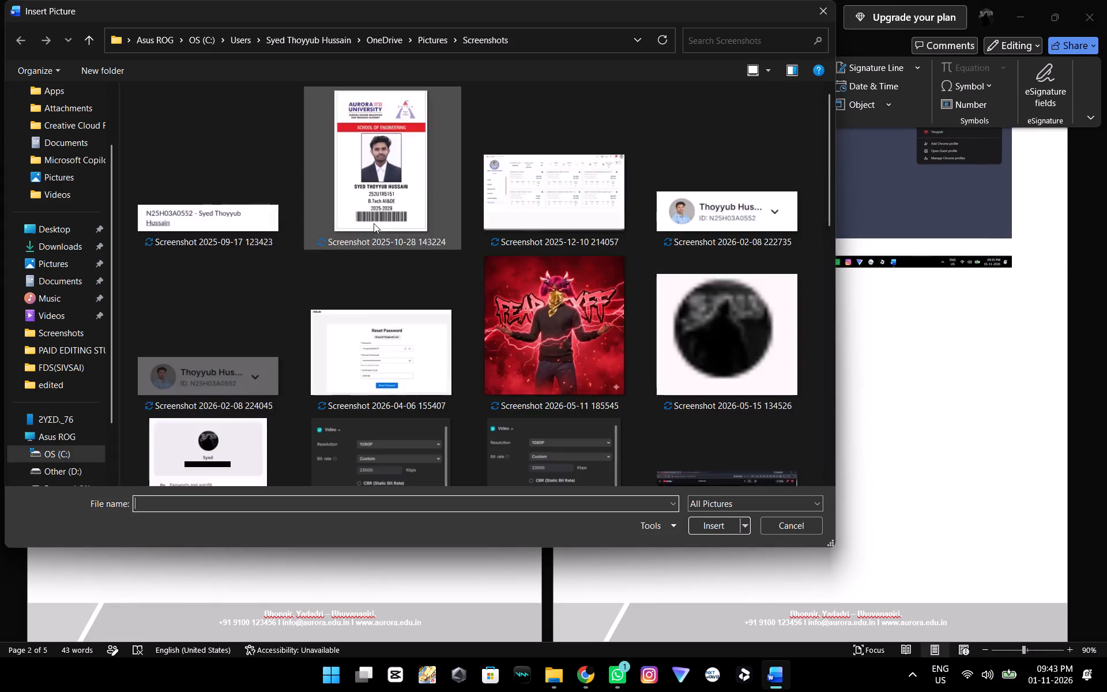
pyautogui.scroll(-8, 492, 267)
pyautogui.scroll(-7, 590, 265)
pyautogui.scroll(1, 581, 233)
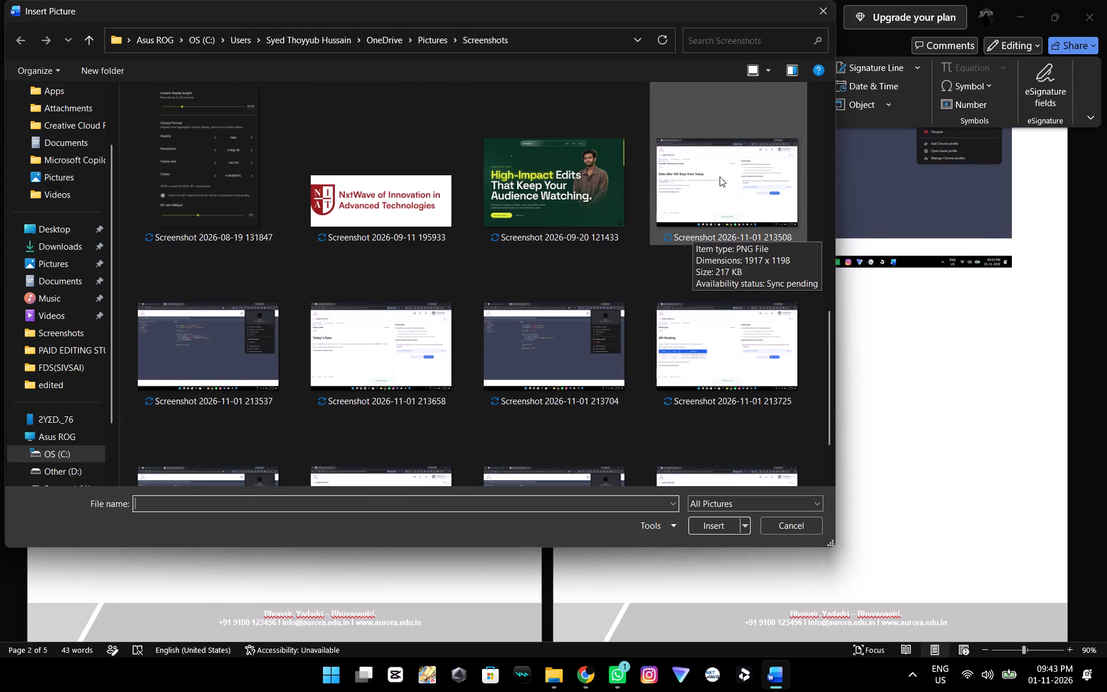
pyautogui.click(375, 360)
pyautogui.click(706, 521)
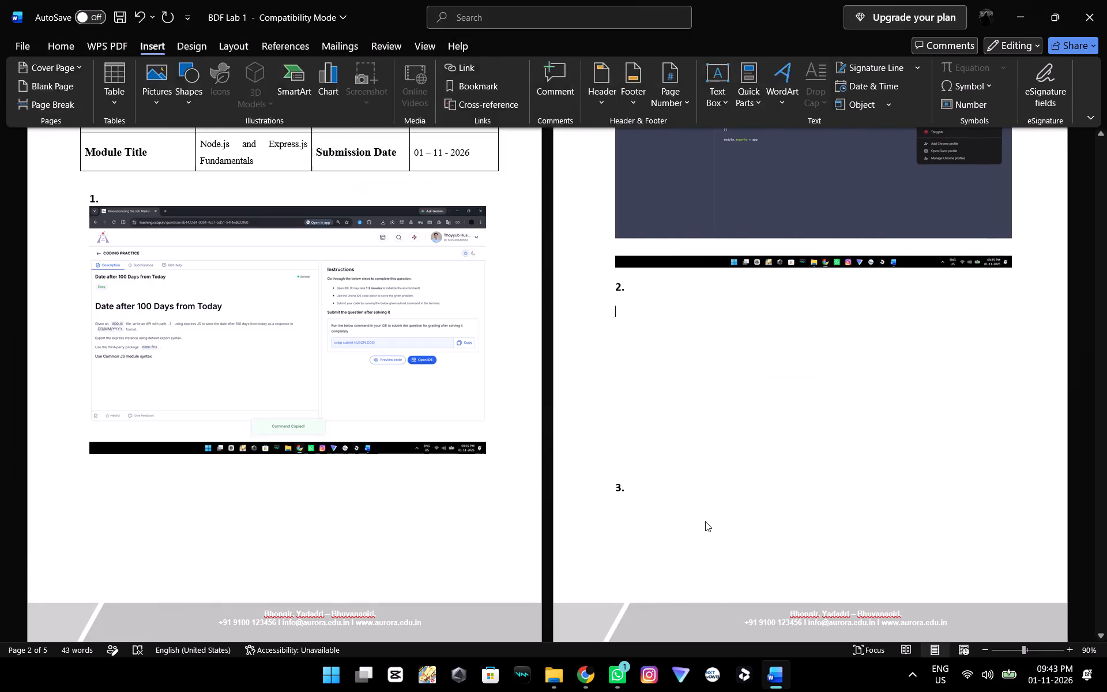
pyautogui.scroll(-4, 701, 428)
pyautogui.click(625, 281)
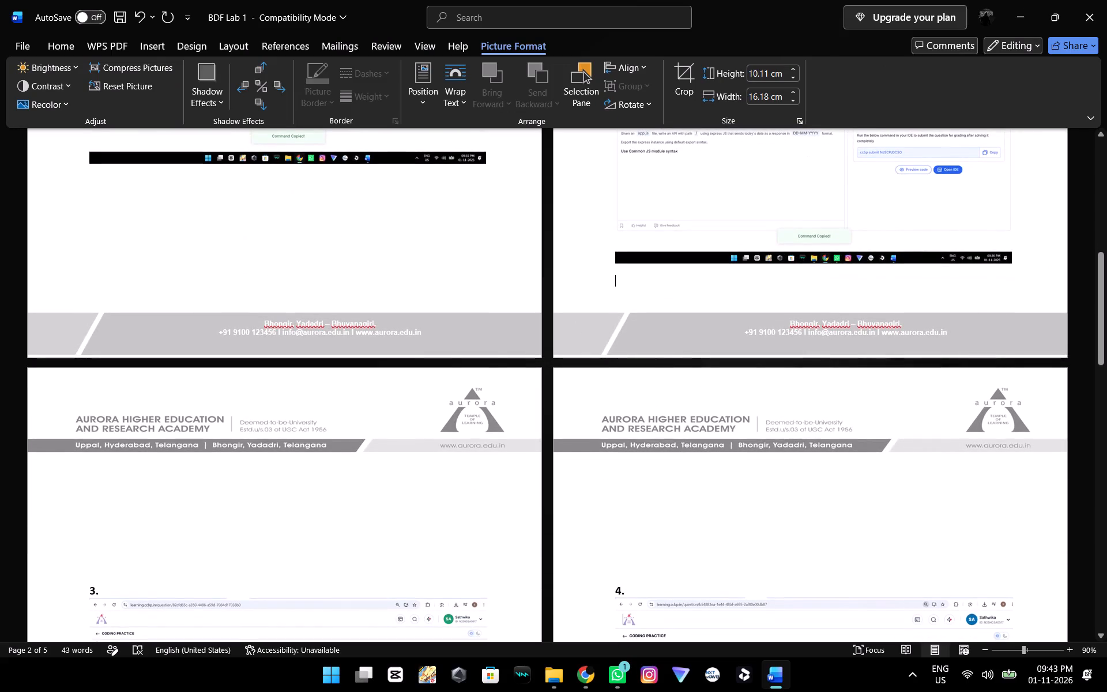
pyautogui.click(159, 44)
pyautogui.click(178, 80)
pyautogui.click(160, 85)
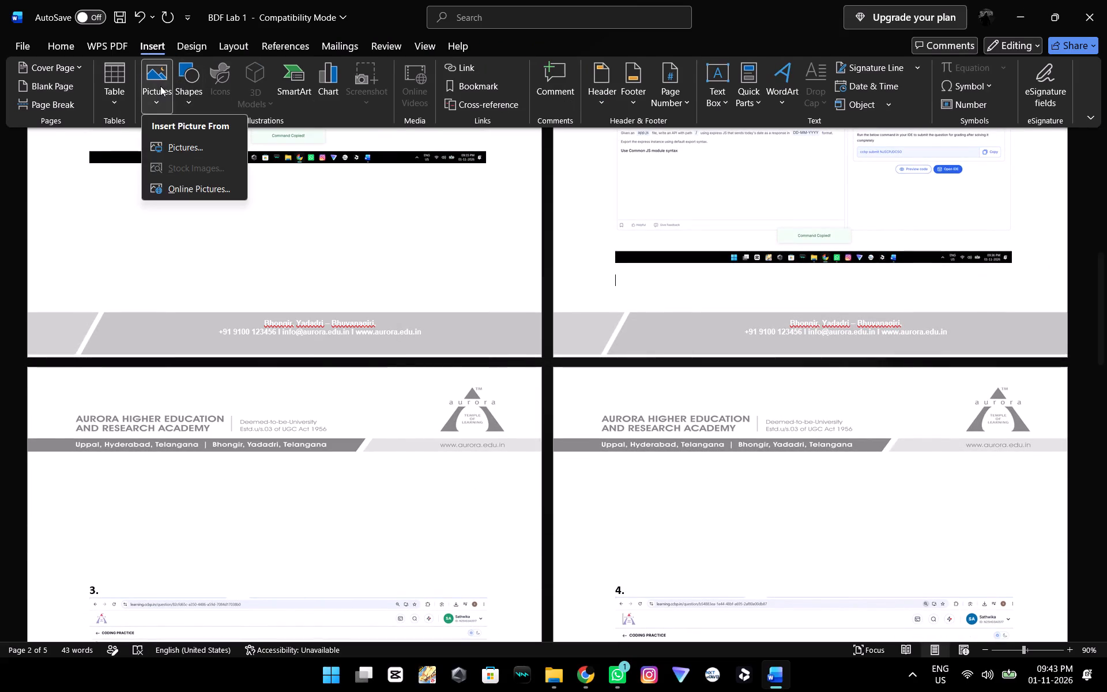
pyautogui.click(173, 131)
pyautogui.click(182, 145)
pyautogui.scroll(-7, 420, 283)
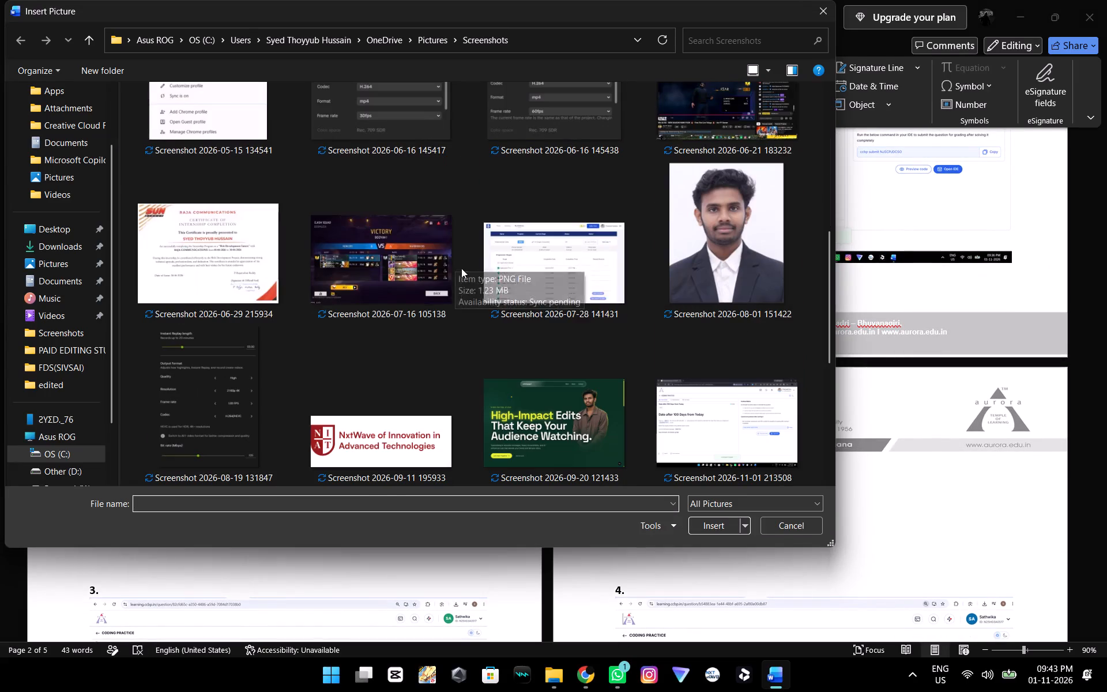
pyautogui.scroll(-2, 613, 262)
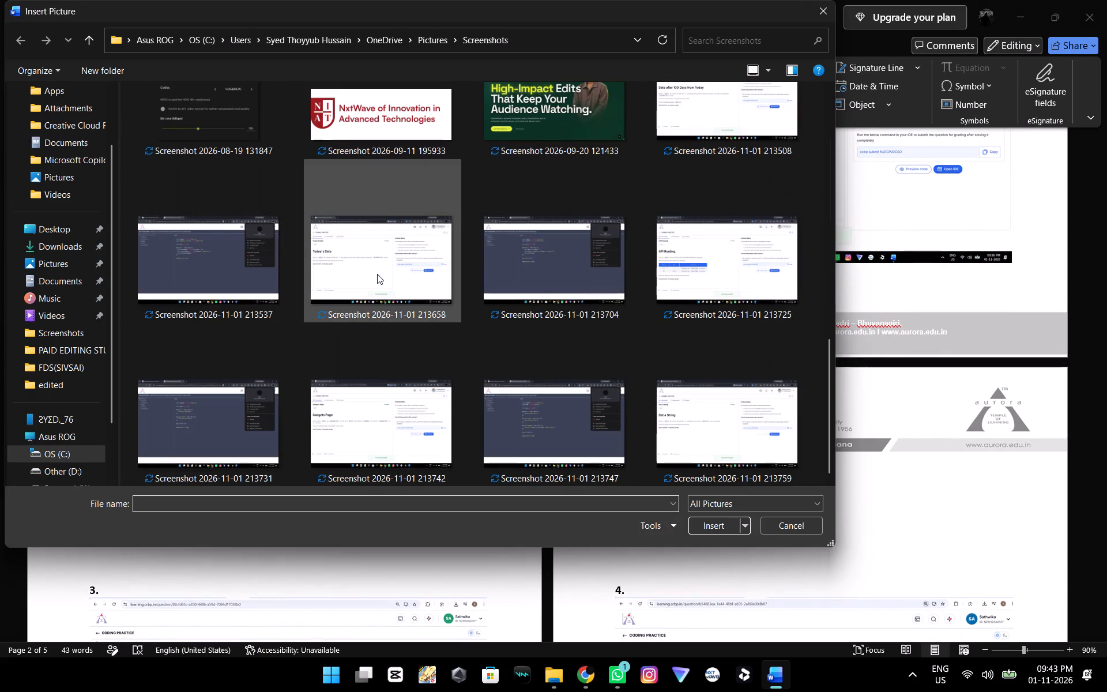
pyautogui.click(491, 268)
pyautogui.click(713, 528)
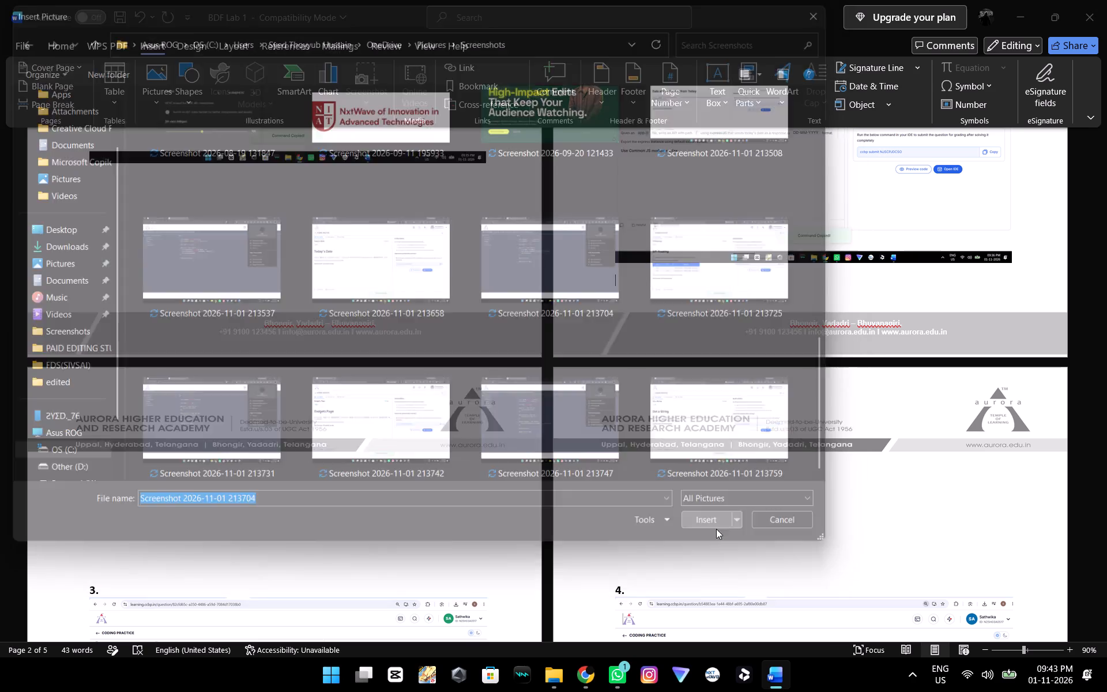
pyautogui.scroll(-2, 671, 449)
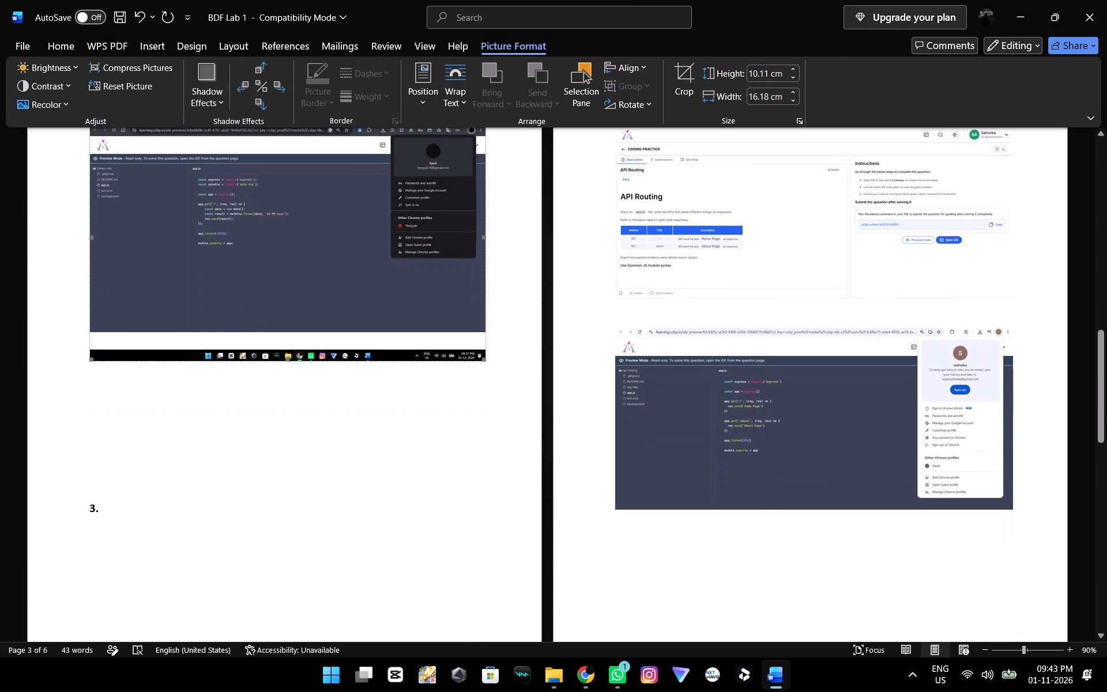
# Remove the surplus empty lines between item 2's code screenshot and the item 3 heading.
pyautogui.click(99, 486)
pyautogui.press('BackSpace')
pyautogui.press('BackSpace')
pyautogui.press('BackSpace')
pyautogui.press('BackSpace')
pyautogui.press('BackSpace')
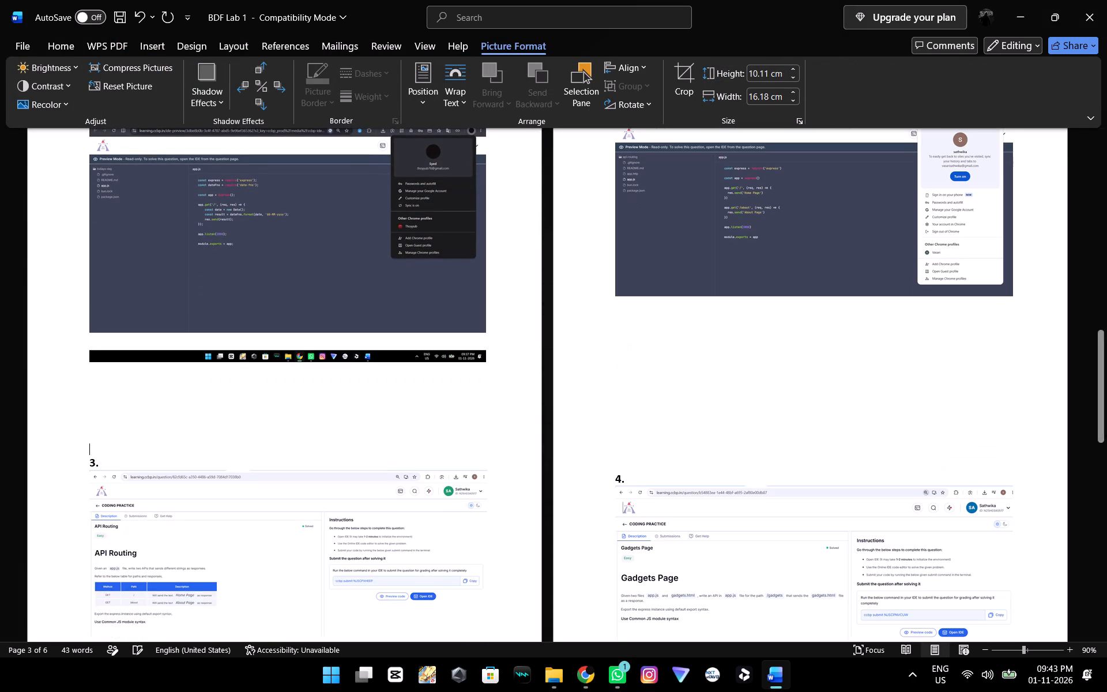
pyautogui.press('BackSpace')
pyautogui.press('BackSpace')
pyautogui.press('BackSpace')
pyautogui.press('BackSpace')
pyautogui.press('BackSpace')
pyautogui.press('BackSpace')
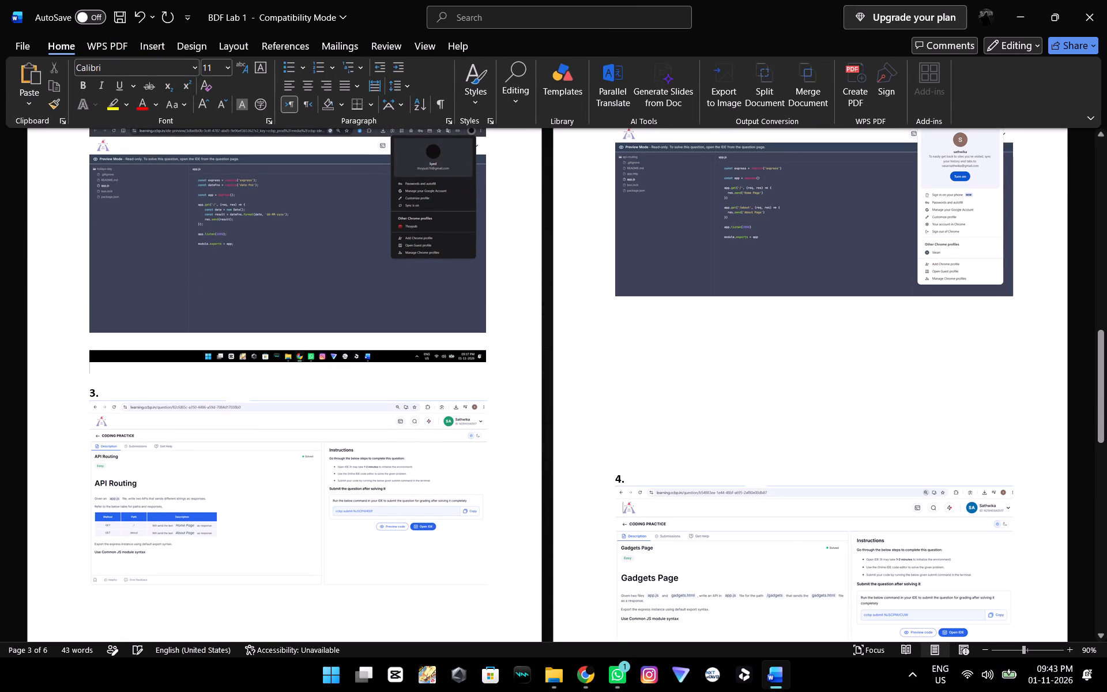
pyautogui.click(92, 384)
pyautogui.press('BackSpace')
pyautogui.press('BackSpace')
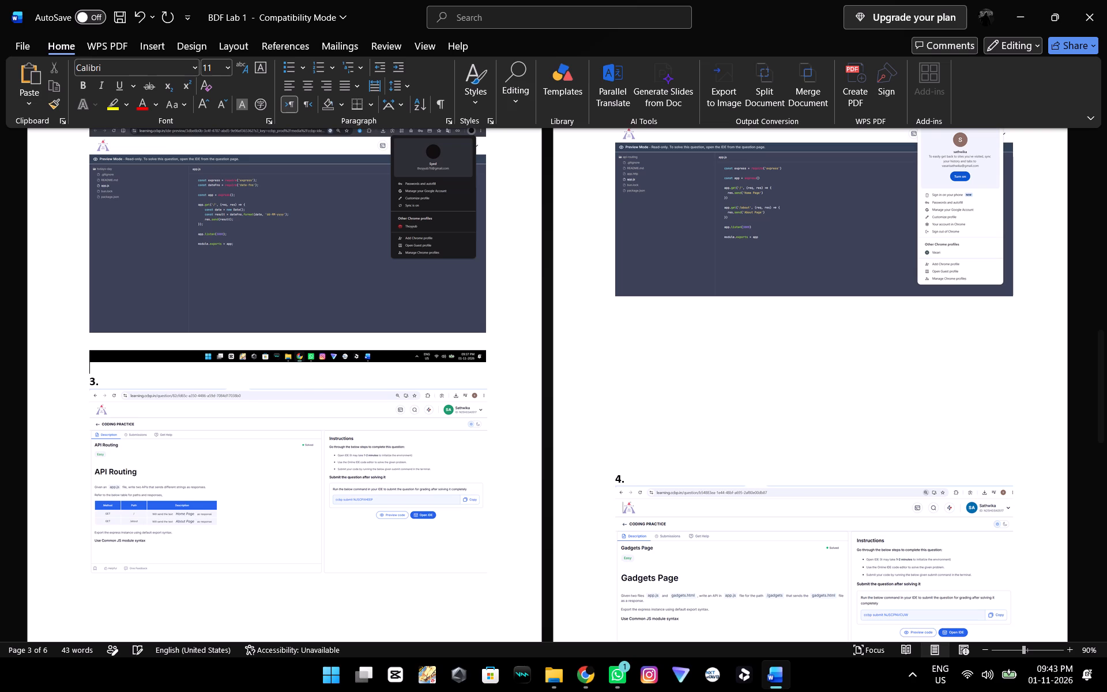
# Delete the old API Routing question screenshot and the old code screenshot under item 3.
pyautogui.click(141, 462)
pyautogui.rightClick(266, 440)
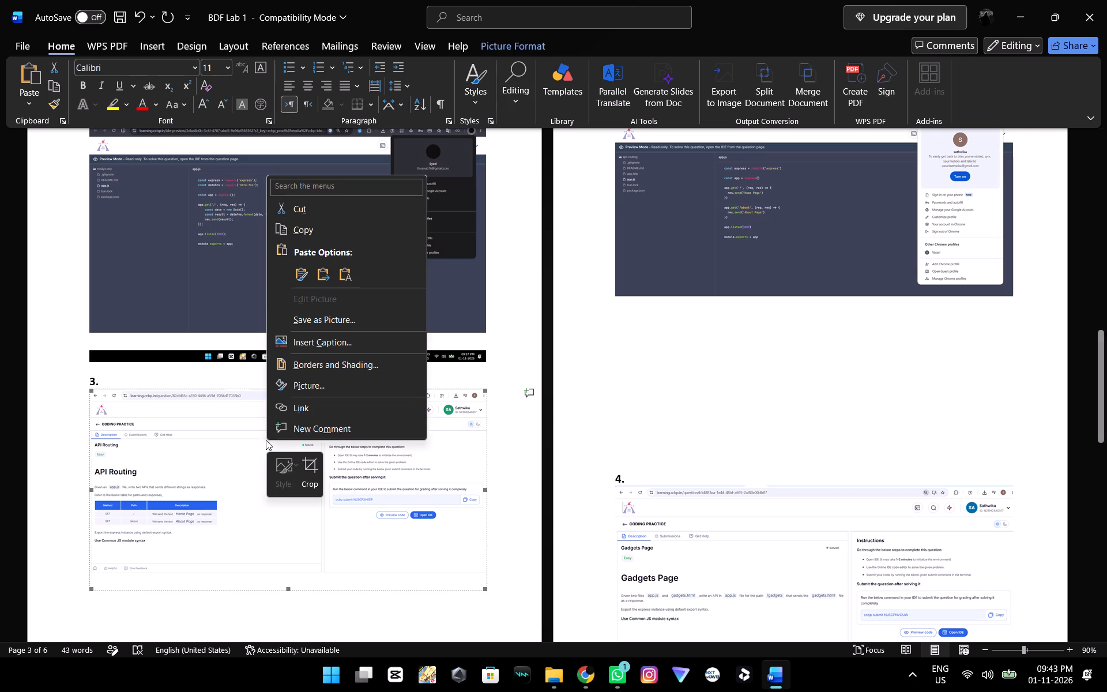
pyautogui.click(206, 450)
pyautogui.press('BackSpace')
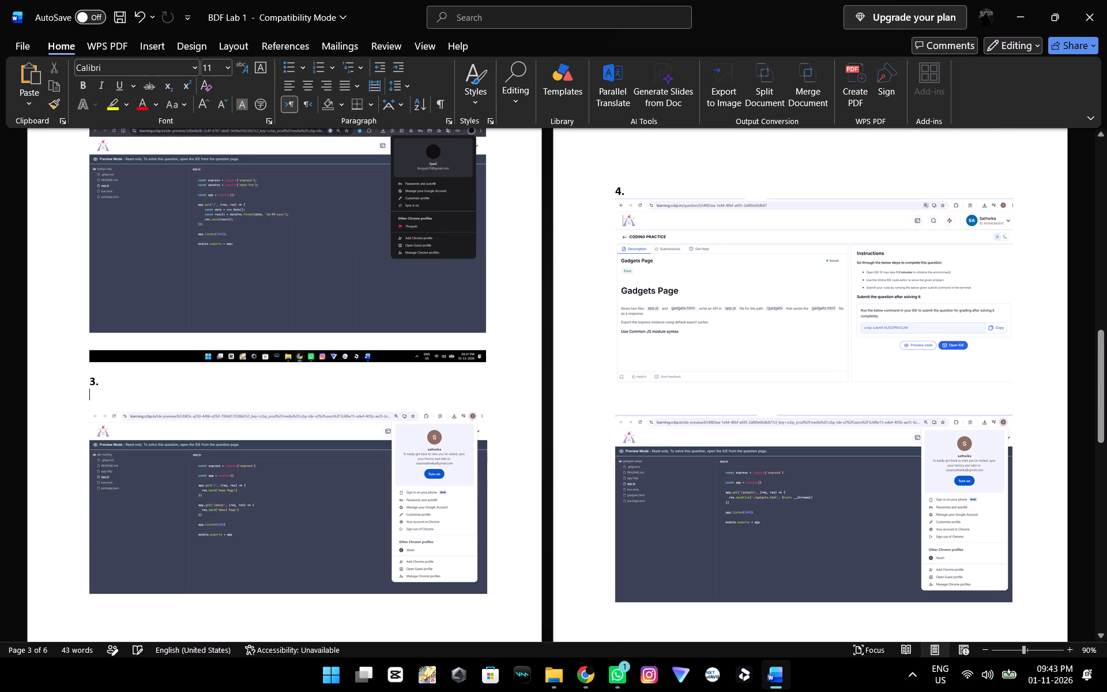
pyautogui.click(150, 471)
pyautogui.press('BackSpace')
pyautogui.click(94, 398)
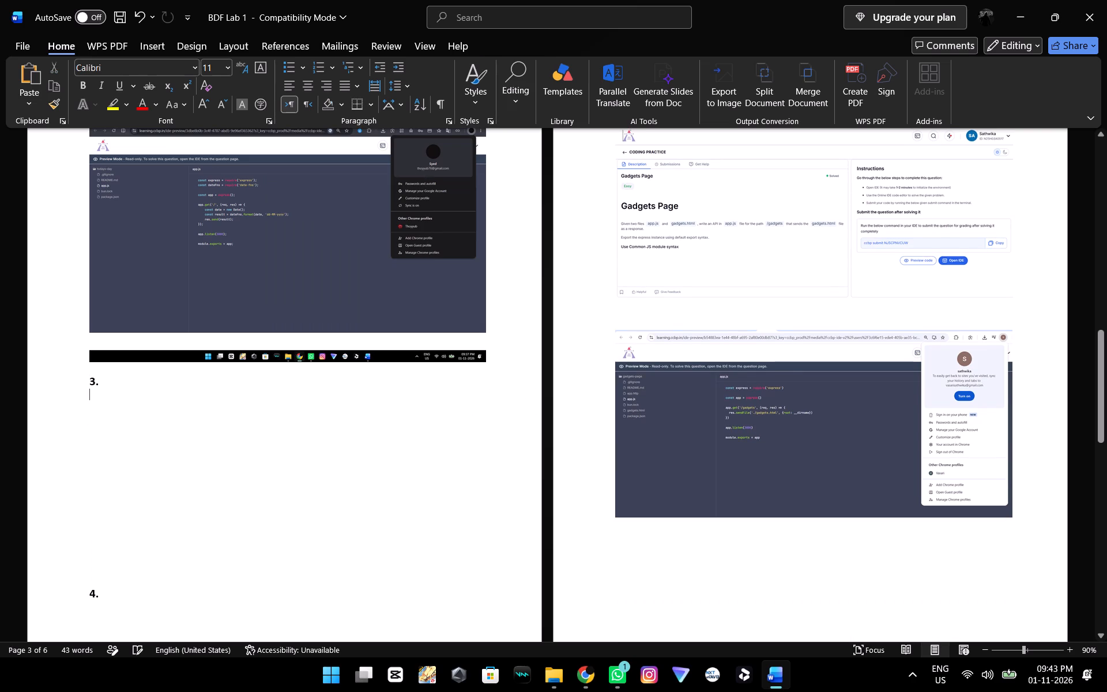
pyautogui.click(143, 52)
pyautogui.click(156, 79)
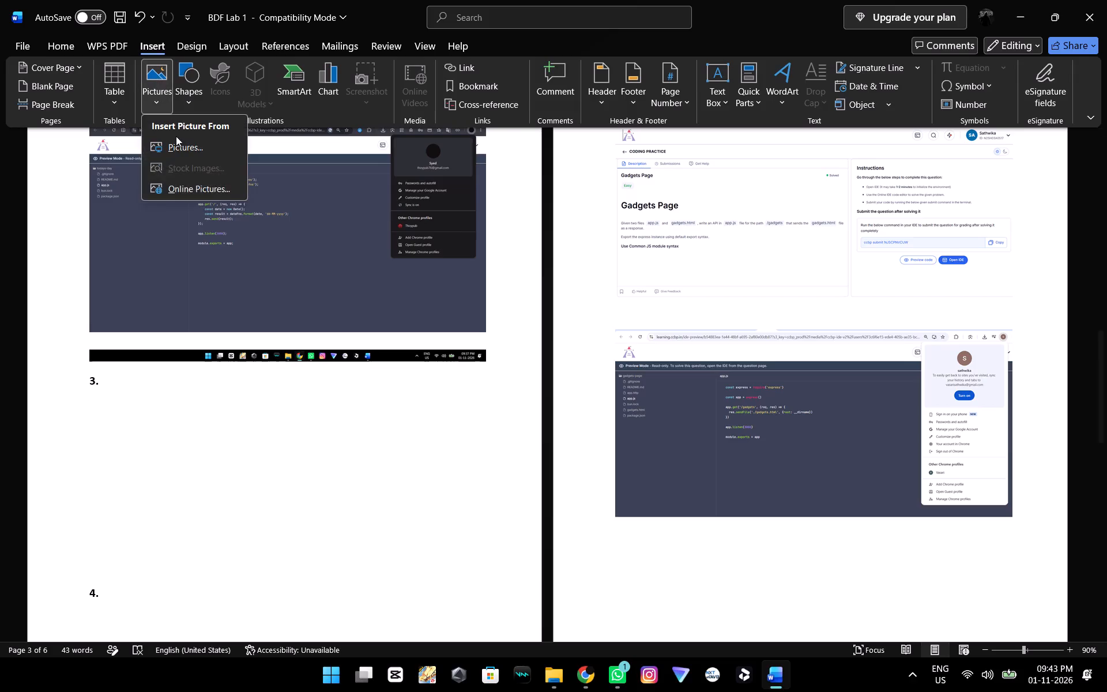
pyautogui.click(176, 148)
pyautogui.scroll(-7, 473, 265)
pyautogui.scroll(-3, 534, 264)
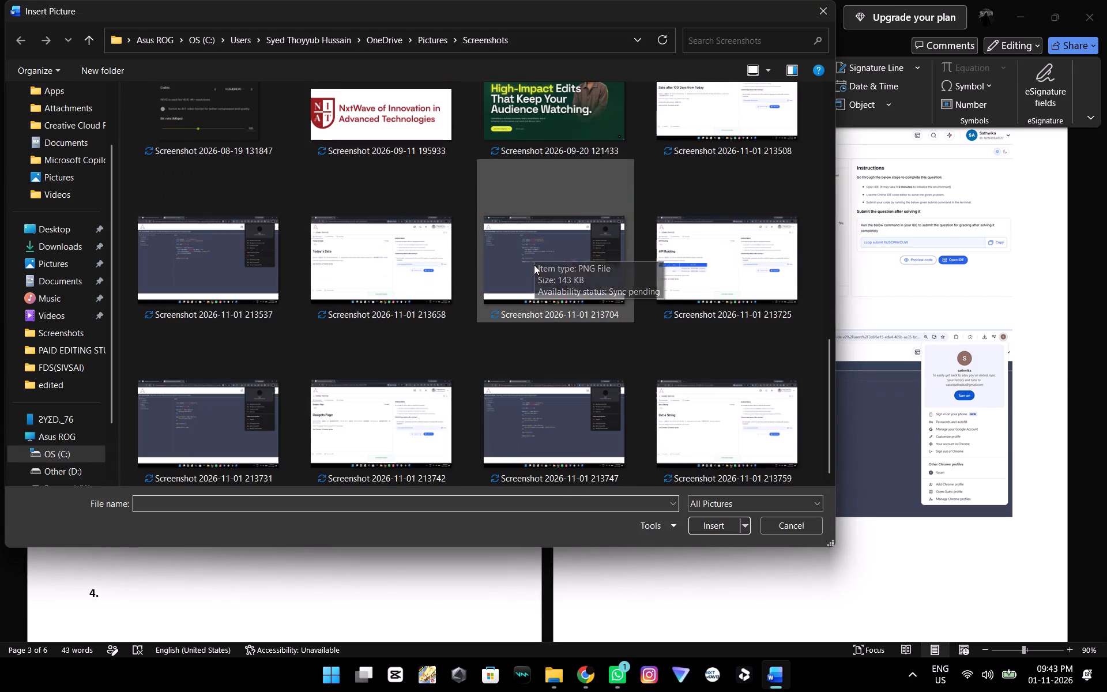
pyautogui.click(672, 262)
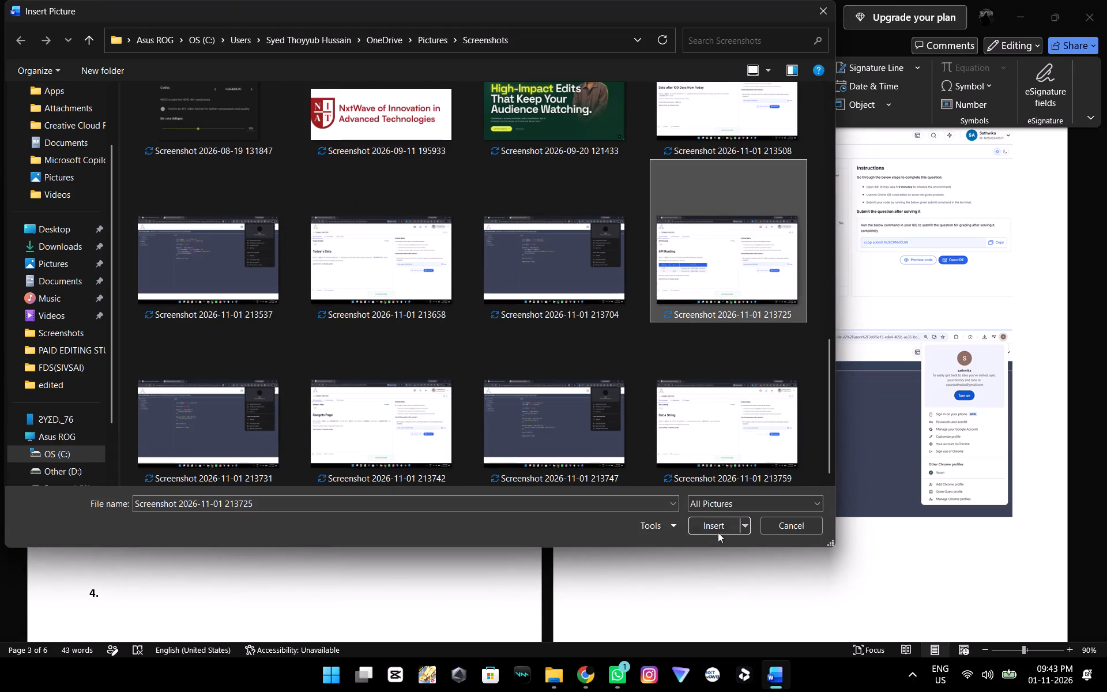
pyautogui.click(710, 524)
# Delete surplus empty lines below item 3's new API Routing screenshot.
pyautogui.scroll(-3, 212, 448)
pyautogui.click(111, 452)
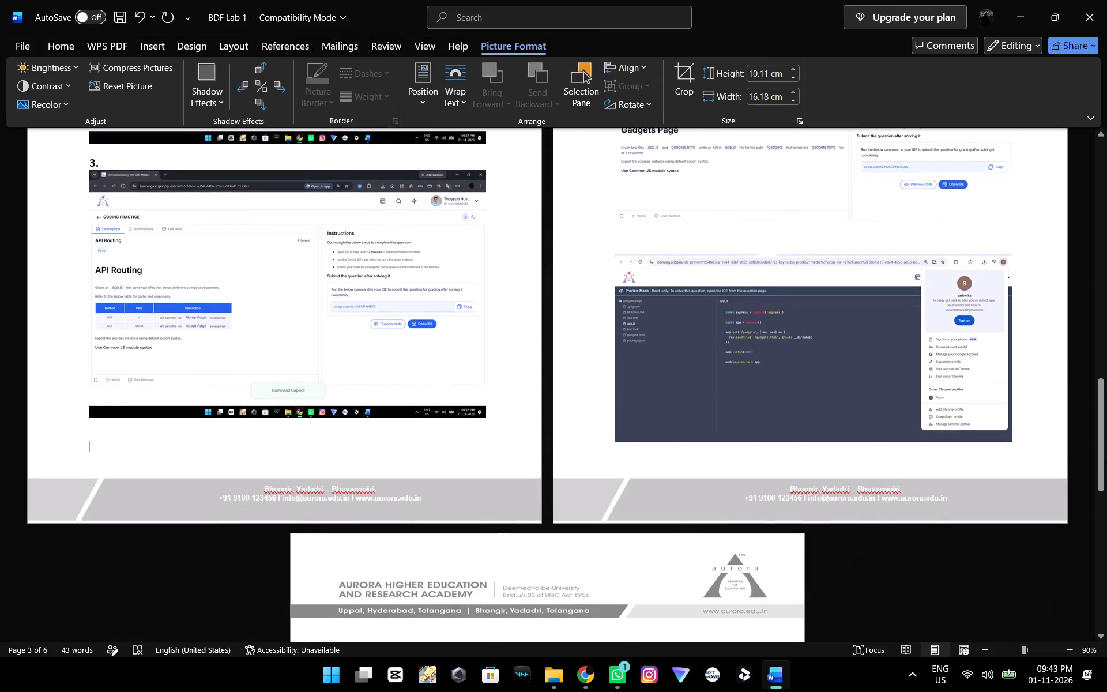
pyautogui.press('BackSpace')
pyautogui.scroll(-3, 122, 434)
pyautogui.press('BackSpace')
# Delete an empty line below item 1's Date after 100 Days from Today screenshot on the first page.
pyautogui.scroll(5, 247, 372)
pyautogui.scroll(4, 366, 434)
pyautogui.scroll(8, 481, 481)
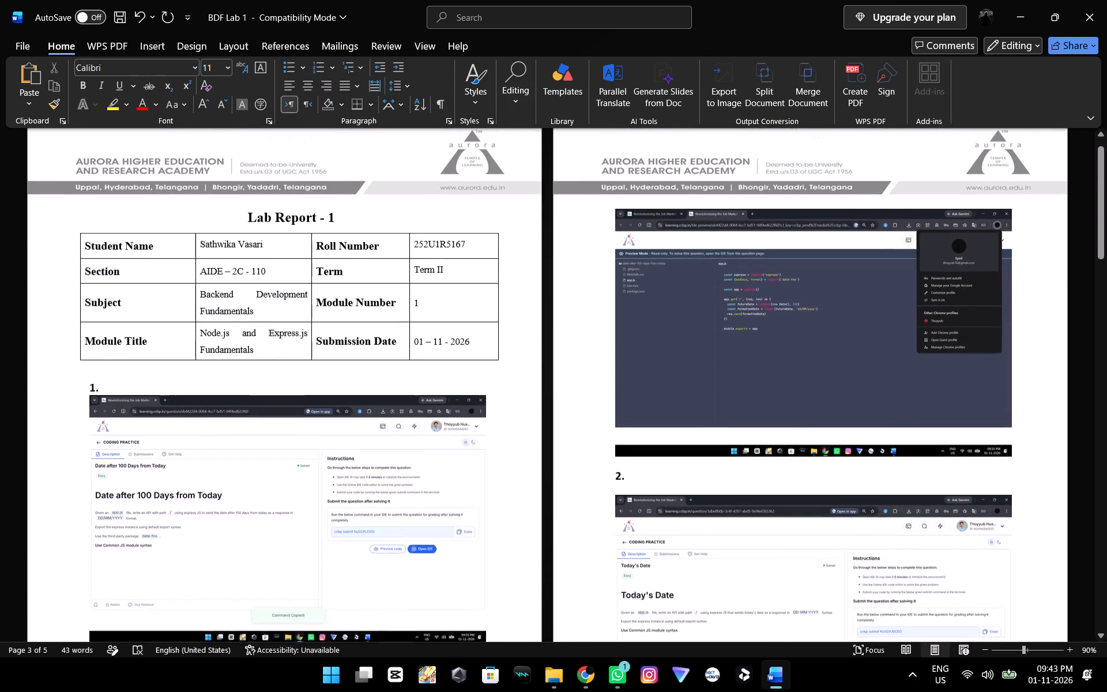
pyautogui.scroll(3, 502, 486)
pyautogui.scroll(-3, 456, 476)
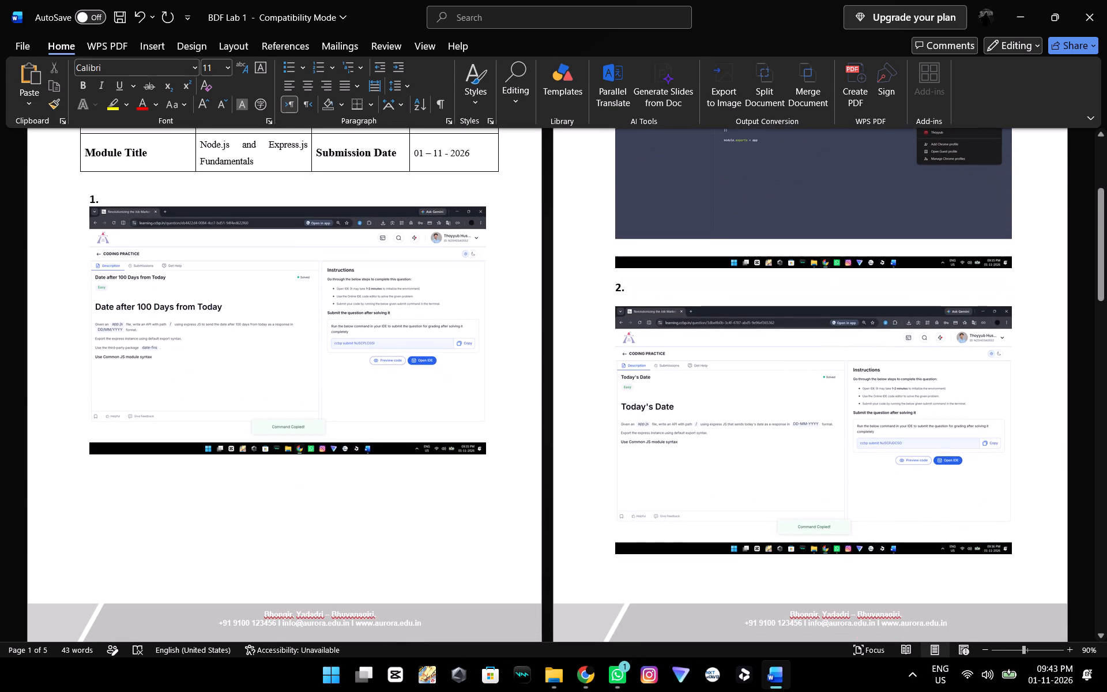
pyautogui.click(124, 569)
pyautogui.press('BackSpace')
# Remove the surplus empty lines above the item 4 heading so it sits near the top of its page.
pyautogui.scroll(3, 541, 366)
pyautogui.scroll(-2, 756, 373)
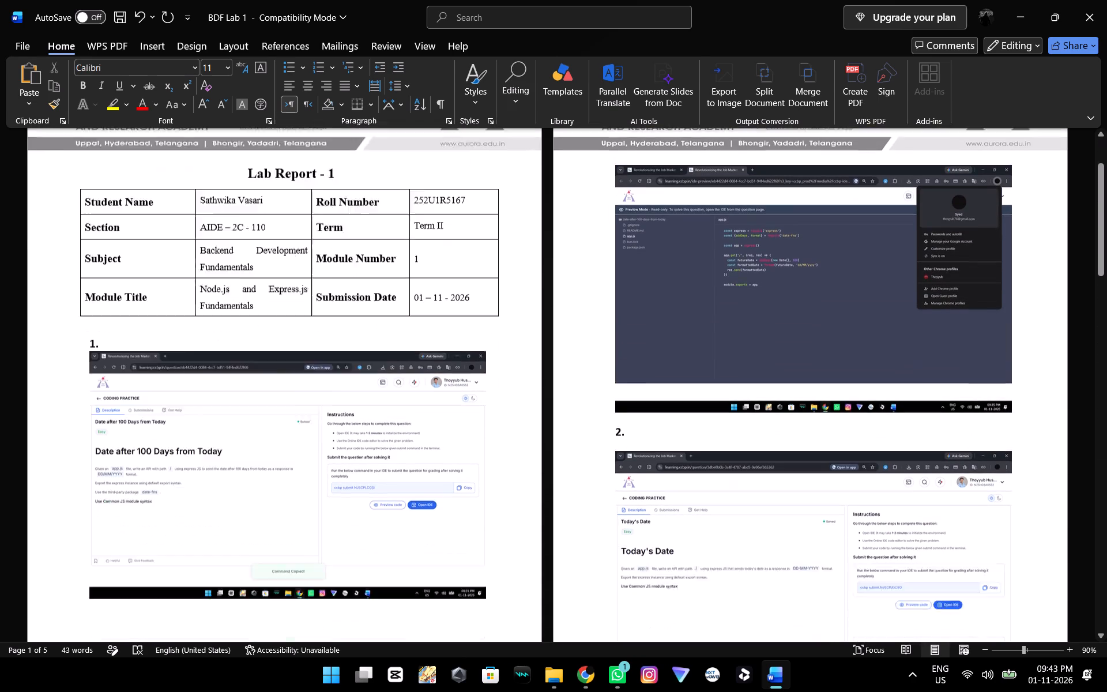
pyautogui.scroll(-7, 756, 374)
pyautogui.scroll(-2, 403, 375)
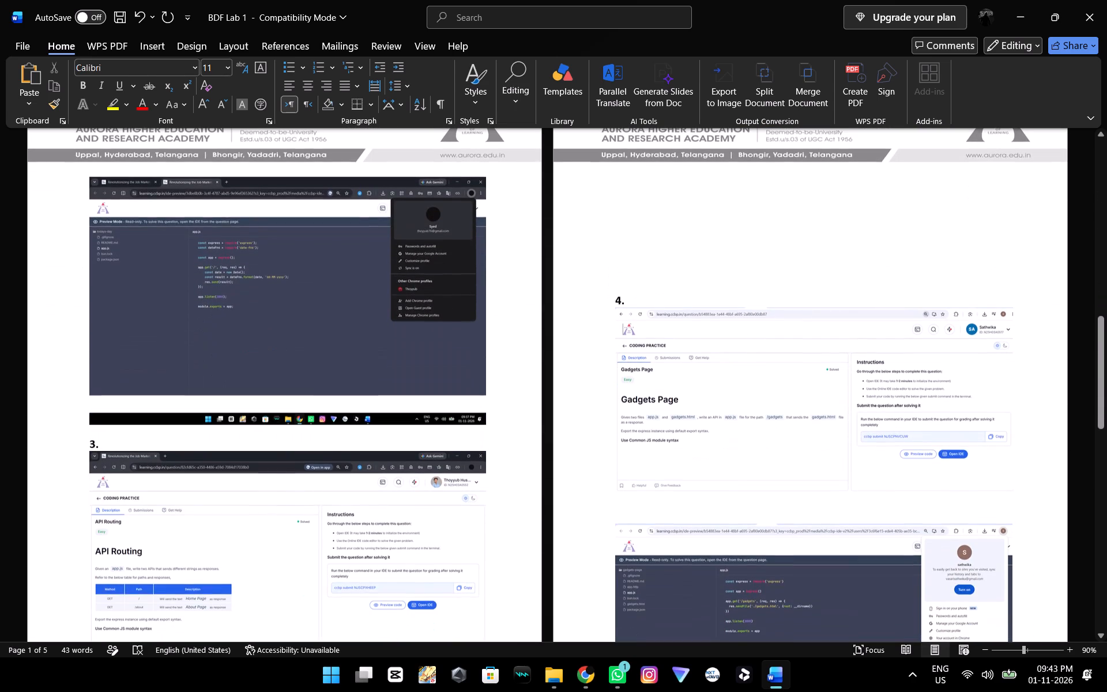
pyautogui.click(622, 276)
pyautogui.press('BackSpace')
pyautogui.press('BackSpace')
pyautogui.press('BackSpace')
pyautogui.press('BackSpace')
pyautogui.press('BackSpace')
pyautogui.press('BackSpace')
pyautogui.press('BackSpace')
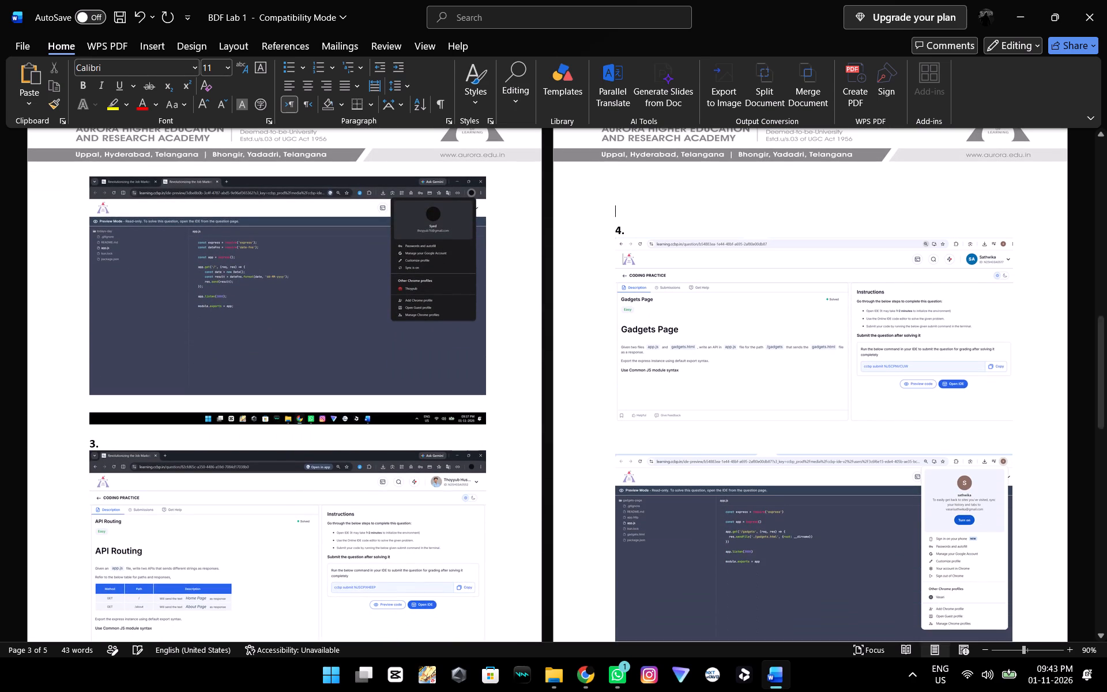
pyautogui.press('BackSpace')
pyautogui.press('BackSpace')
pyautogui.click(617, 201)
pyautogui.click(617, 197)
pyautogui.press('BackSpace')
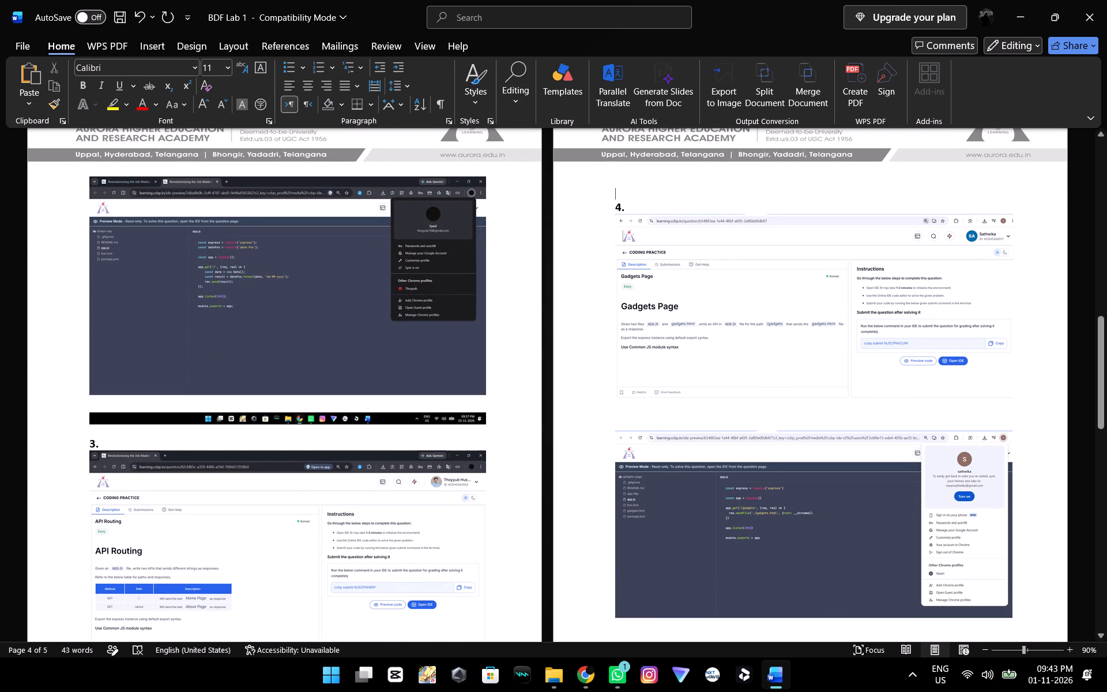
pyautogui.press('BackSpace')
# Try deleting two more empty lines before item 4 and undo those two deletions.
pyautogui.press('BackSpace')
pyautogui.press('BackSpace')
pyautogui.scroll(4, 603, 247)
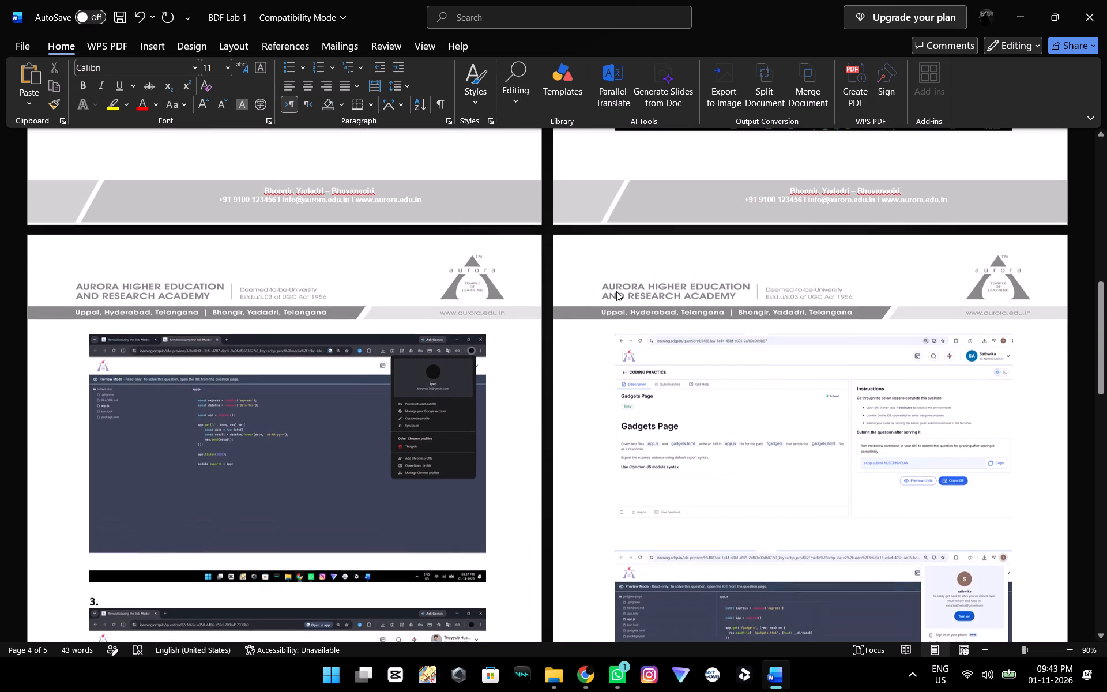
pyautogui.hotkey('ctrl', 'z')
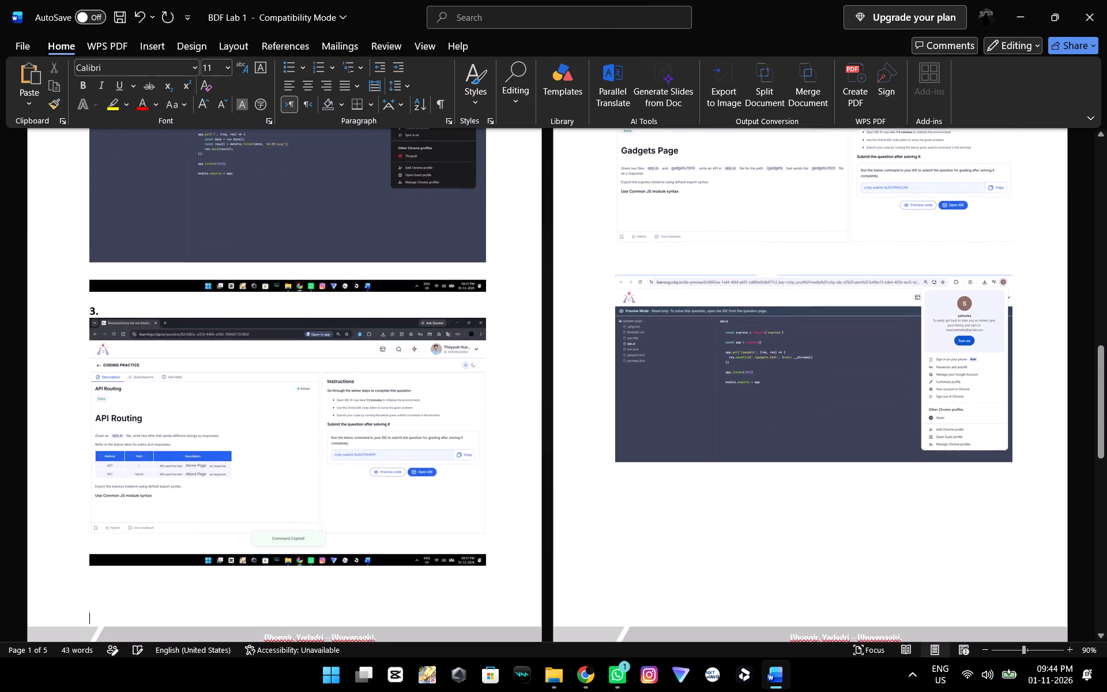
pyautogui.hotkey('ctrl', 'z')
pyautogui.scroll(3, 640, 341)
pyautogui.scroll(-5, 642, 348)
pyautogui.scroll(-4, 401, 492)
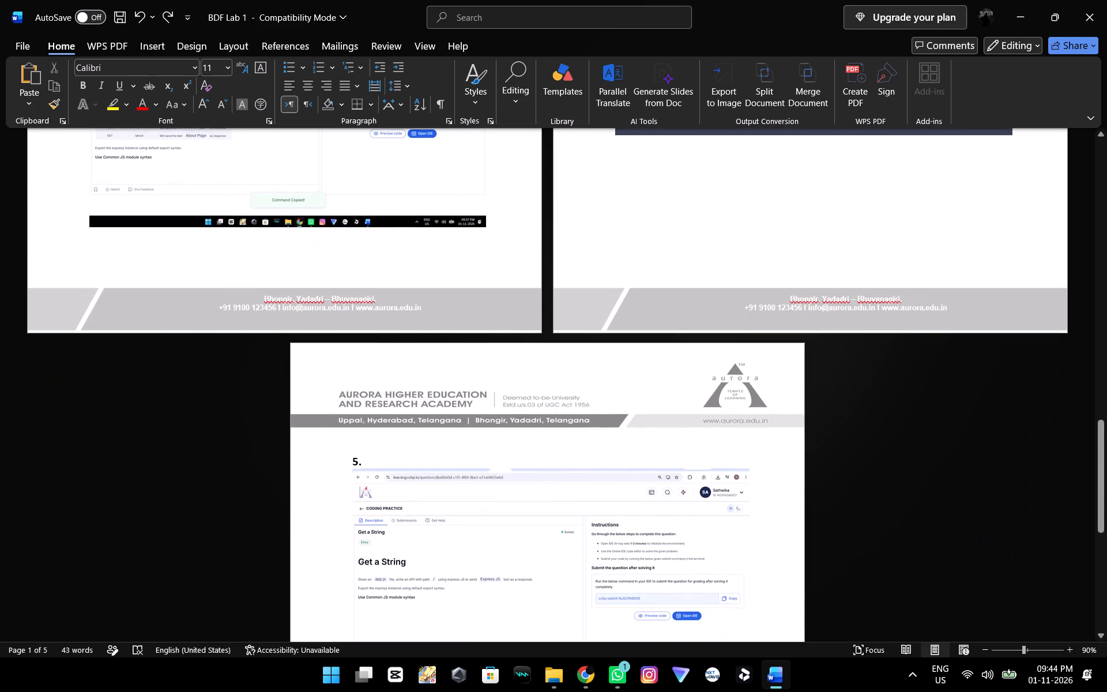
pyautogui.scroll(-1, 370, 461)
pyautogui.scroll(4, 376, 465)
pyautogui.click(90, 465)
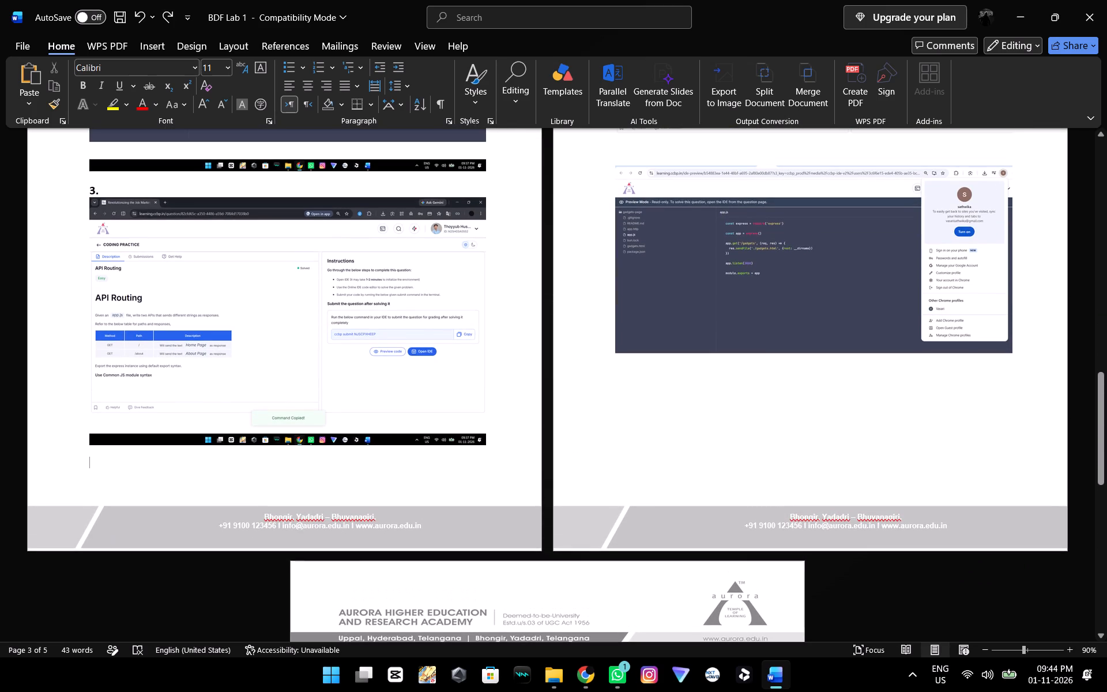
pyautogui.click(145, 44)
pyautogui.click(158, 98)
pyautogui.click(190, 149)
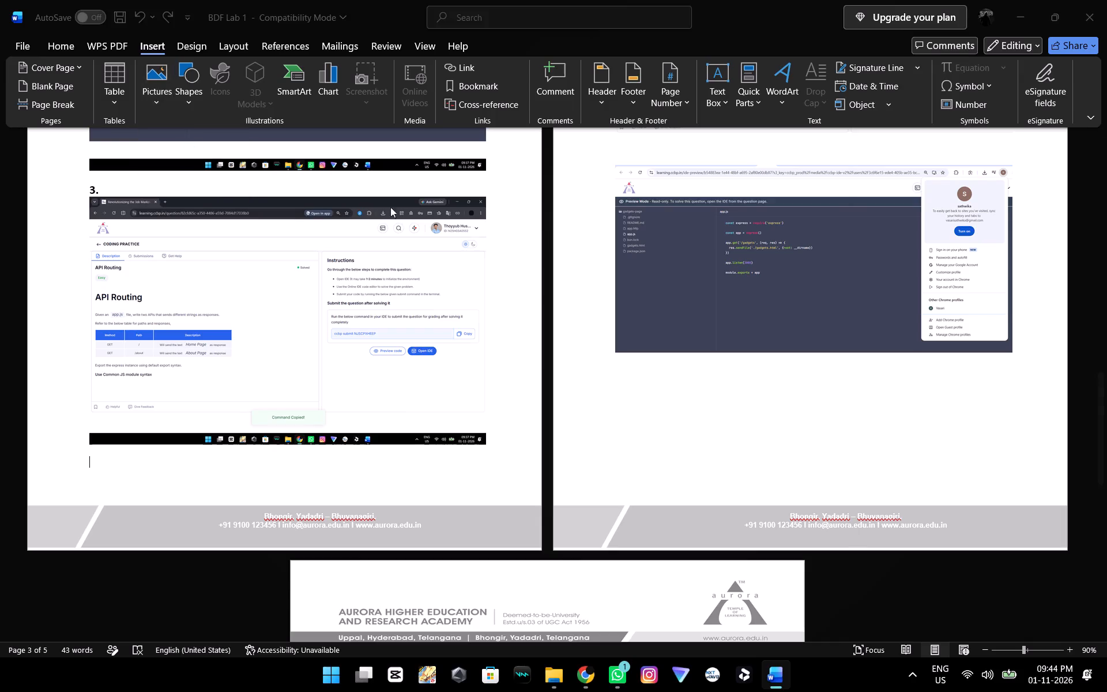
pyautogui.scroll(-12, 594, 289)
pyautogui.scroll(-7, 632, 341)
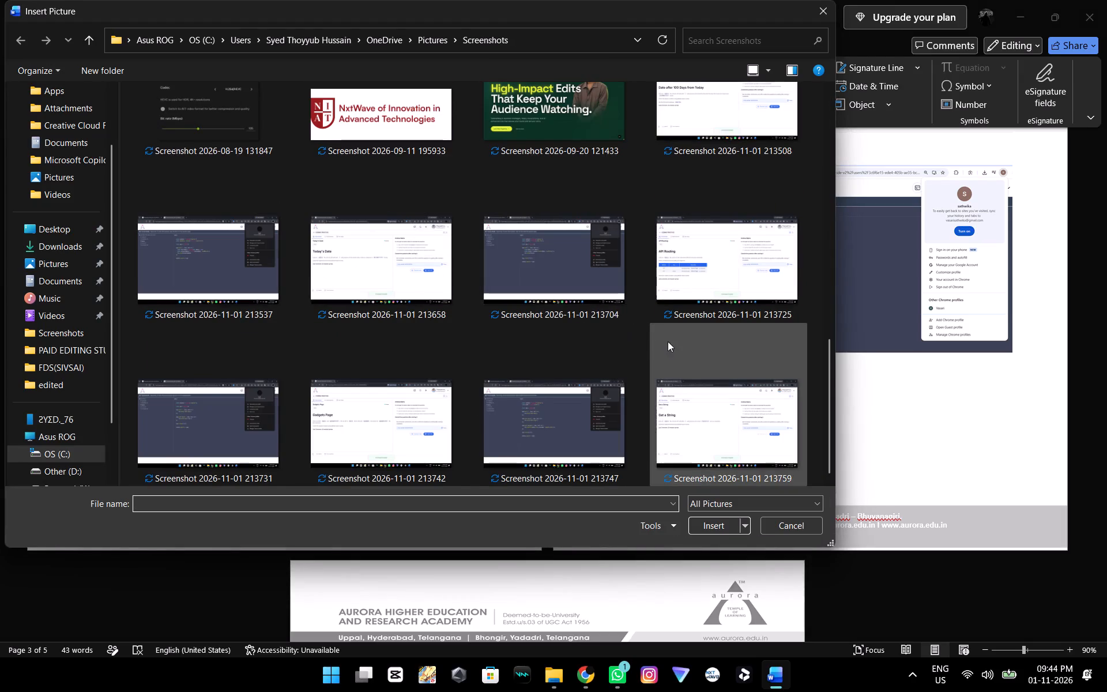
pyautogui.scroll(1, 668, 341)
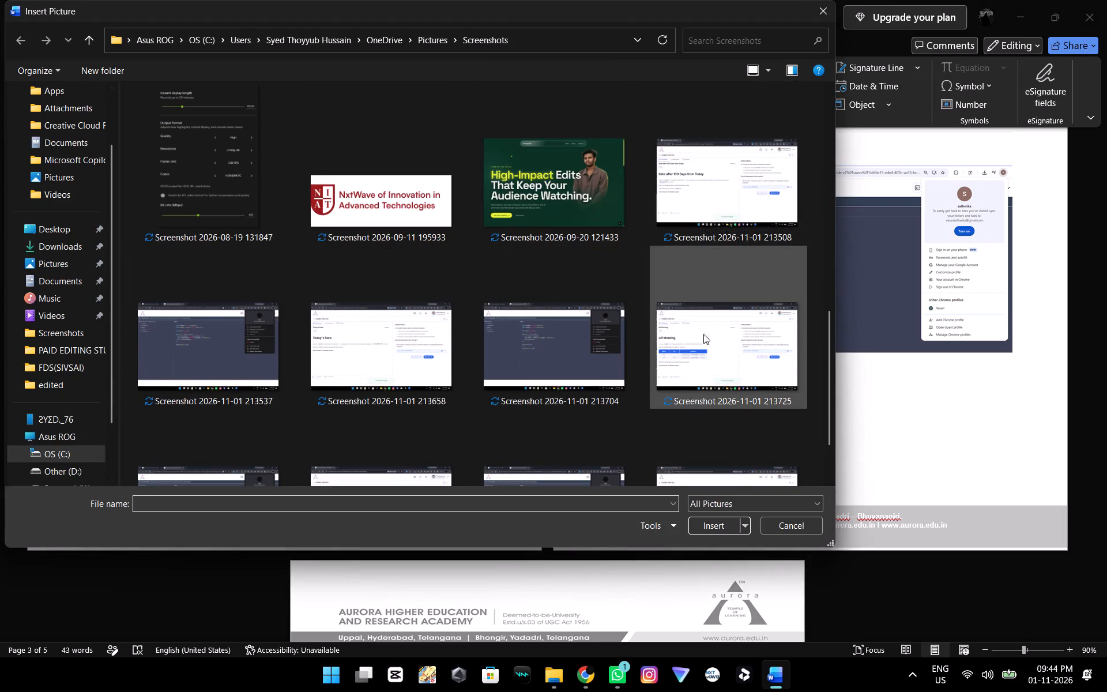
pyautogui.scroll(-1, 709, 334)
pyautogui.click(200, 420)
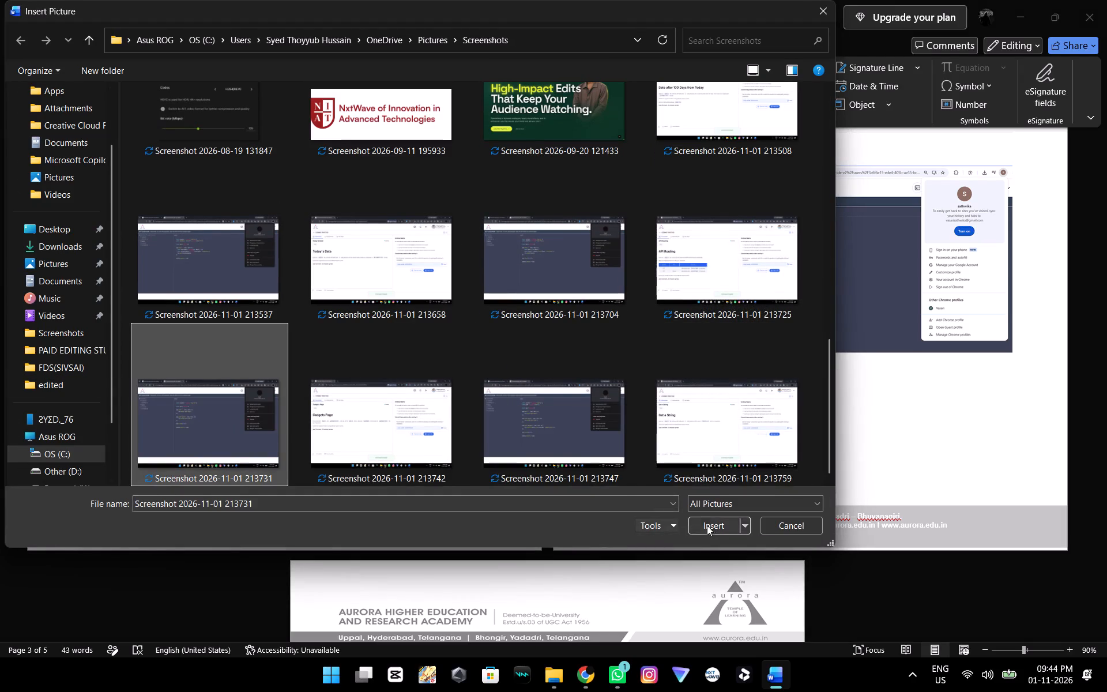
pyautogui.click(709, 525)
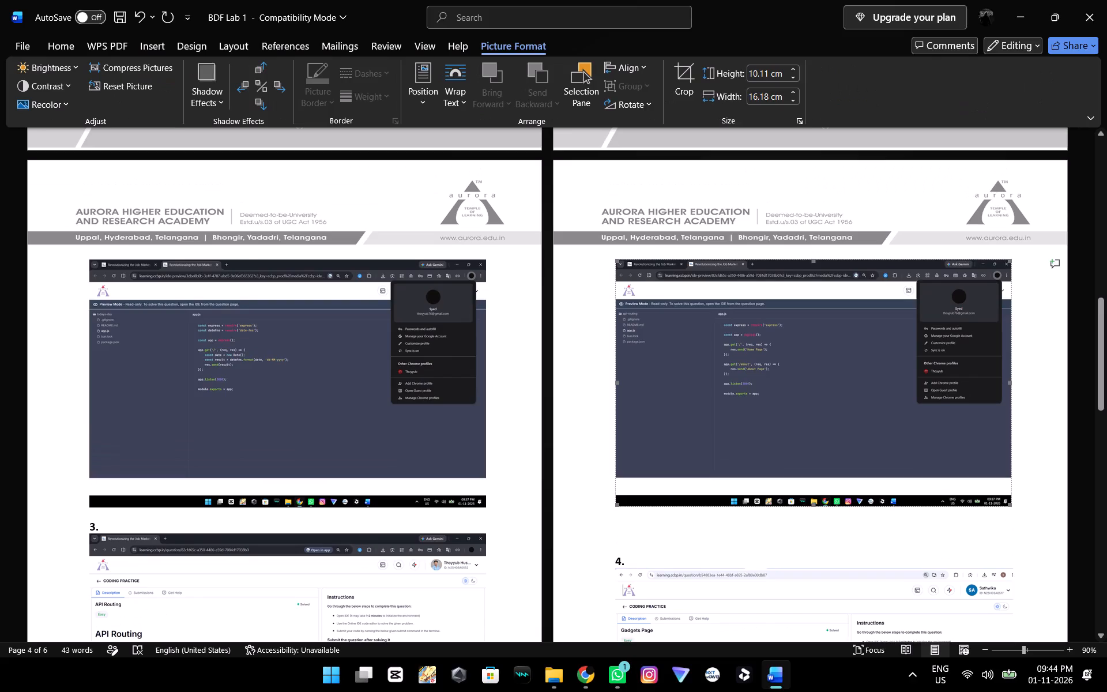
# Review the report at a larger zoom, examining the screenshots and spacing from item 1 through item 4.
pyautogui.keyDown('ctrl'); pyautogui.scroll(3, 415, 431); pyautogui.keyUp('ctrl')
pyautogui.scroll(9, 428, 429)
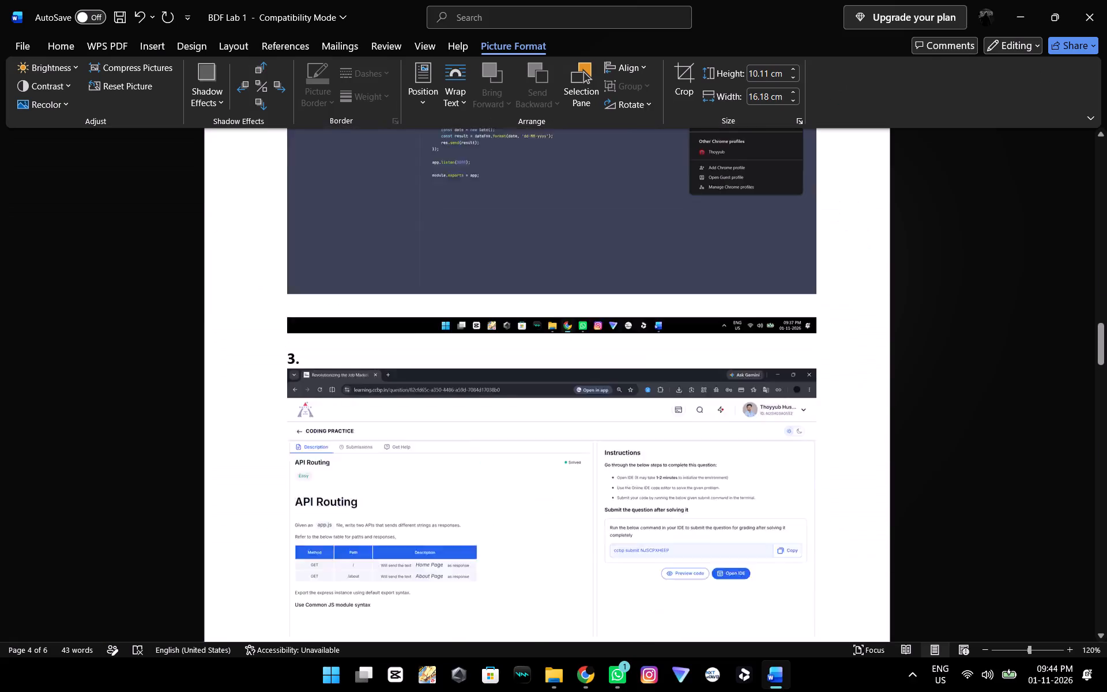
pyautogui.scroll(20, 442, 428)
pyautogui.scroll(8, 442, 428)
pyautogui.scroll(-3, 459, 439)
pyautogui.scroll(-2, 434, 378)
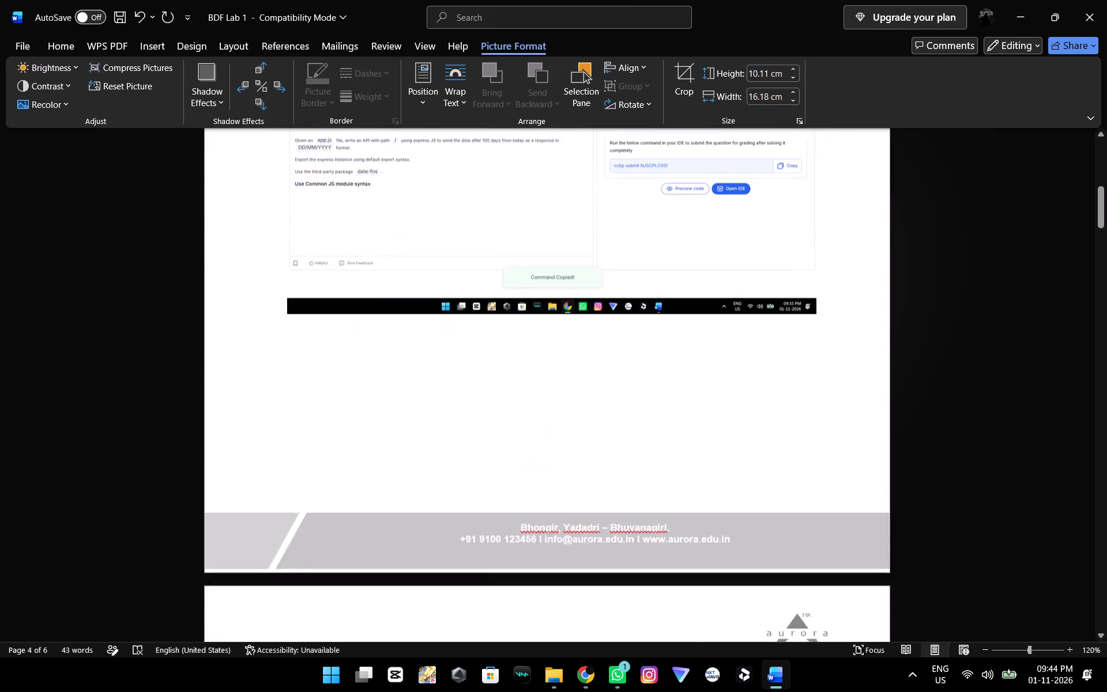
pyautogui.scroll(-9, 434, 378)
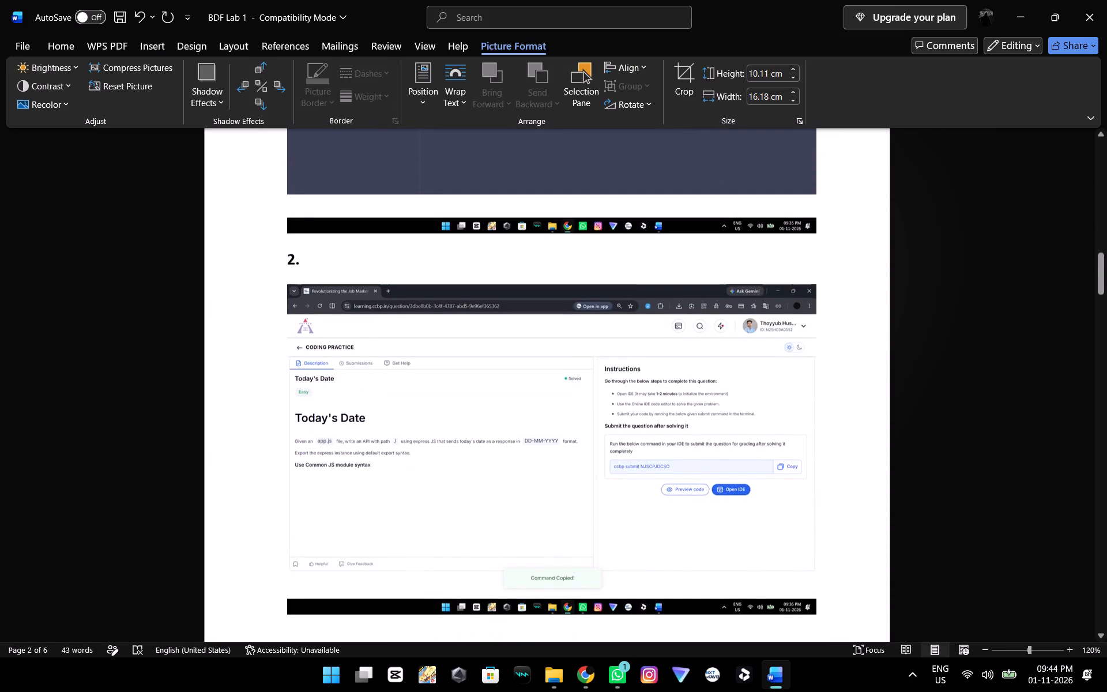
pyautogui.scroll(-6, 434, 385)
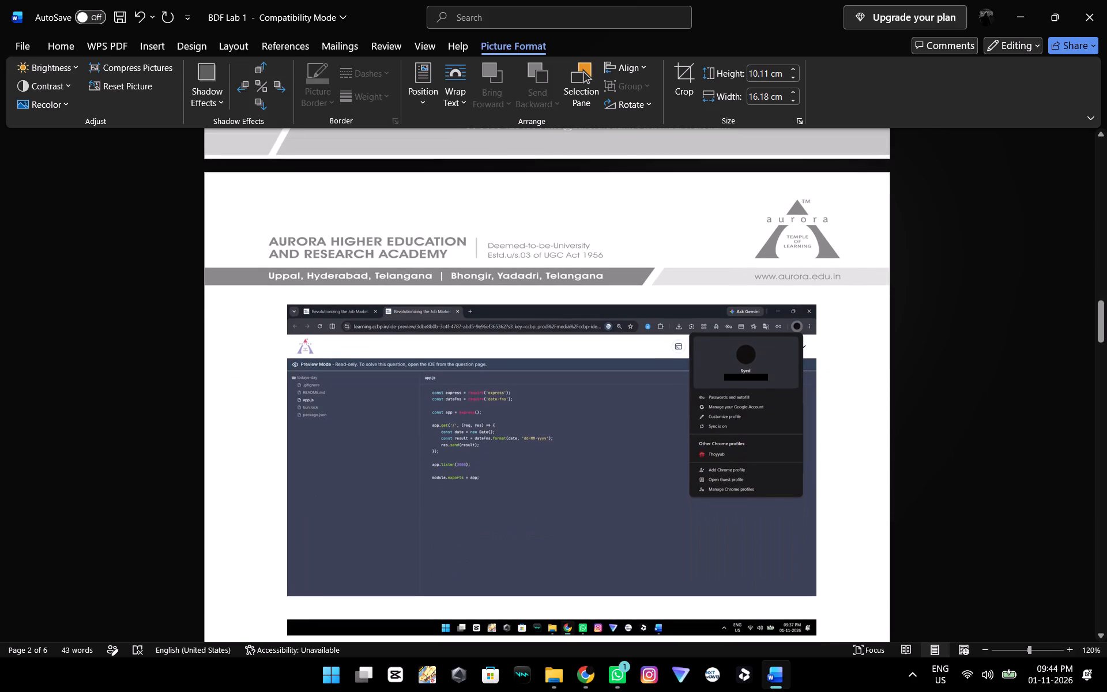
pyautogui.scroll(-5, 418, 411)
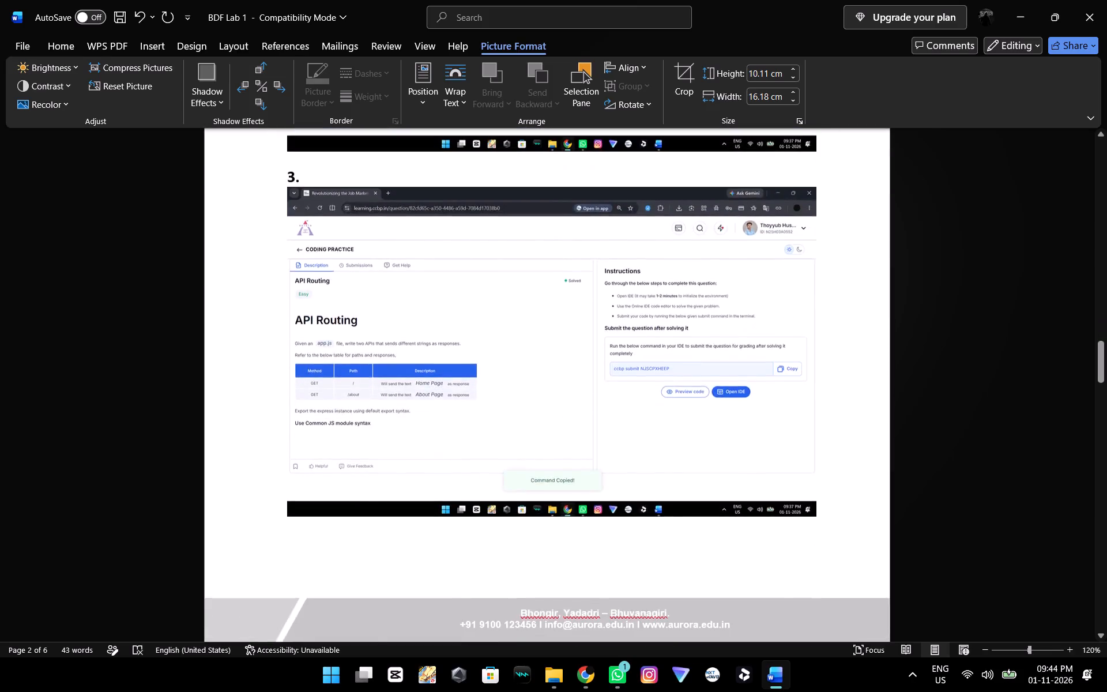
pyautogui.scroll(-12, 405, 383)
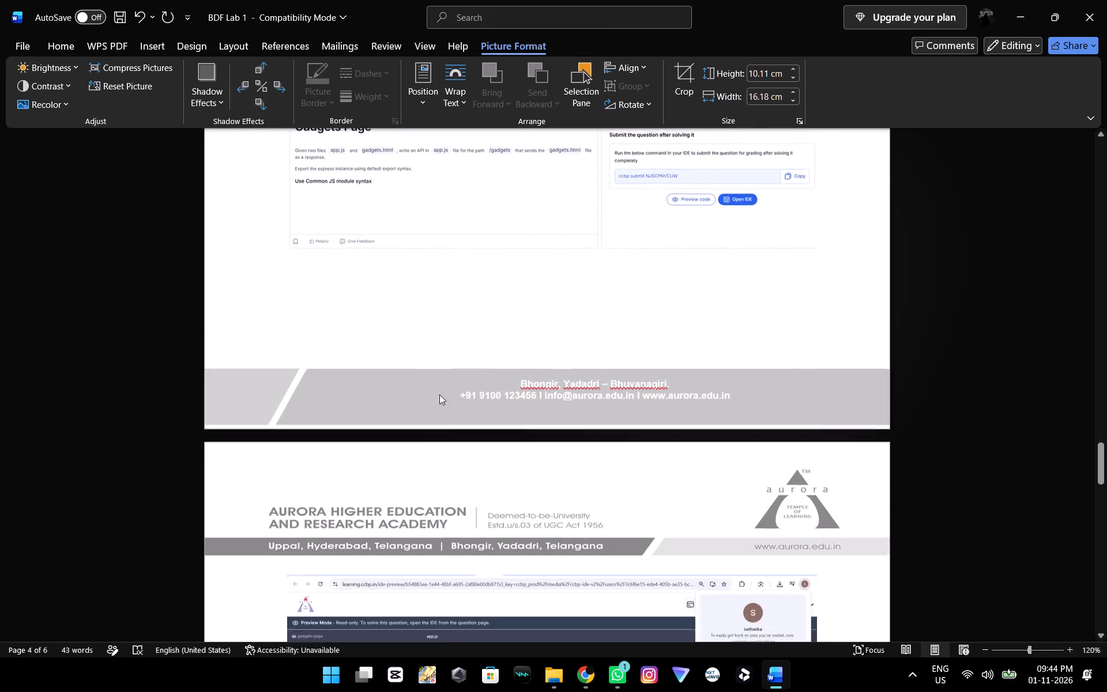
pyautogui.scroll(-2, 439, 394)
pyautogui.scroll(5, 457, 408)
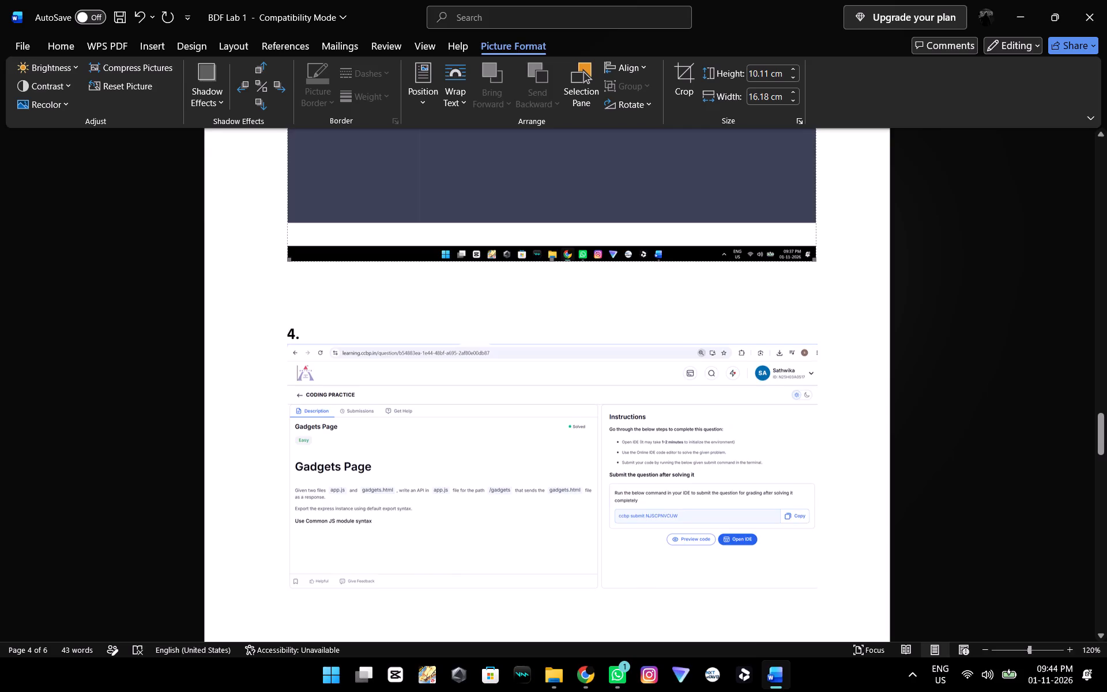
pyautogui.scroll(4, 462, 410)
pyautogui.scroll(-4, 462, 416)
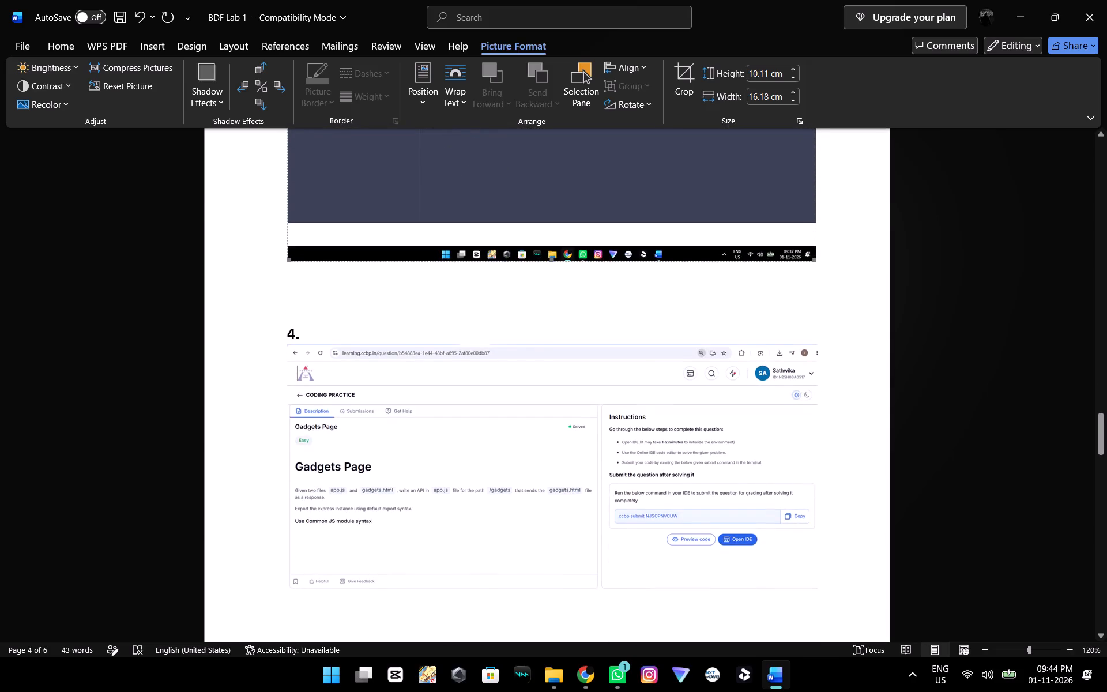
# Delete the old Gadgets Page question screenshot and the old code screenshot under item 4.
pyautogui.click(470, 450)
pyautogui.press('BackSpace')
pyautogui.click(470, 450)
pyautogui.press('BackSpace')
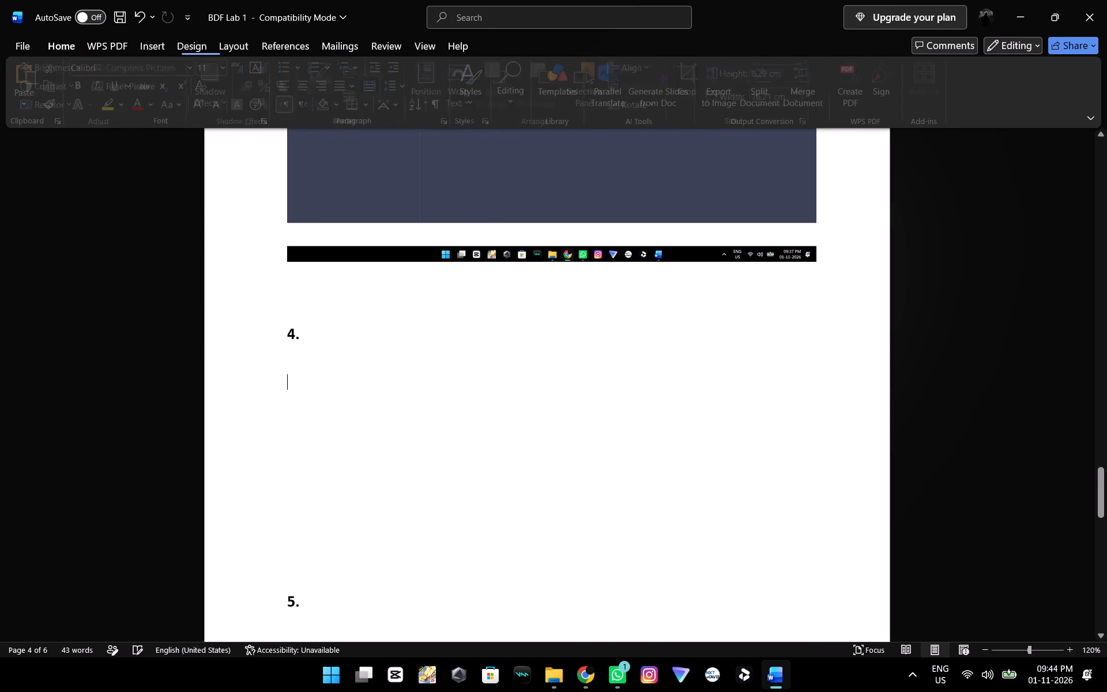
# Delete surplus blank lines below the item 4 heading and above the item 5 heading.
pyautogui.press('BackSpace')
pyautogui.press('BackSpace')
pyautogui.press('BackSpace')
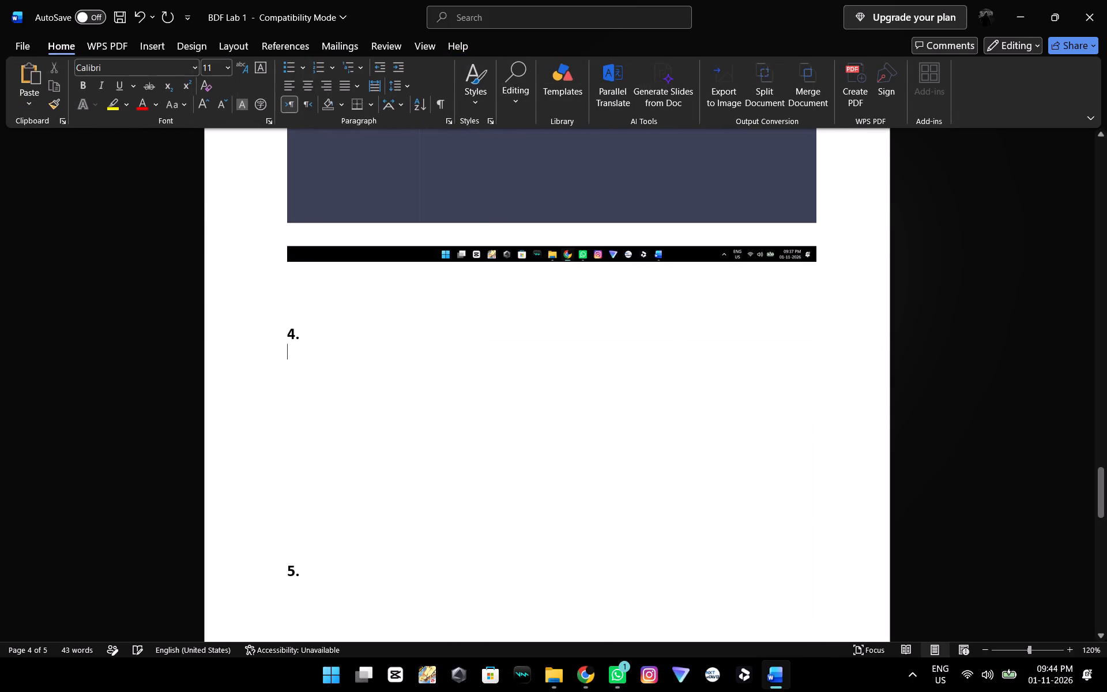
pyautogui.click(293, 544)
pyautogui.press('BackSpace')
pyautogui.press('BackSpace')
pyautogui.press('BackSpace')
pyautogui.press('BackSpace')
pyautogui.press('BackSpace')
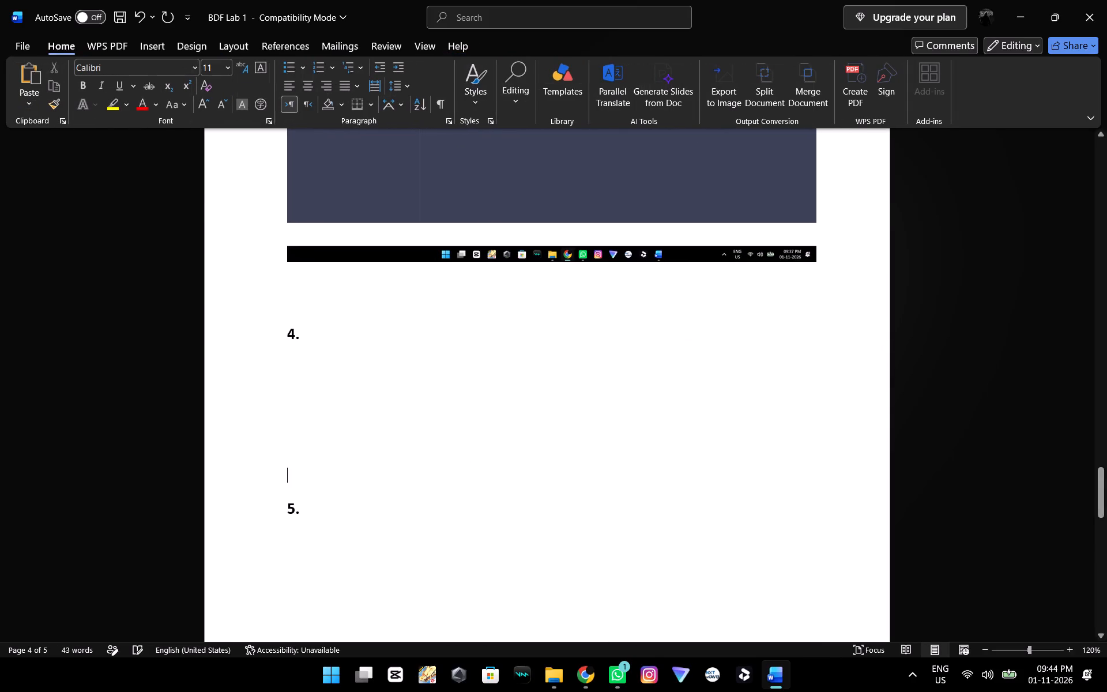
pyautogui.press('BackSpace')
pyautogui.press('BackSpace')
pyautogui.press('Down')
pyautogui.press('BackSpace')
pyautogui.press('BackSpace')
pyautogui.press('BackSpace')
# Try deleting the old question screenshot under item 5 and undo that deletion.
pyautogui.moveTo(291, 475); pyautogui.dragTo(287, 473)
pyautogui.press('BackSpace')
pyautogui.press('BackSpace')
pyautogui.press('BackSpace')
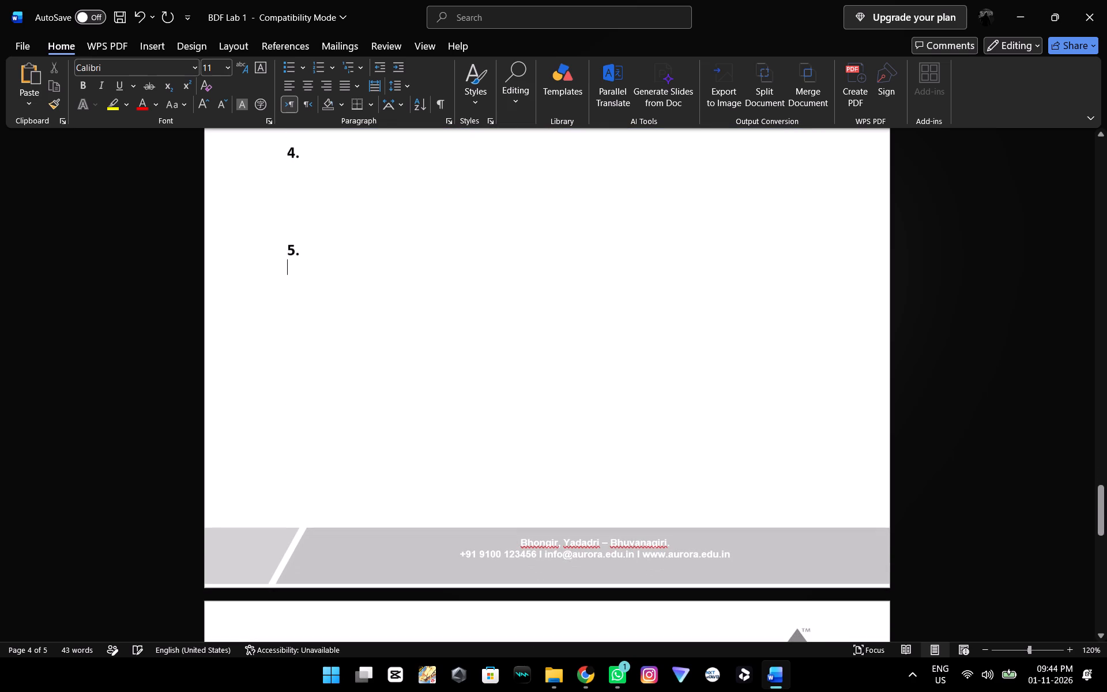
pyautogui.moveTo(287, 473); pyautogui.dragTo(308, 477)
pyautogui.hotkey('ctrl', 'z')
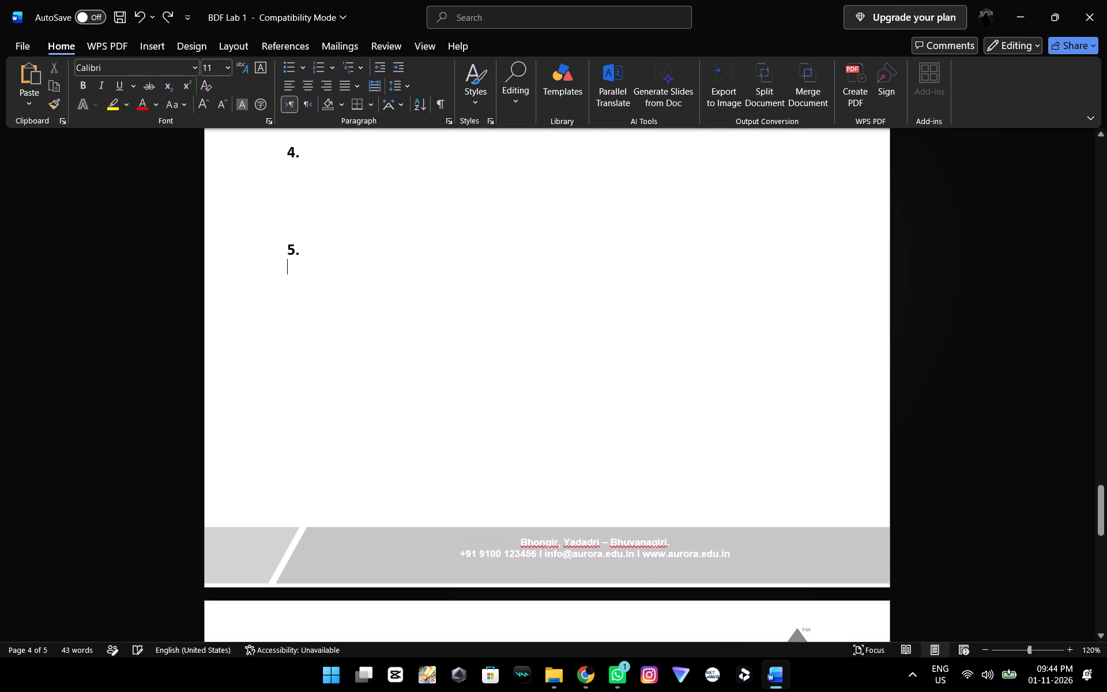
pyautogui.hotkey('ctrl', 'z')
pyautogui.click(291, 188)
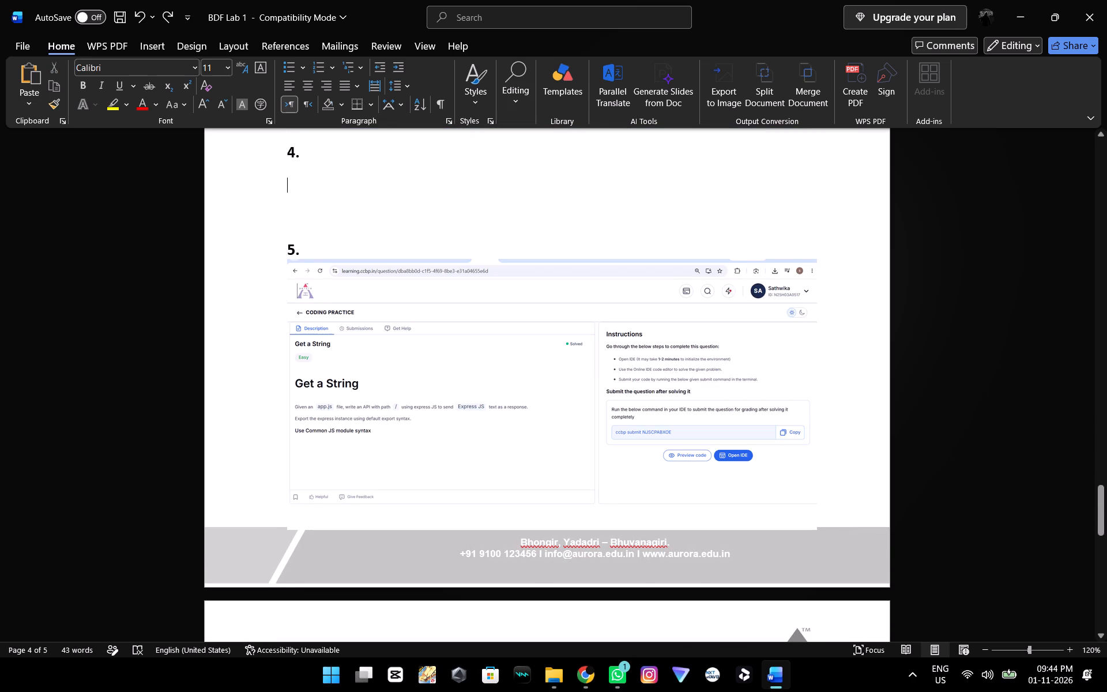
pyautogui.click(293, 168)
pyautogui.click(142, 44)
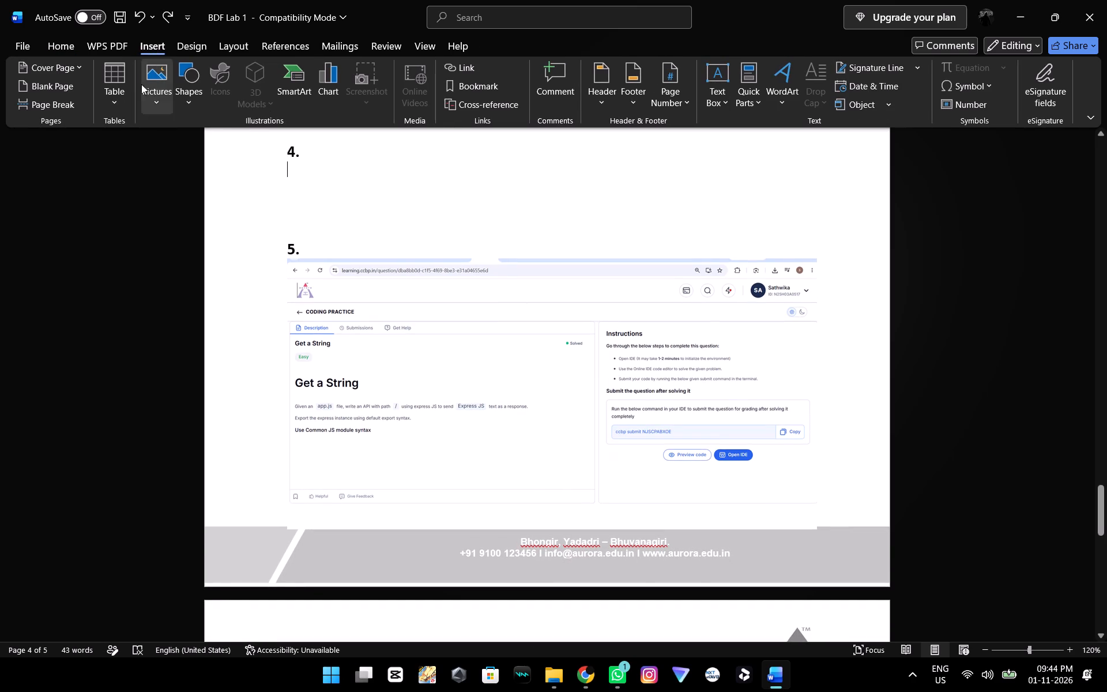
pyautogui.click(141, 84)
pyautogui.click(178, 139)
pyautogui.scroll(-20, 497, 293)
pyautogui.scroll(-6, 497, 293)
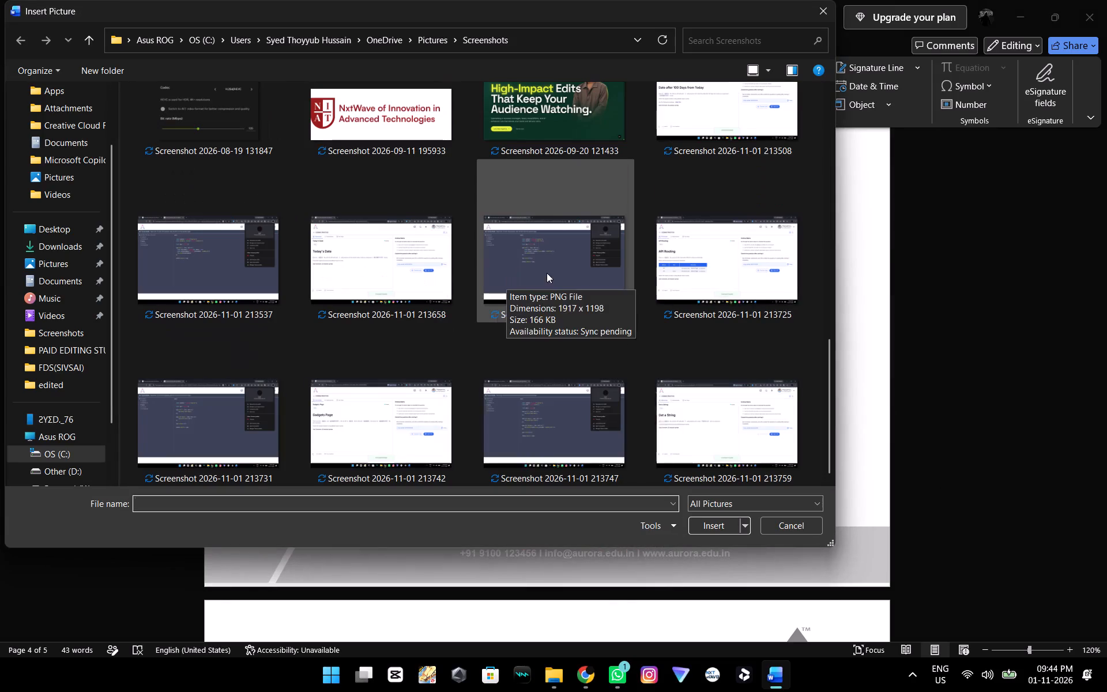
pyautogui.scroll(-10, 547, 273)
pyautogui.click(401, 413)
pyautogui.click(720, 527)
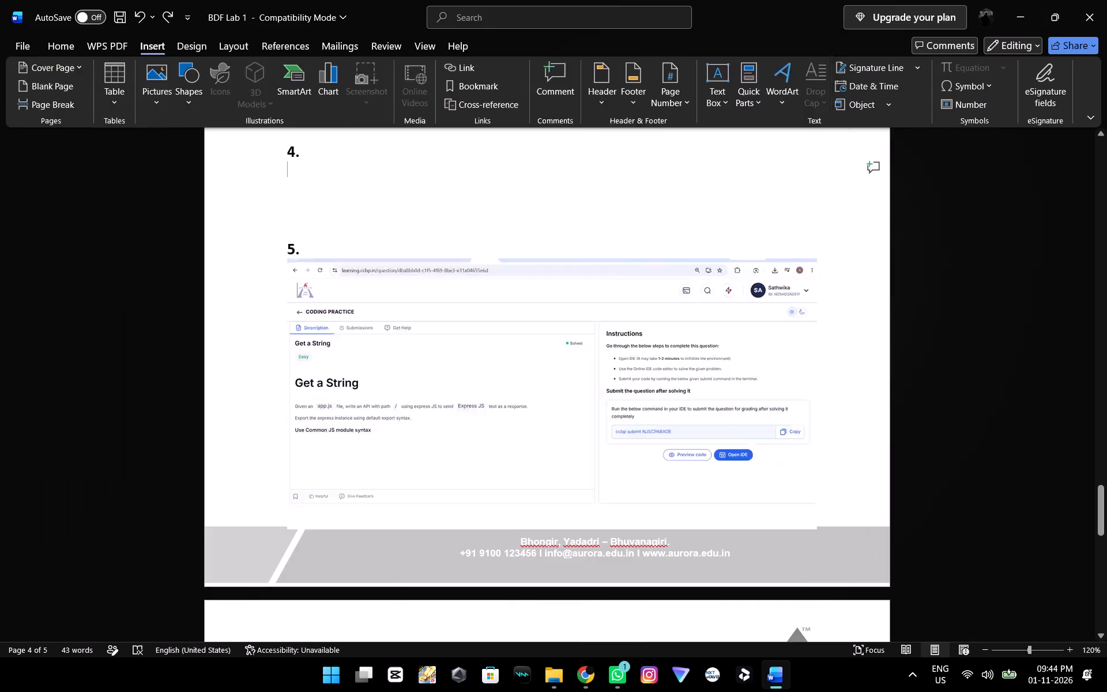
pyautogui.scroll(-5, 604, 465)
pyautogui.click(296, 241)
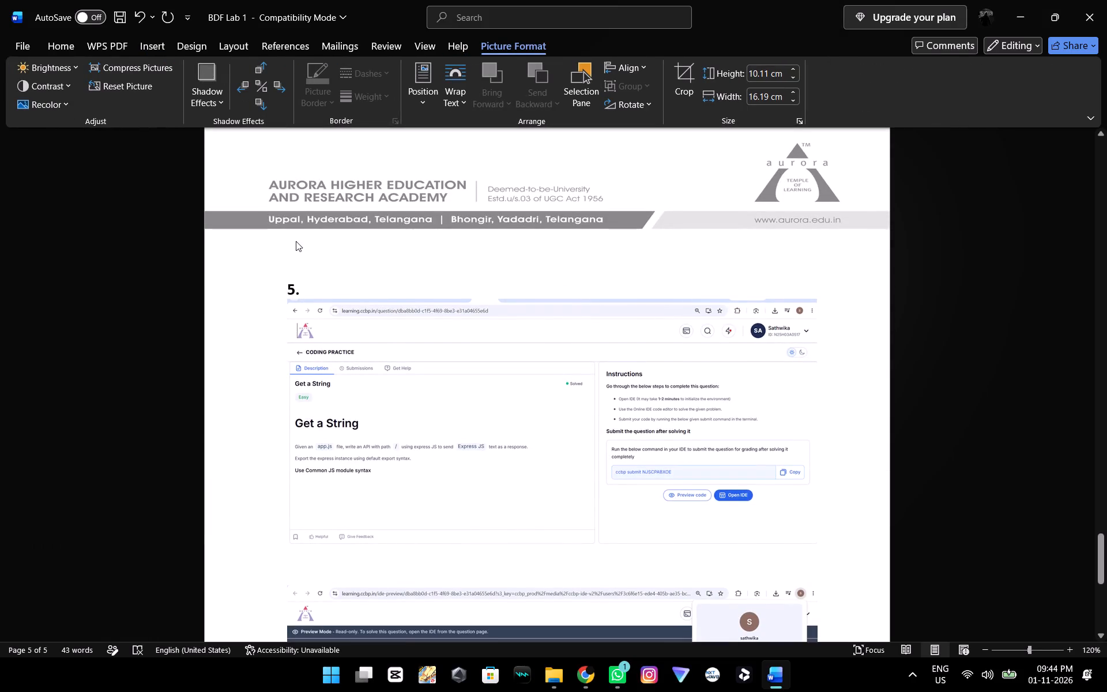
pyautogui.click(163, 50)
pyautogui.click(163, 82)
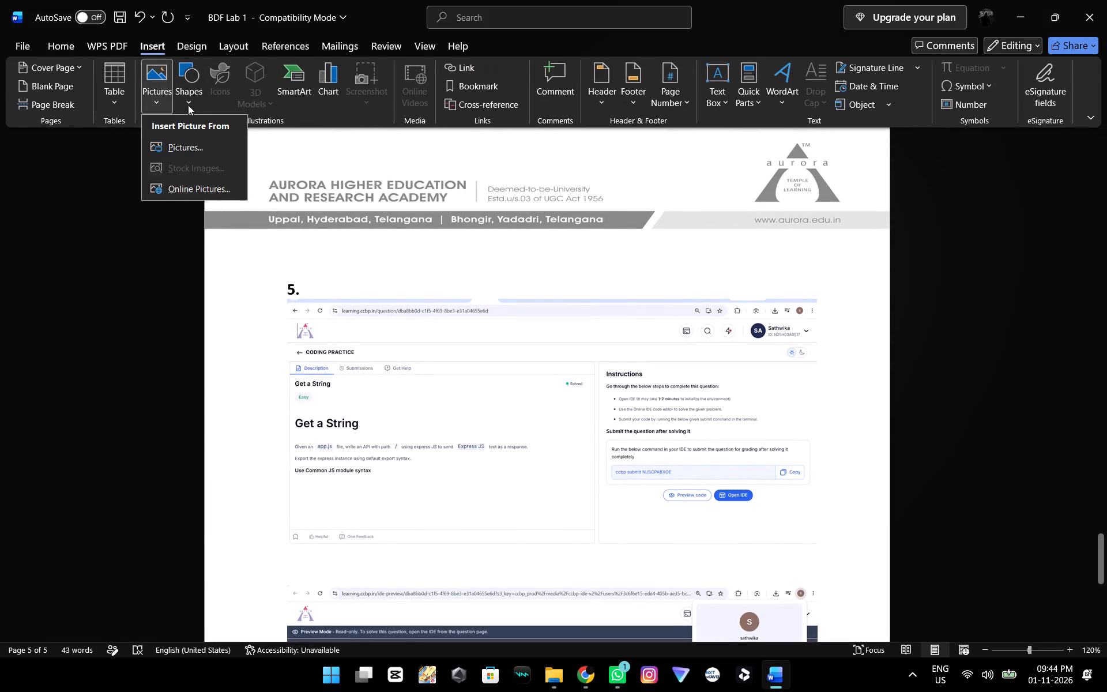
pyautogui.click(200, 146)
pyautogui.scroll(-20, 465, 280)
pyautogui.scroll(-14, 465, 280)
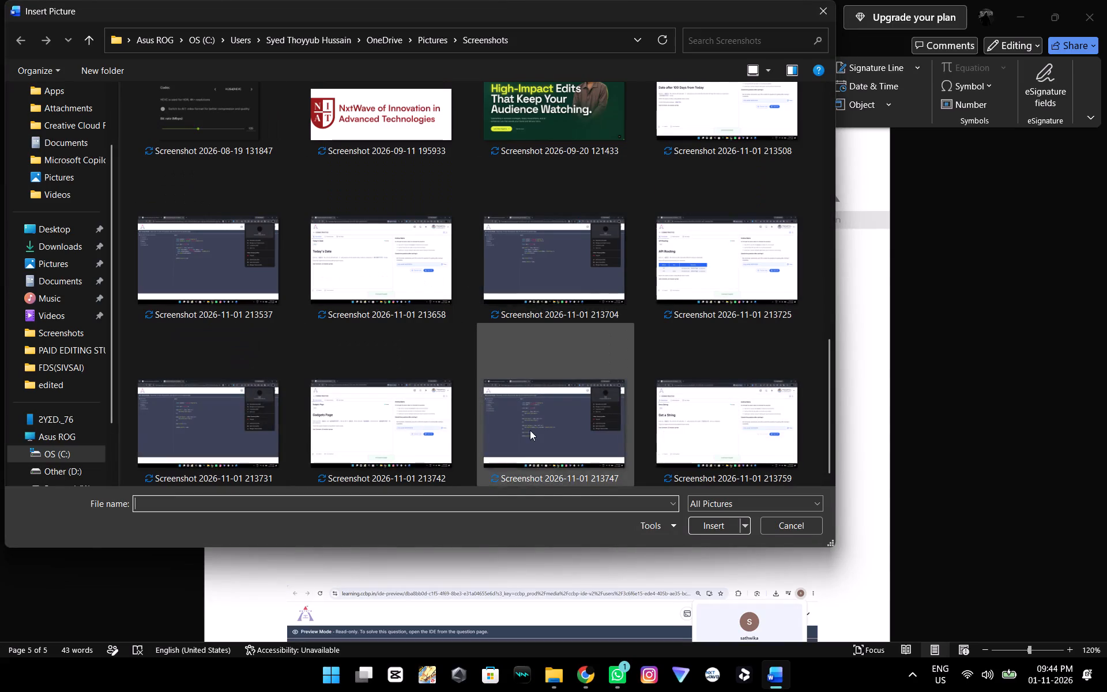
pyautogui.click(533, 428)
pyautogui.click(716, 531)
# Delete the old Get a String question screenshot under item 5.
pyautogui.scroll(-8, 556, 404)
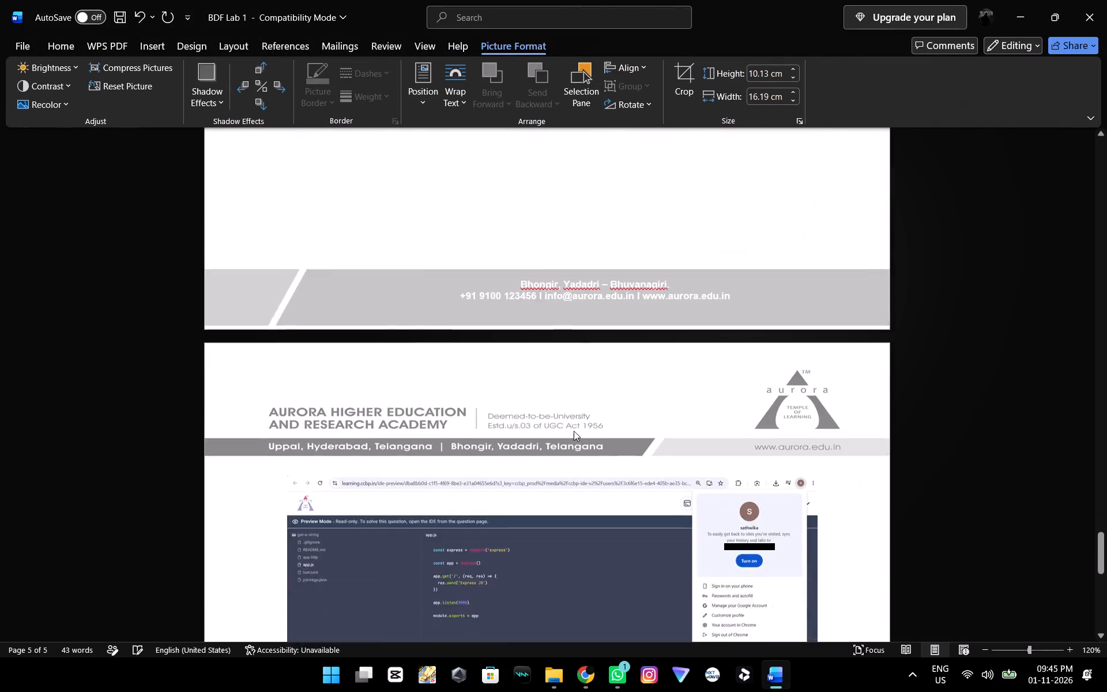
pyautogui.scroll(4, 558, 427)
pyautogui.scroll(-1, 334, 490)
pyautogui.click(399, 270)
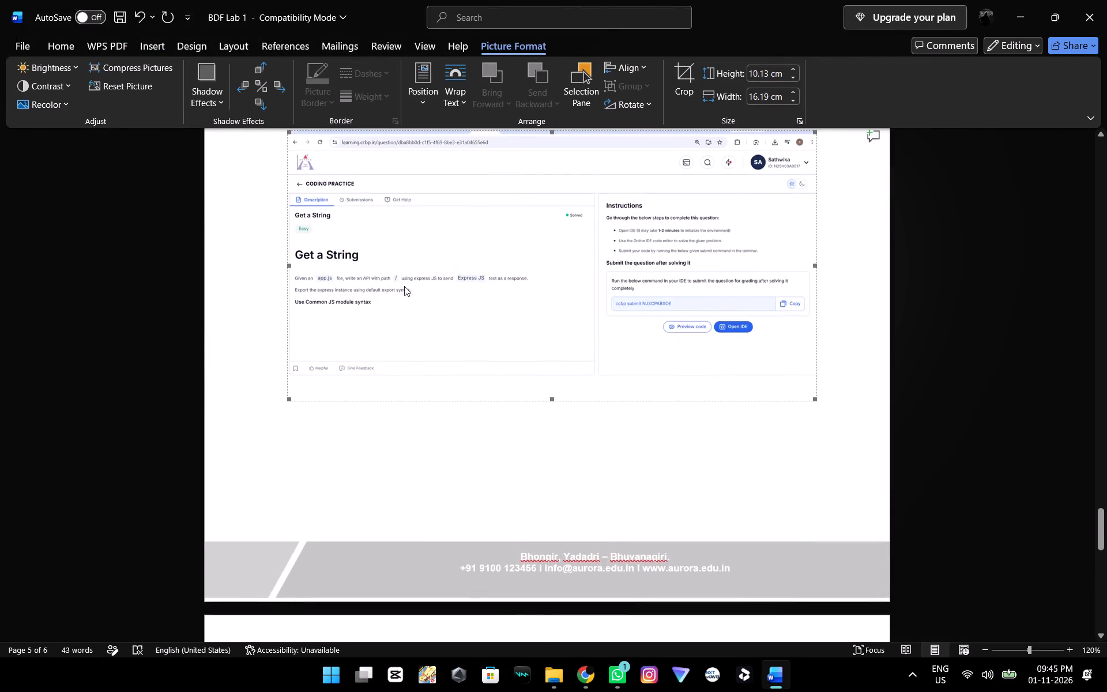
pyautogui.press('BackSpace')
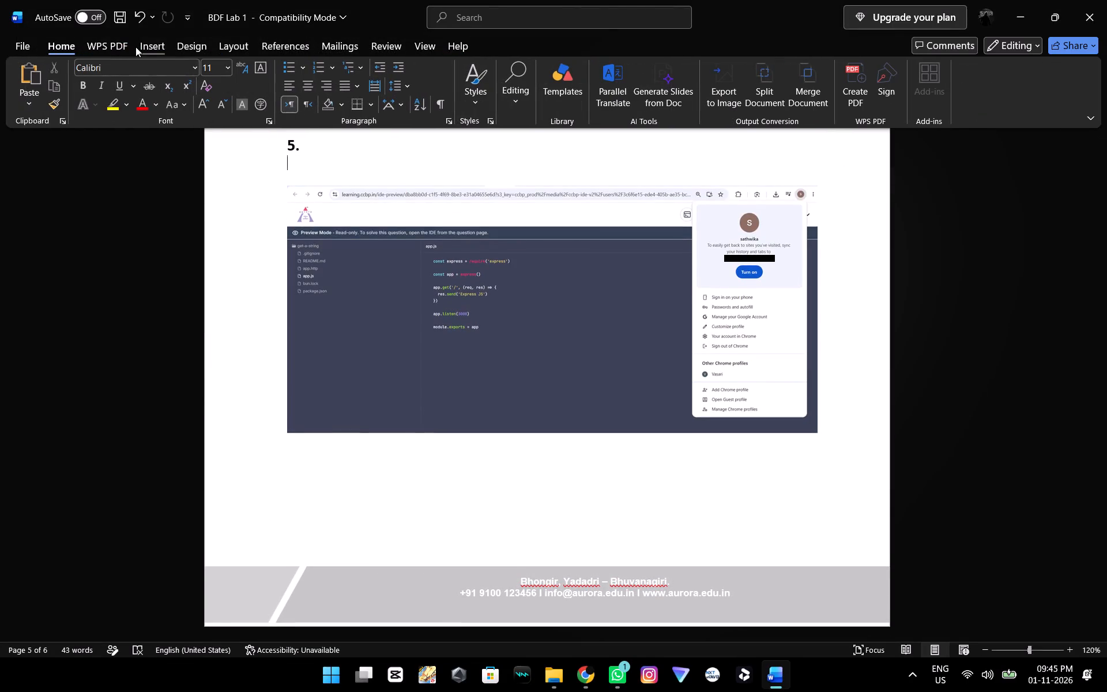
pyautogui.click(137, 46)
pyautogui.click(149, 97)
pyautogui.click(203, 149)
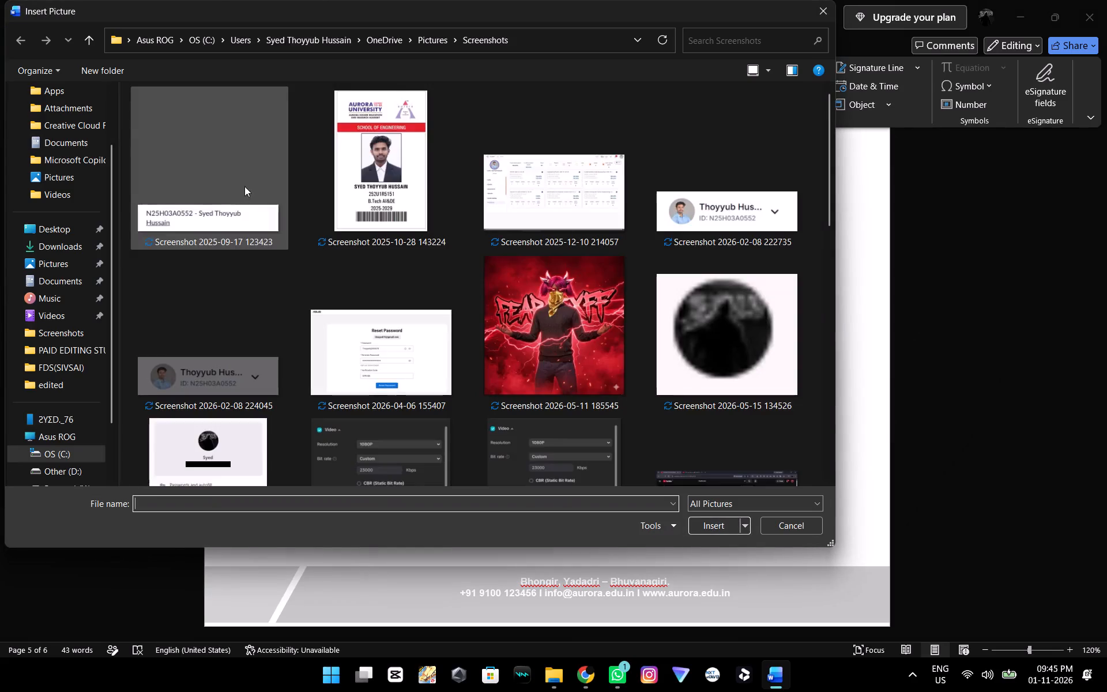
pyautogui.scroll(-20, 298, 219)
pyautogui.scroll(-11, 298, 219)
pyautogui.click(680, 402)
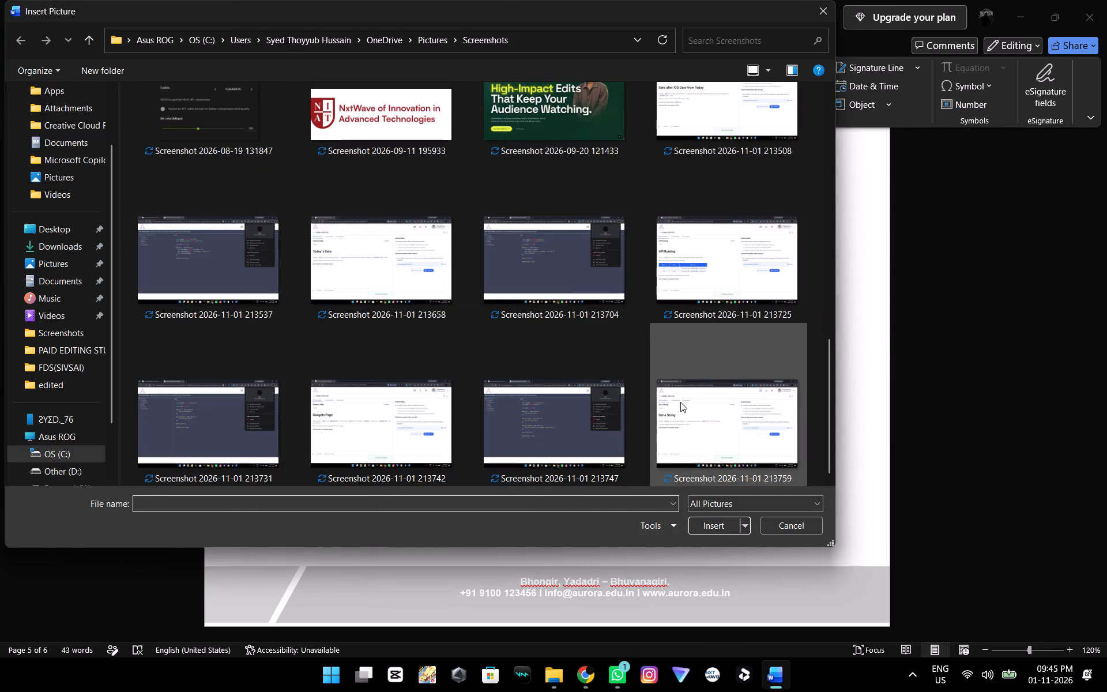
pyautogui.click(703, 523)
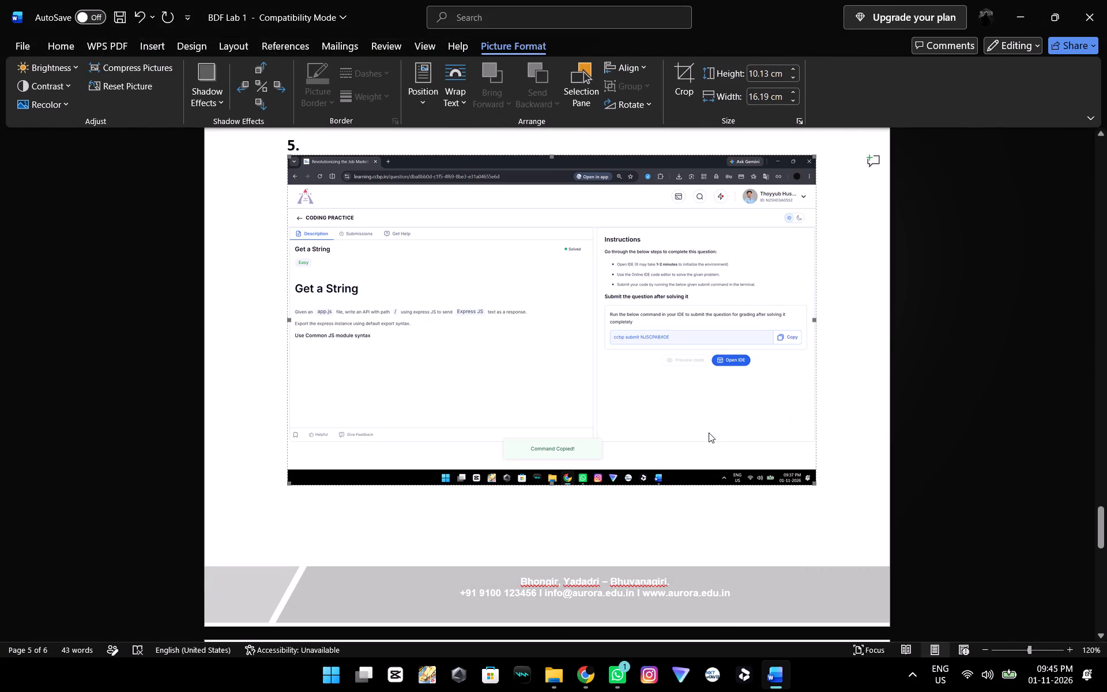
# Locate and select the old code screenshot that follows item 5's question screenshot.
pyautogui.scroll(-7, 709, 432)
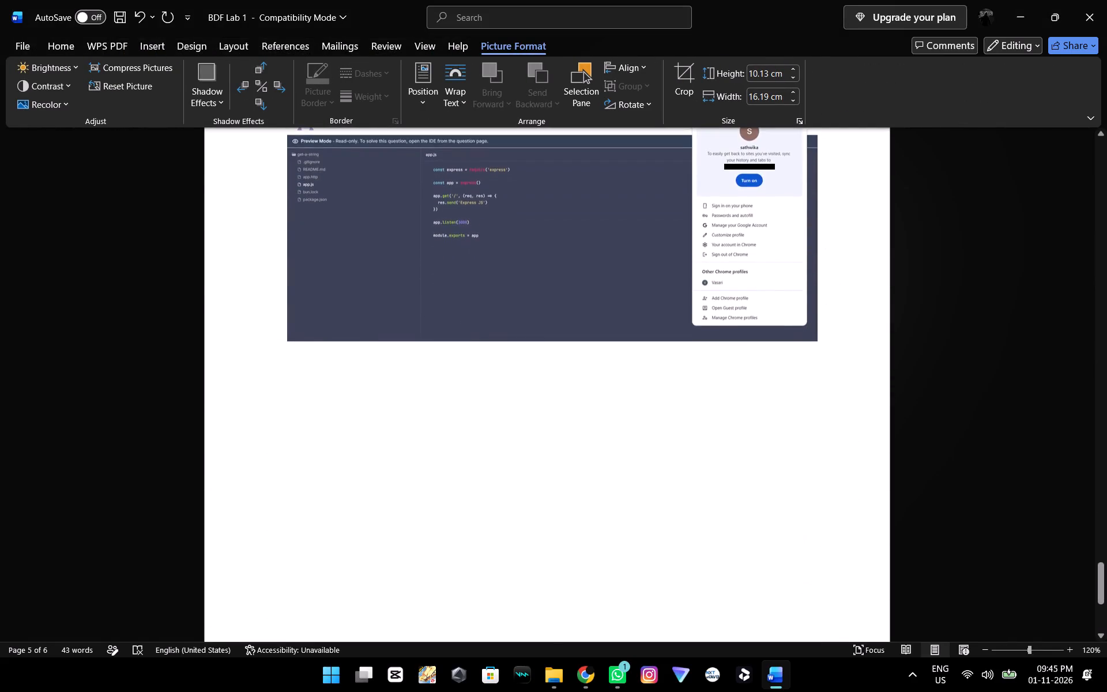
pyautogui.scroll(2, 718, 441)
pyautogui.click(696, 434)
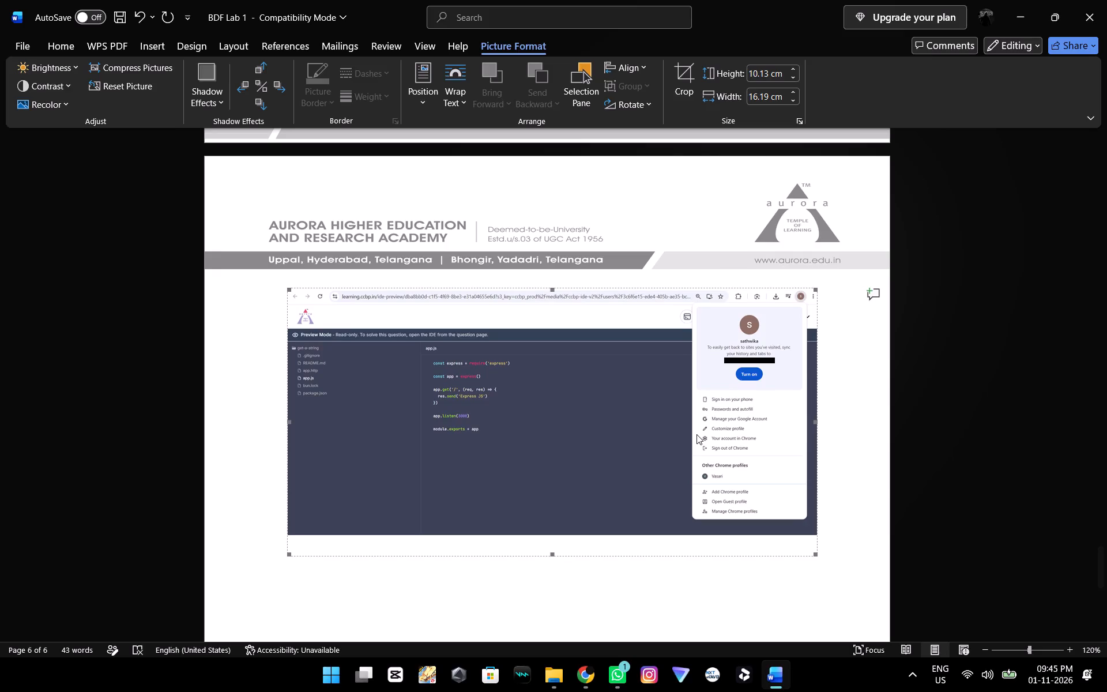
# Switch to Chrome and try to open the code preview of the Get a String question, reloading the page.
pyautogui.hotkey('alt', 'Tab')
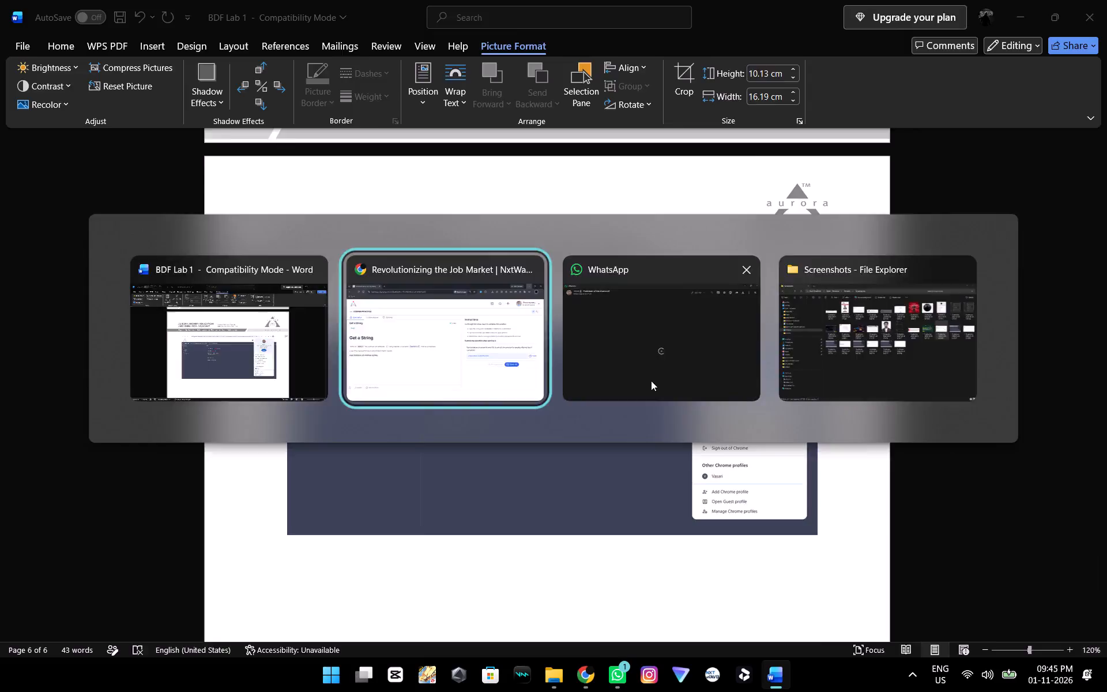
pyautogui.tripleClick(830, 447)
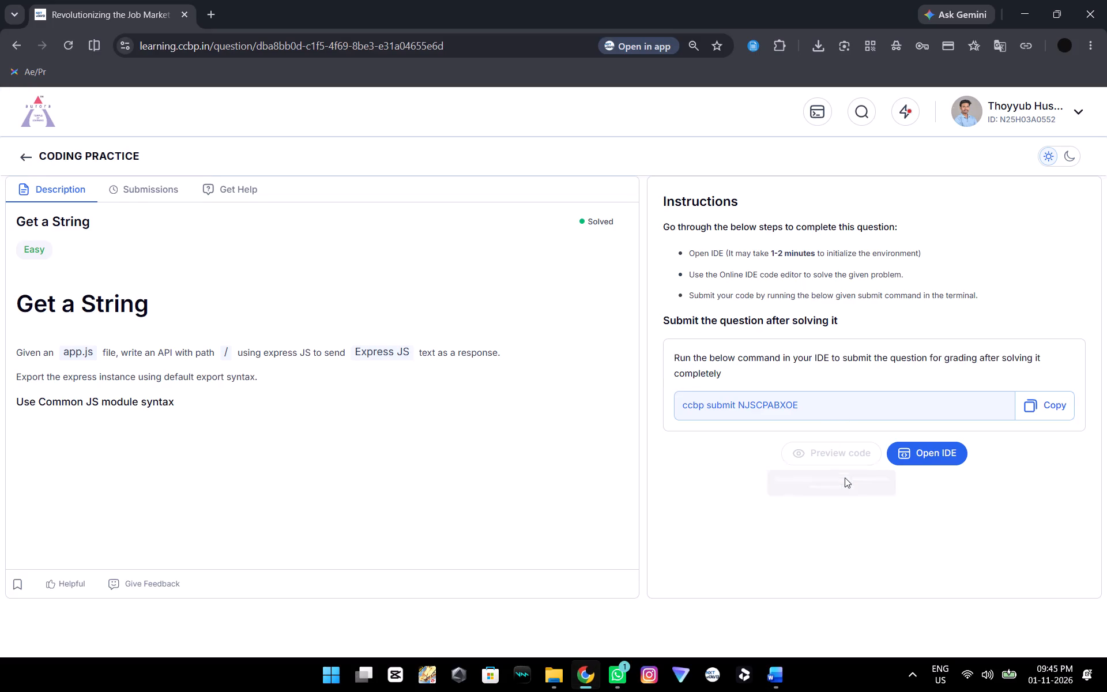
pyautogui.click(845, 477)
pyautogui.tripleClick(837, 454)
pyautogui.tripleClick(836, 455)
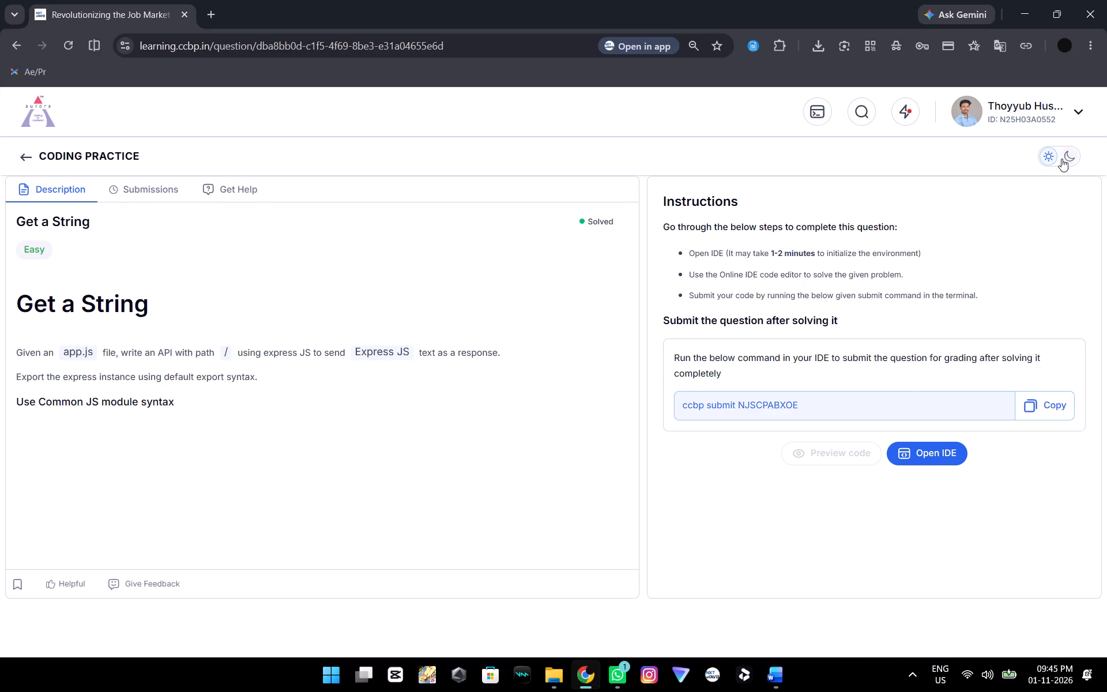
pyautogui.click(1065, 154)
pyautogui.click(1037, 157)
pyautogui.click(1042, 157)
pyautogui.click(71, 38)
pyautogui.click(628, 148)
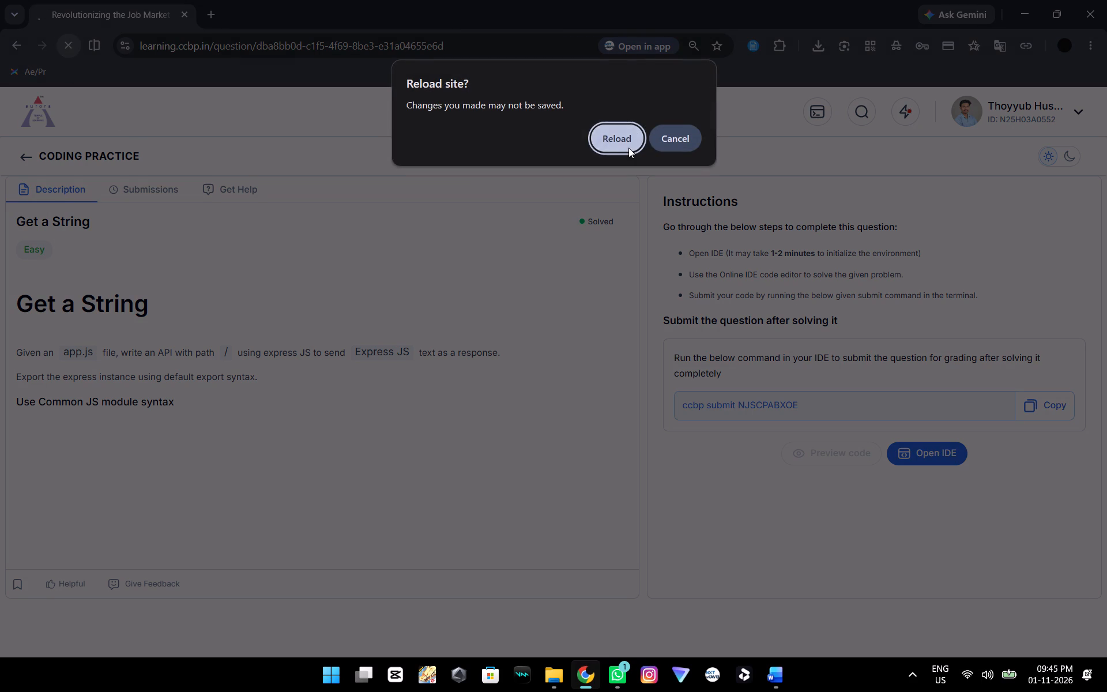
# Open the learning portal in a fresh tab replacing the question tab, and open the Year 2 course Backend Development Fundamentals from the curriculum.
pyautogui.click(219, 16)
pyautogui.click(183, 14)
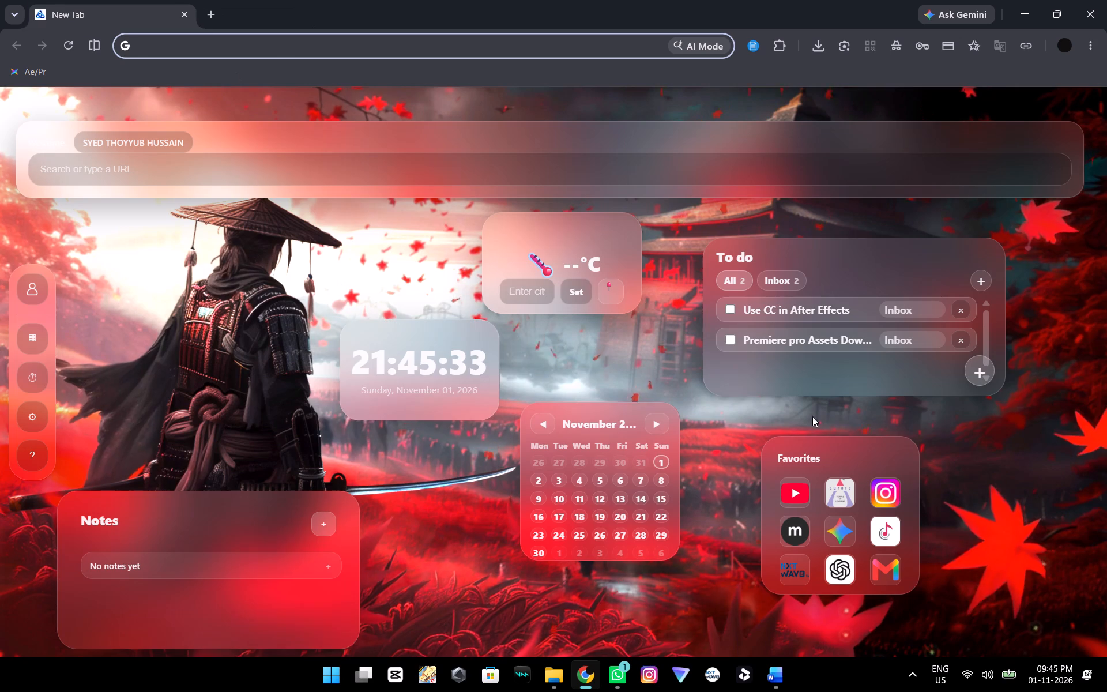
pyautogui.click(798, 577)
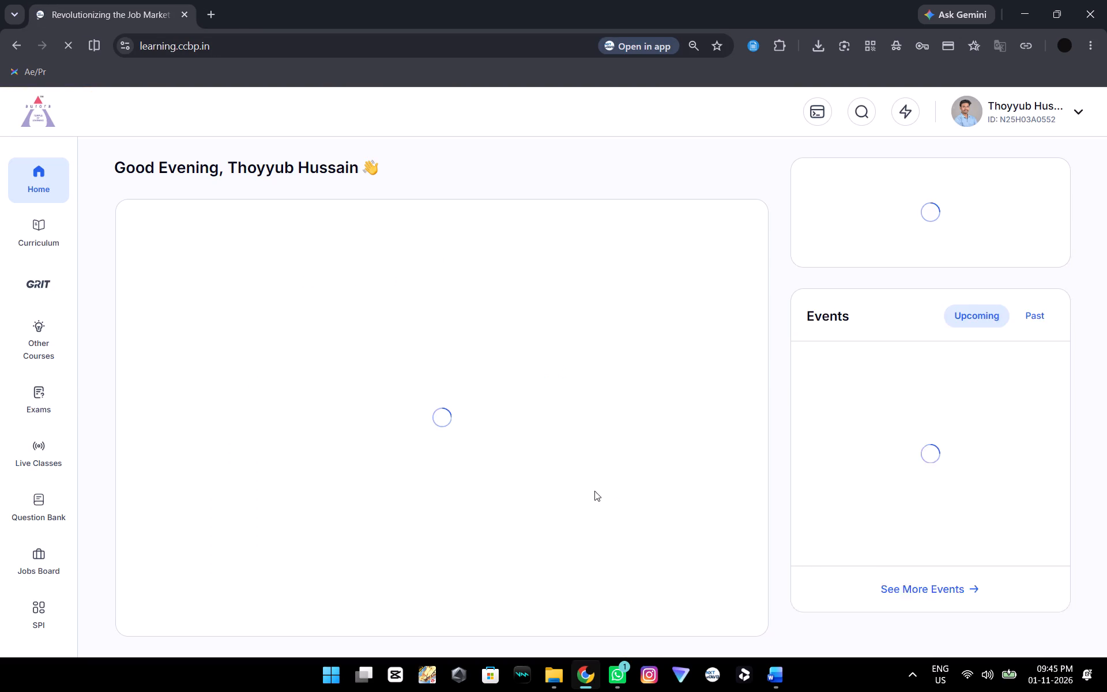
pyautogui.click(61, 219)
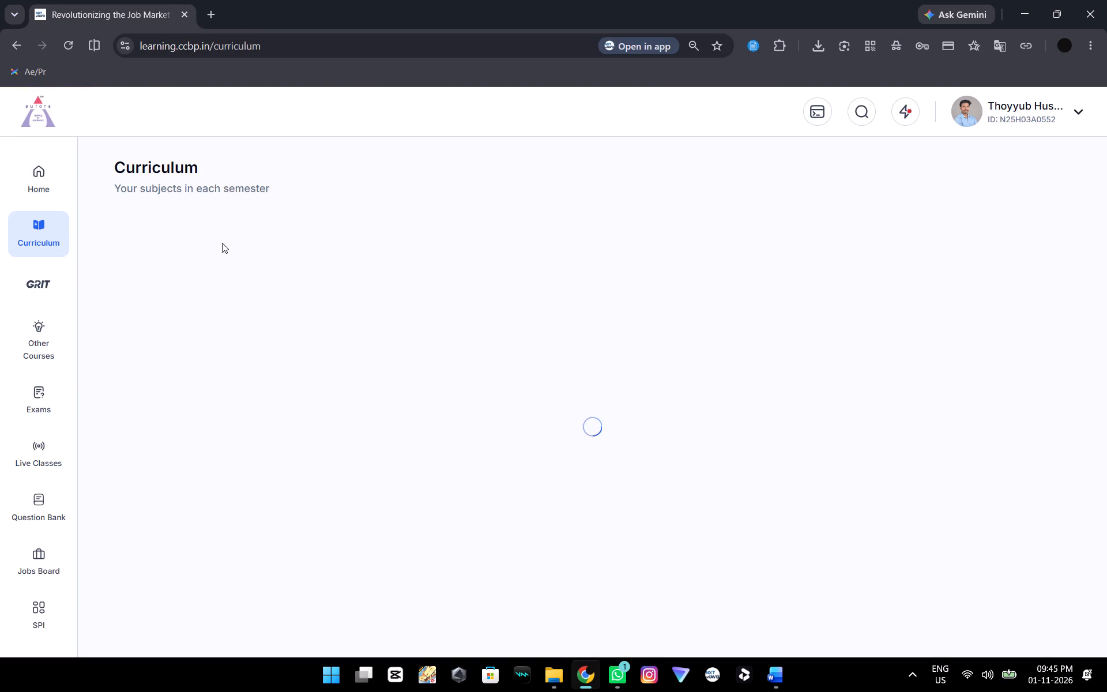
pyautogui.click(227, 261)
pyautogui.click(267, 227)
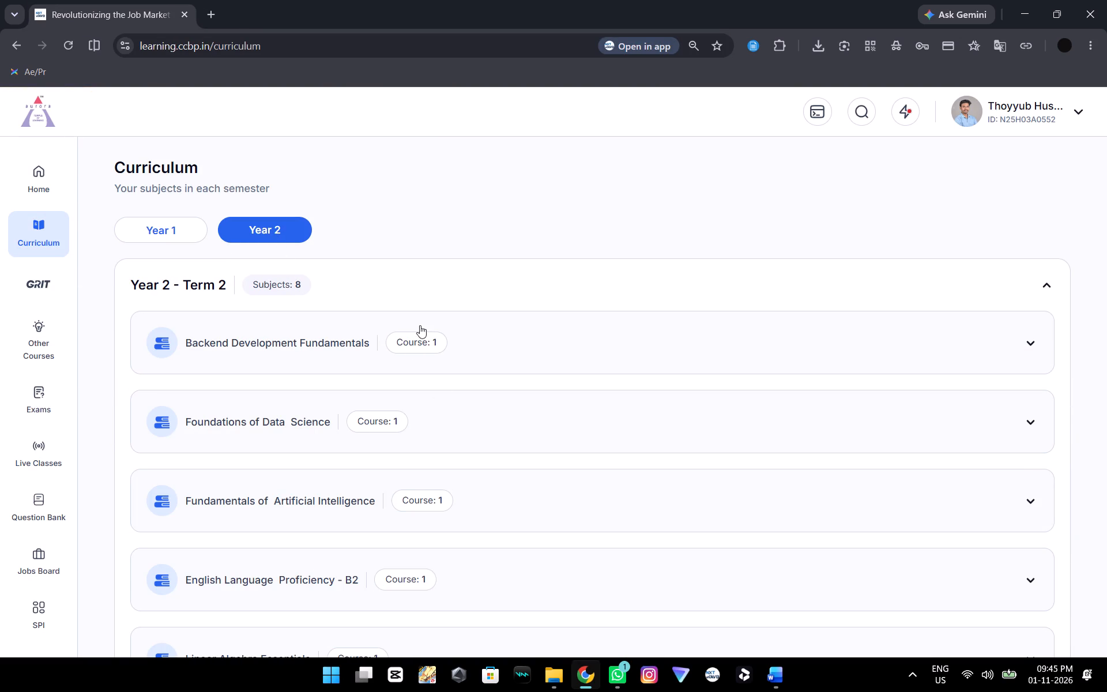
pyautogui.click(412, 344)
pyautogui.click(439, 404)
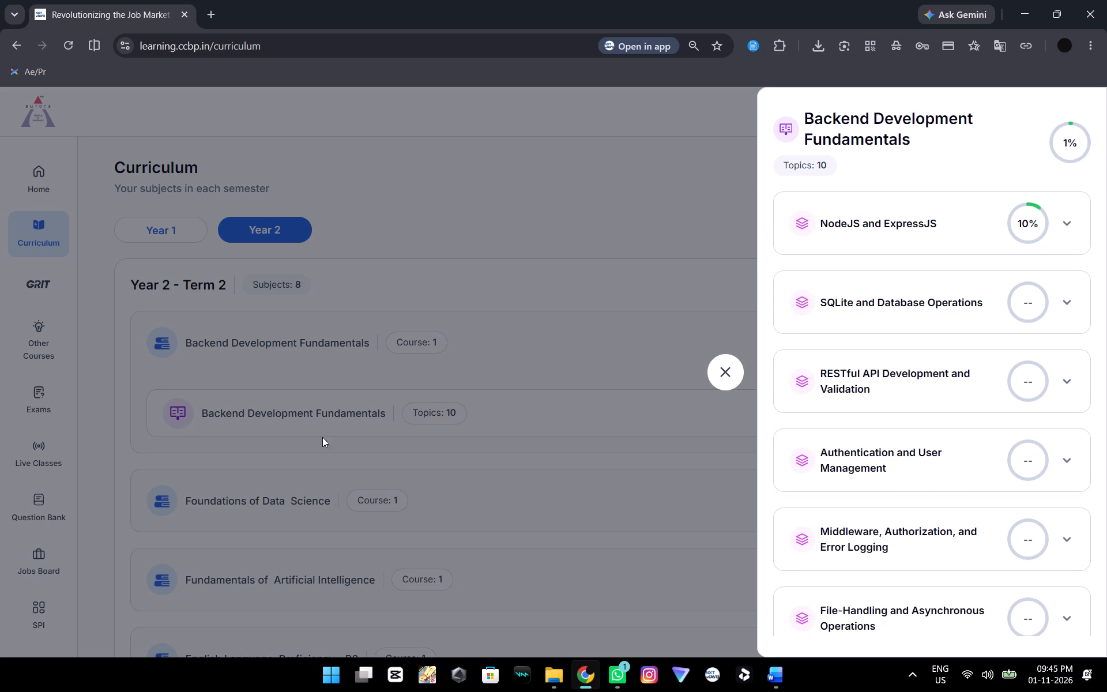
# Expand the NodeJS and ExpressJS topic and locate its Coding Practice item.
pyautogui.click(959, 246)
pyautogui.click(924, 224)
pyautogui.scroll(-4, 931, 236)
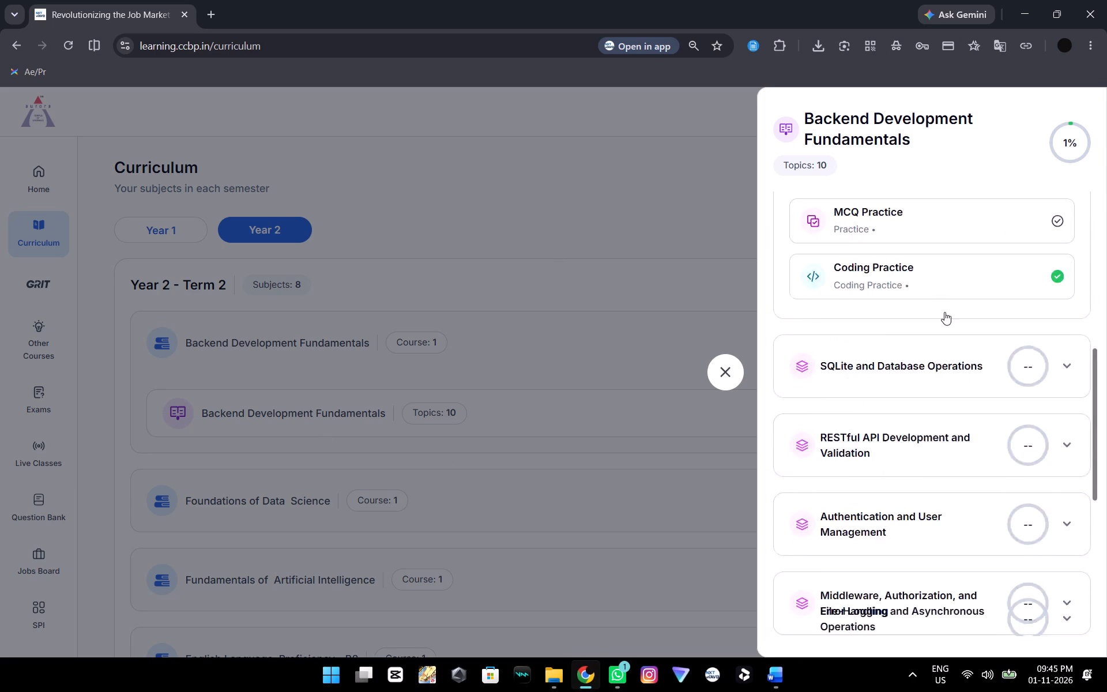
pyautogui.scroll(-4, 944, 312)
pyautogui.scroll(-3, 933, 384)
pyautogui.scroll(3, 932, 385)
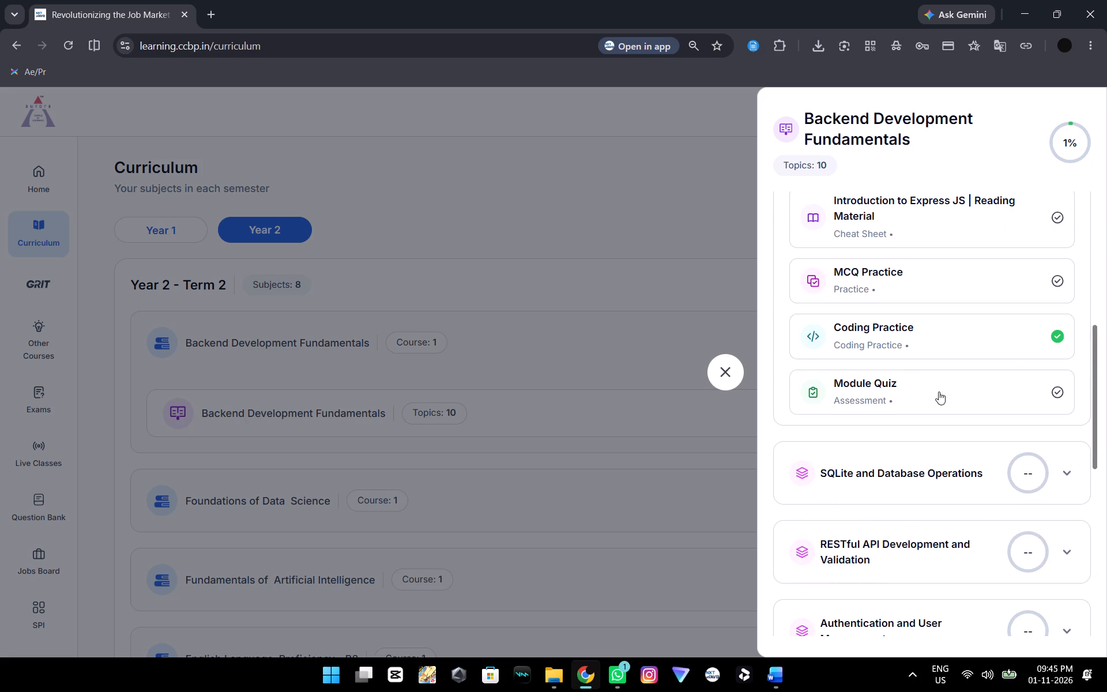
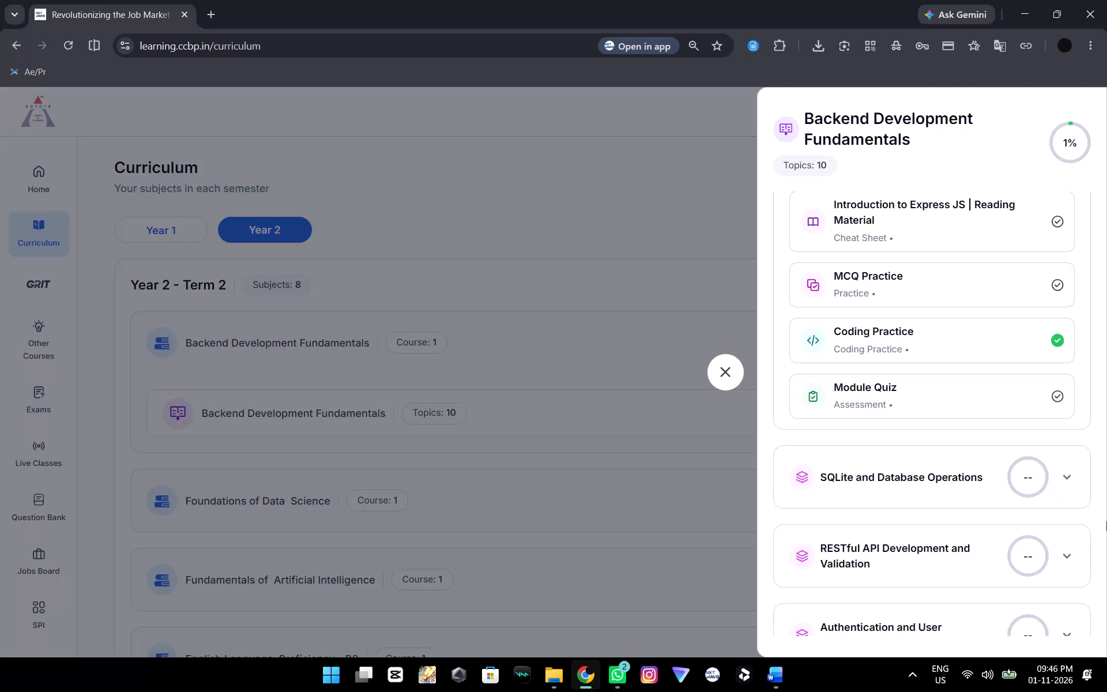
# Open the Coding Practice item of NodeJS and ExpressJS and go to its Get a String question.
pyautogui.click(950, 329)
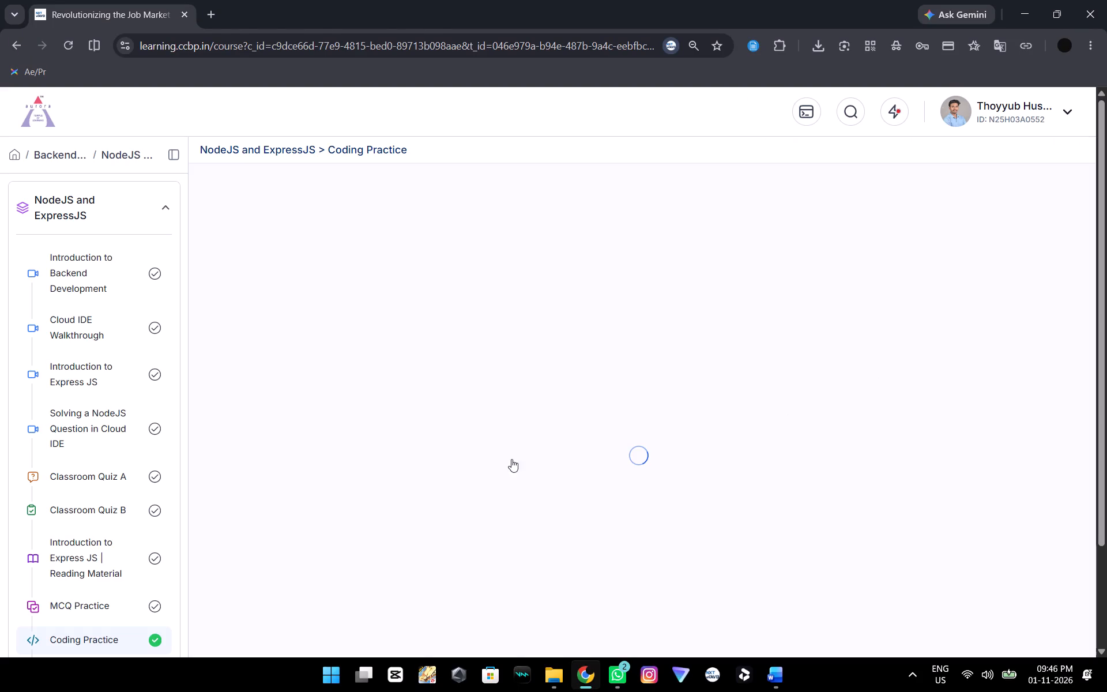
pyautogui.click(559, 563)
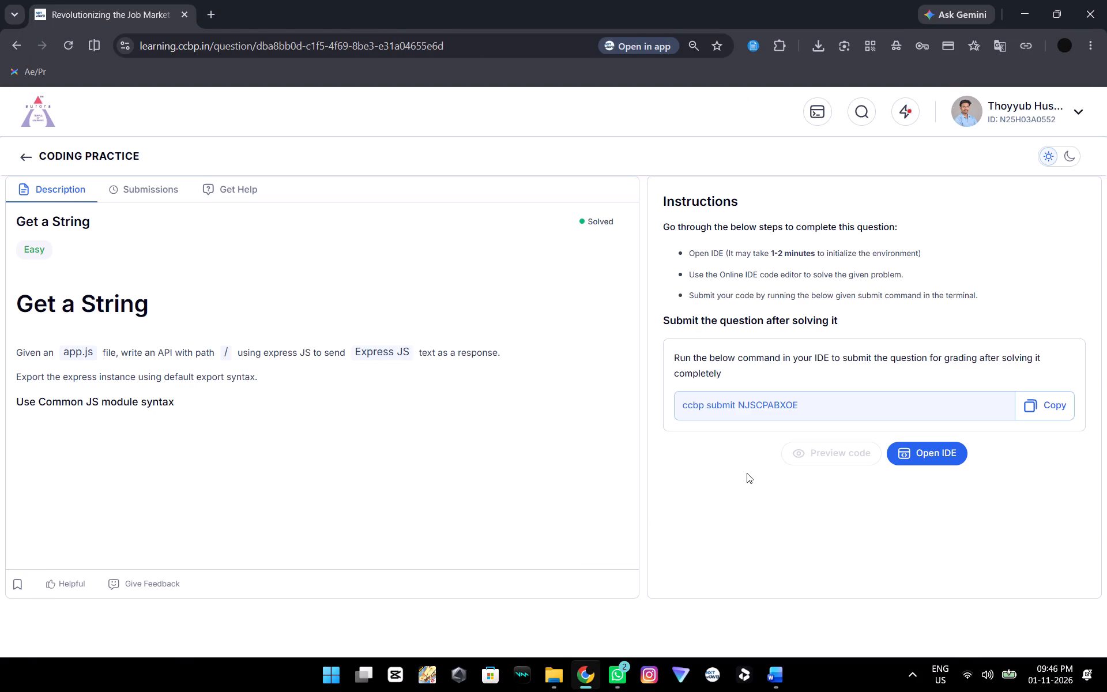
# Start feedback on the Get a String question, answer its first question, and rate the difficulty as Medium.
pyautogui.click(131, 584)
pyautogui.click(397, 381)
pyautogui.click(421, 387)
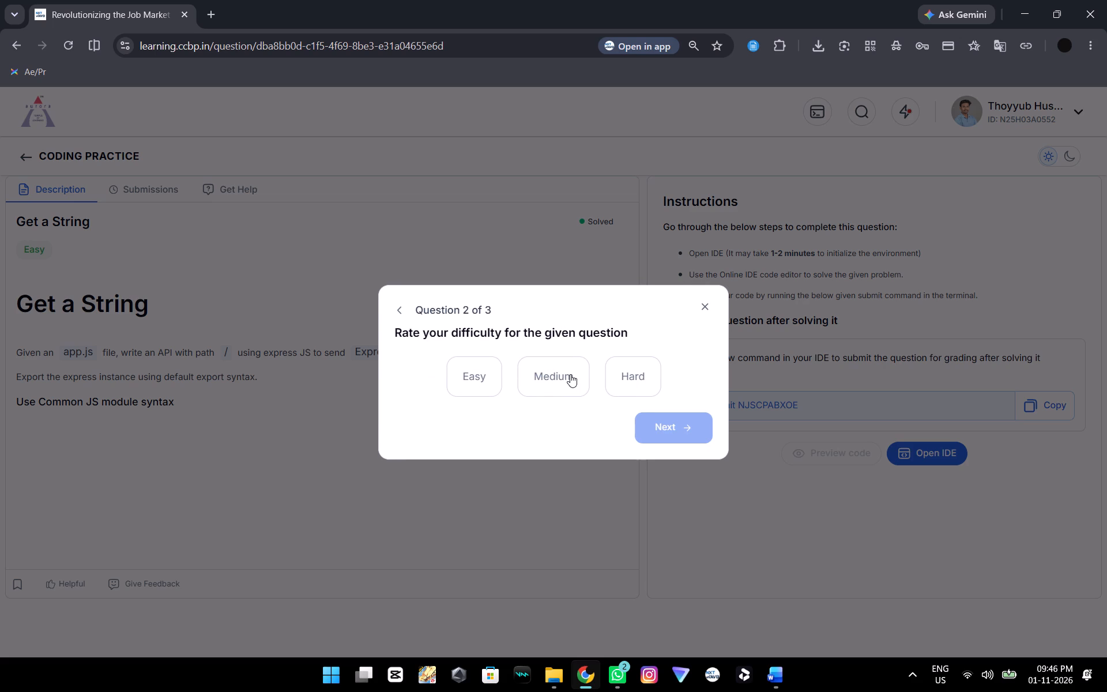
pyautogui.click(570, 374)
pyautogui.click(644, 426)
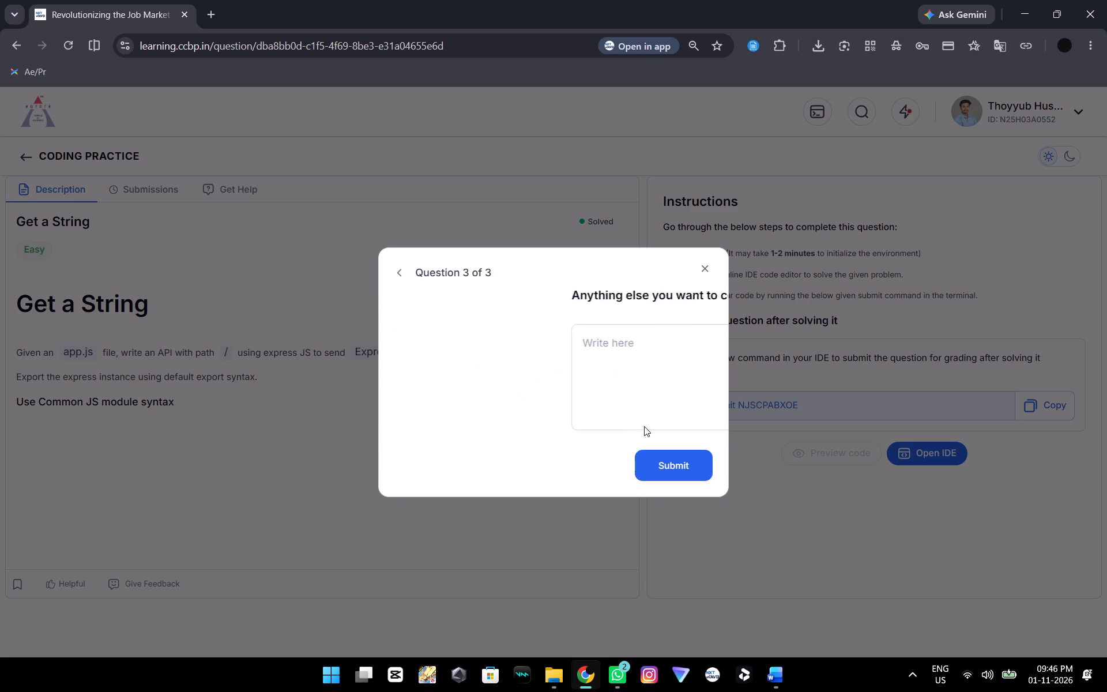
pyautogui.click(511, 371)
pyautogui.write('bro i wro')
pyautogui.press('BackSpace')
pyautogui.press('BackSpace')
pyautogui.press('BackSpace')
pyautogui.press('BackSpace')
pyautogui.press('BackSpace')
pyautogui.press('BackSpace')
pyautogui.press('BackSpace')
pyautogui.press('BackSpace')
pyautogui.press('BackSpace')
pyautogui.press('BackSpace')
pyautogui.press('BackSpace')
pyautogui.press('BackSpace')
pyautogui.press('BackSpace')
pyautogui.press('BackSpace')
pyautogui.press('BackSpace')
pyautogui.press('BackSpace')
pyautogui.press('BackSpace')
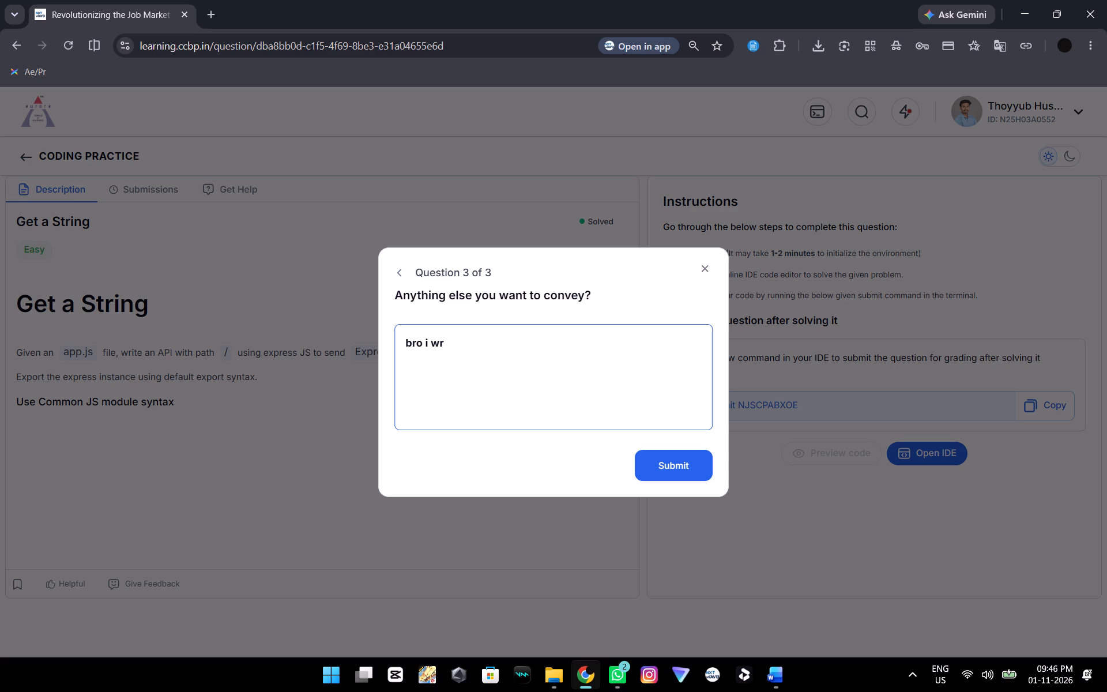
# Enter the feedback comment "I wrote code and it is not giving preview codeeee", submit it, and close the form.
pyautogui.write('I wrotew')
pyautogui.press('space')
pyautogui.press('BackSpace')
pyautogui.press('BackSpace')
pyautogui.press('space')
pyautogui.write('code and its success fu')
pyautogui.press('BackSpace')
pyautogui.press('BackSpace')
pyautogui.press('BackSpace')
pyautogui.press('f')
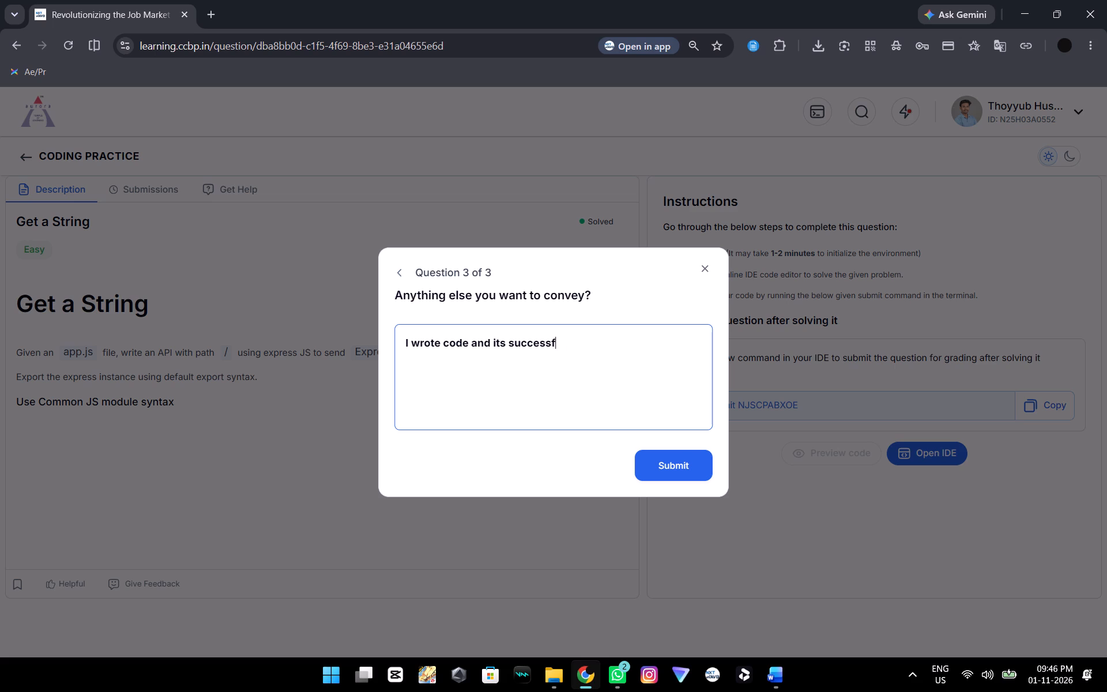
pyautogui.press('BackSpace')
pyautogui.press('u')
pyautogui.press('BackSpace')
pyautogui.press('BackSpace')
pyautogui.press('BackSpace')
pyautogui.press('BackSpace')
pyautogui.press('BackSpace')
pyautogui.press('BackSpace')
pyautogui.press('BackSpace')
pyautogui.press('BackSpace')
pyautogui.press('BackSpace')
pyautogui.press('BackSpace')
pyautogui.press('BackSpace')
pyautogui.write('t is not giving p')
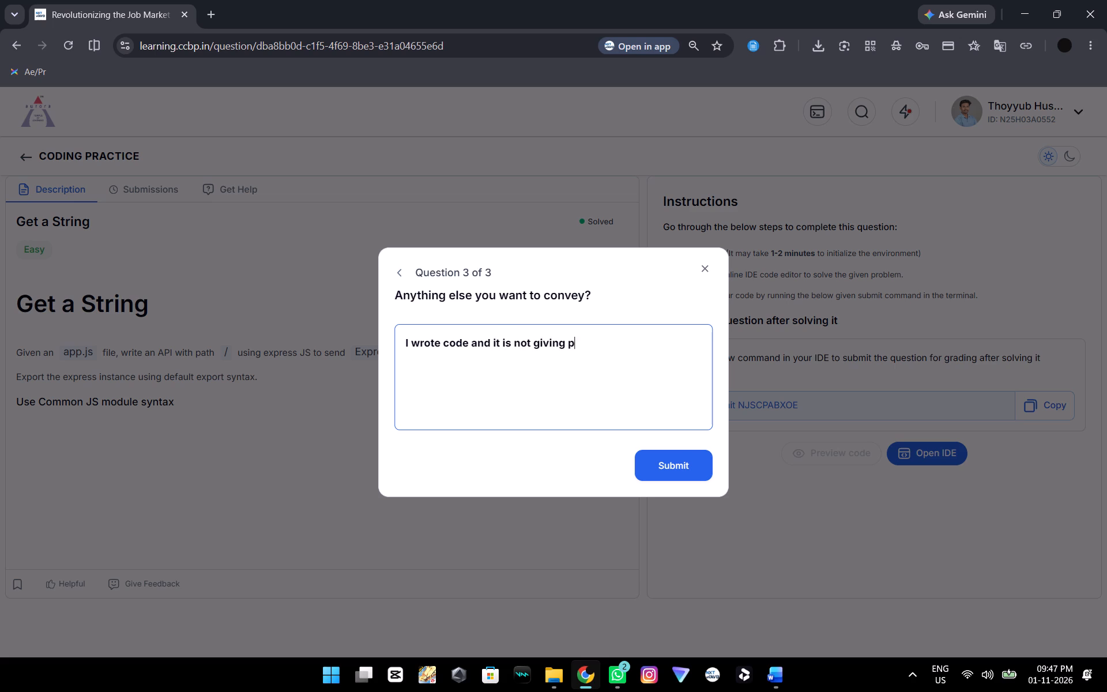
pyautogui.write('rie')
pyautogui.press('BackSpace')
pyautogui.write('view')
pyautogui.press('Left')
pyautogui.press('Left')
pyautogui.press('Left')
pyautogui.press('Left')
pyautogui.press('BackSpace')
pyautogui.press('w')
pyautogui.press('BackSpace')
pyautogui.press('e')
pyautogui.press('Down')
pyautogui.press('Down')
pyautogui.press('space')
pyautogui.write('codeeee')
pyautogui.press('Return')
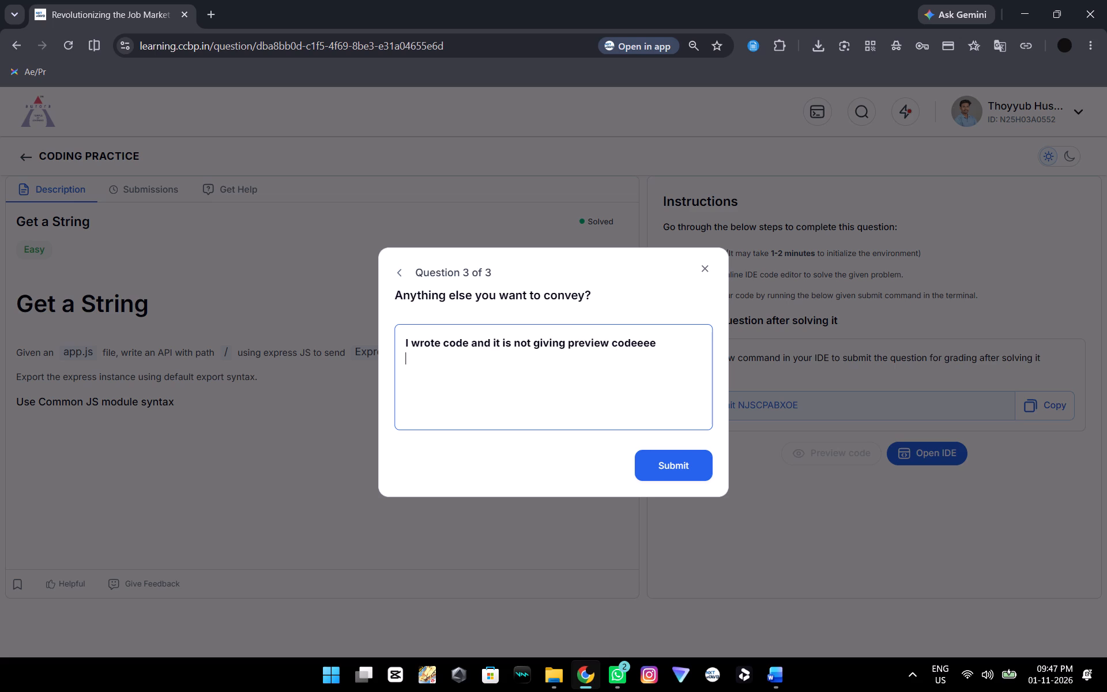
pyautogui.click(703, 456)
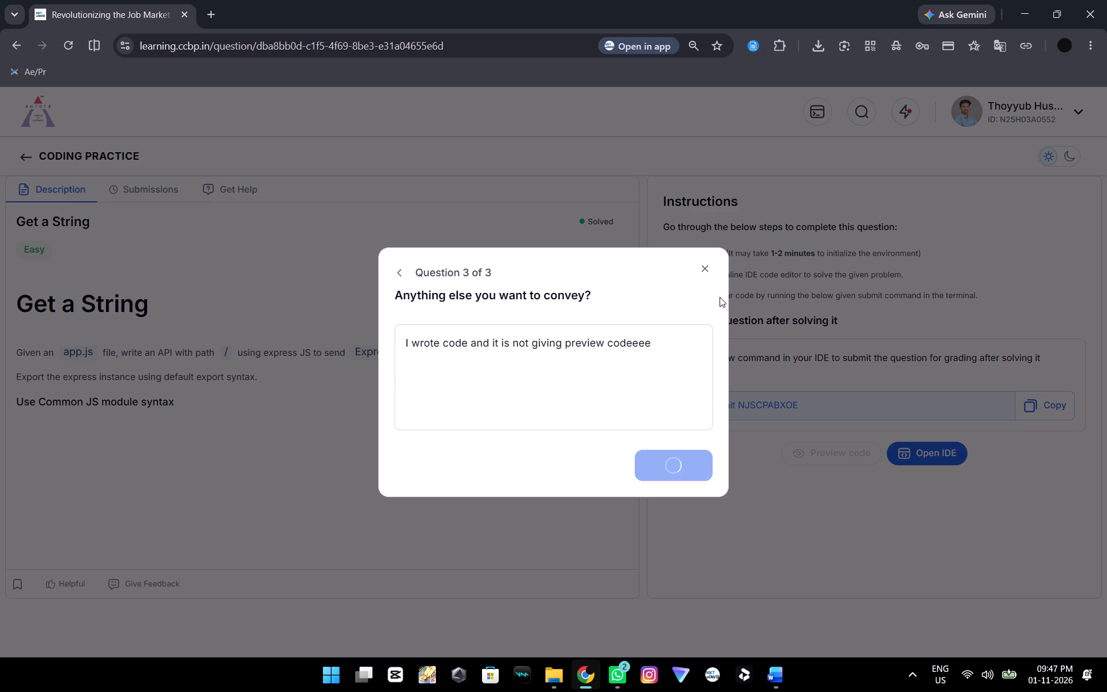
pyautogui.click(702, 299)
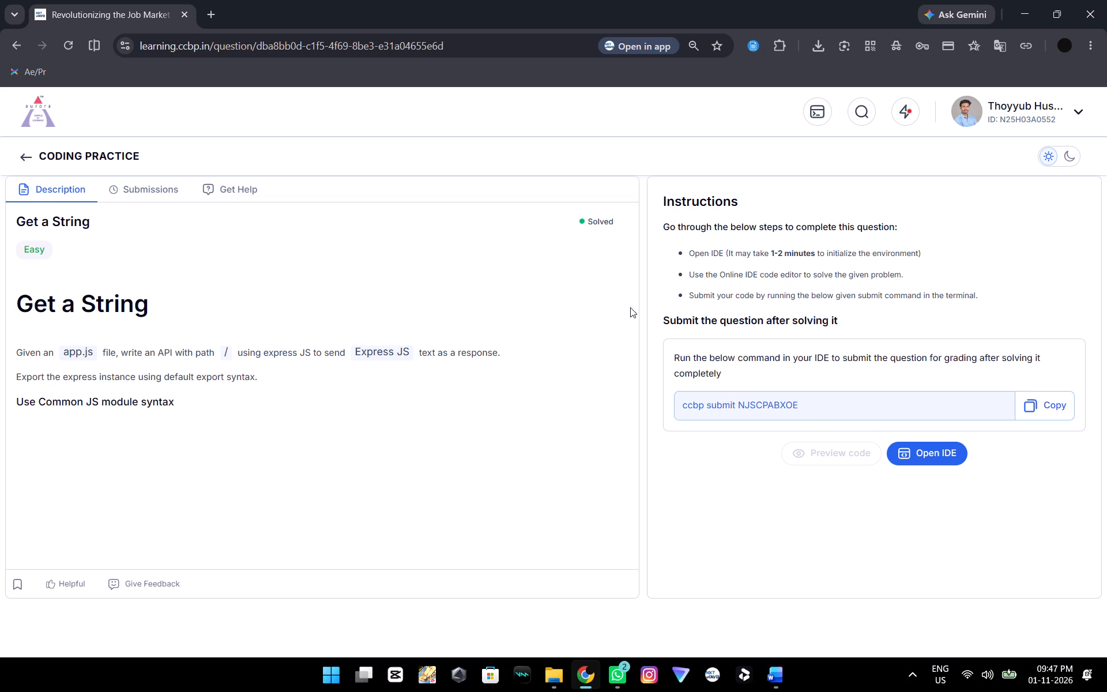
# Switch to Word and draw a rectangle about 0.43 by 0.36 cm over the browser-toolbar profile avatar in item 5's old code screenshot.
pyautogui.click(784, 680)
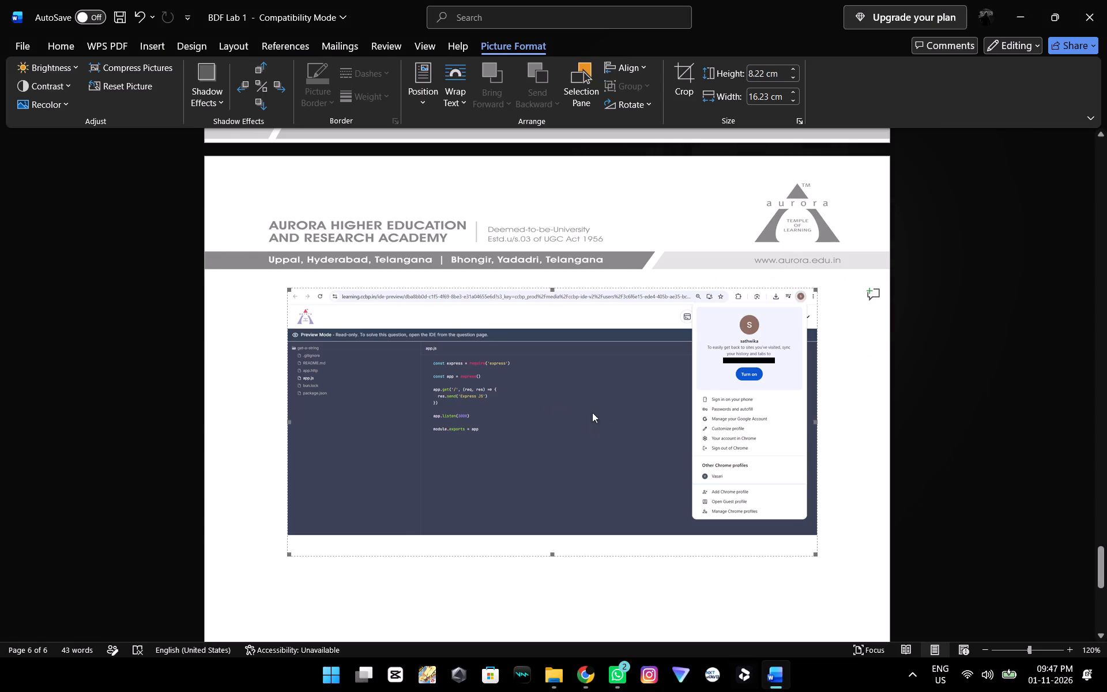
pyautogui.keyDown('ctrl'); pyautogui.scroll(15, 631, 425); pyautogui.keyUp('ctrl')
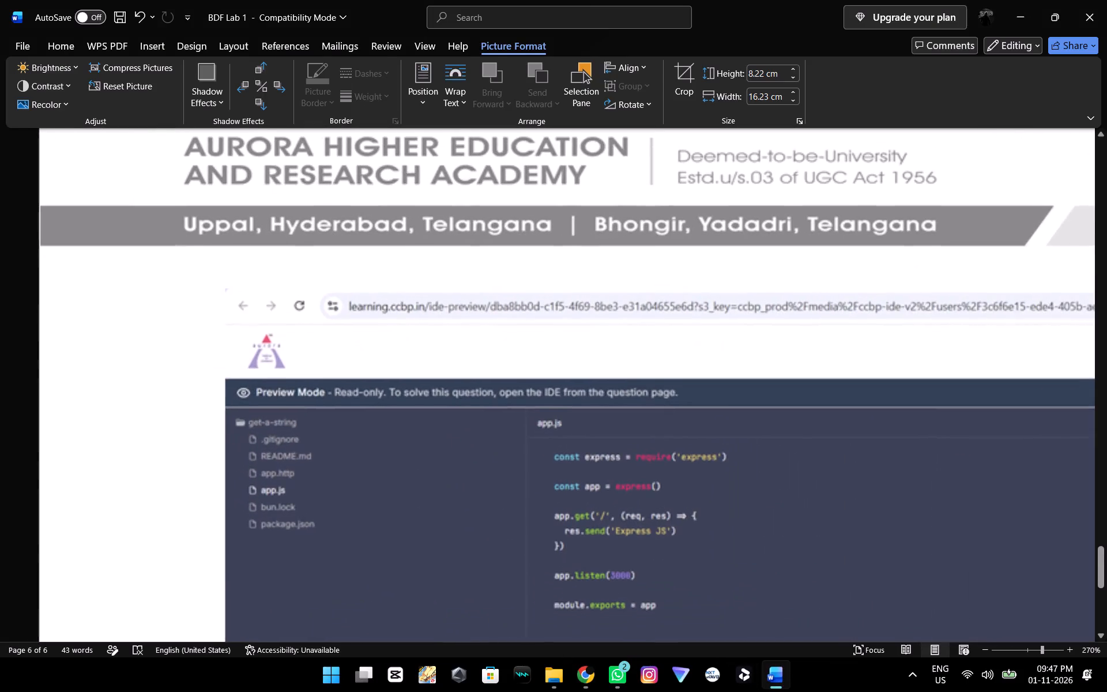
pyautogui.moveTo(605, 638); pyautogui.dragTo(1105, 685)
pyautogui.keyDown('ctrl'); pyautogui.scroll(8, 792, 386); pyautogui.keyUp('ctrl')
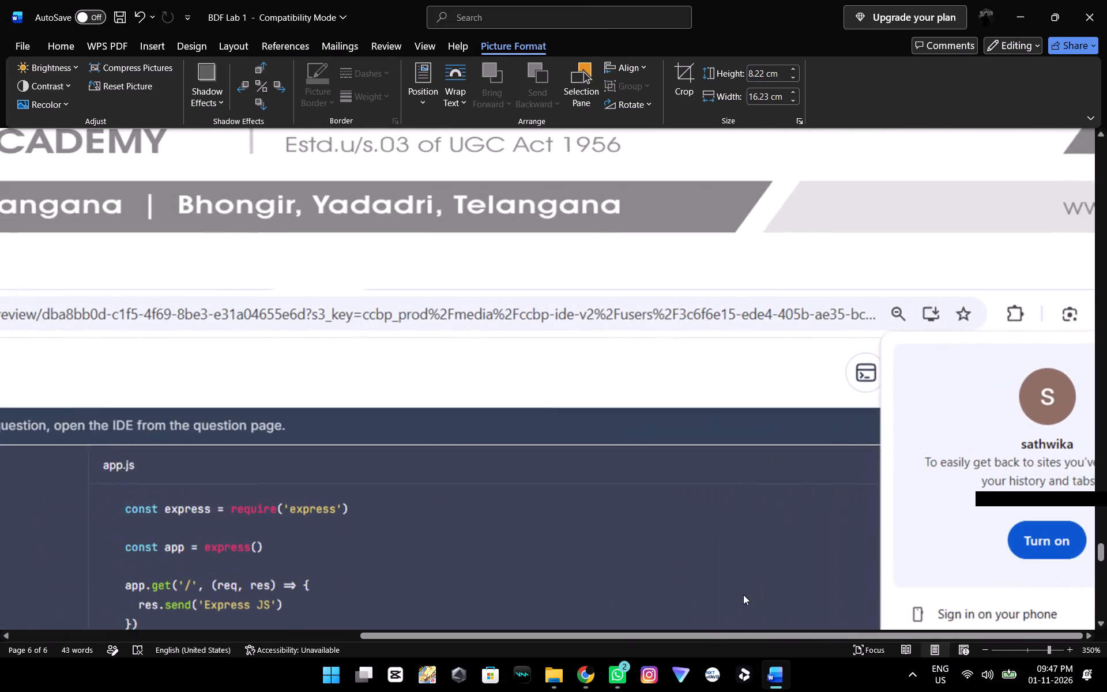
pyautogui.moveTo(704, 635); pyautogui.dragTo(1106, 688)
pyautogui.keyDown('ctrl'); pyautogui.scroll(8, 638, 398); pyautogui.keyUp('ctrl')
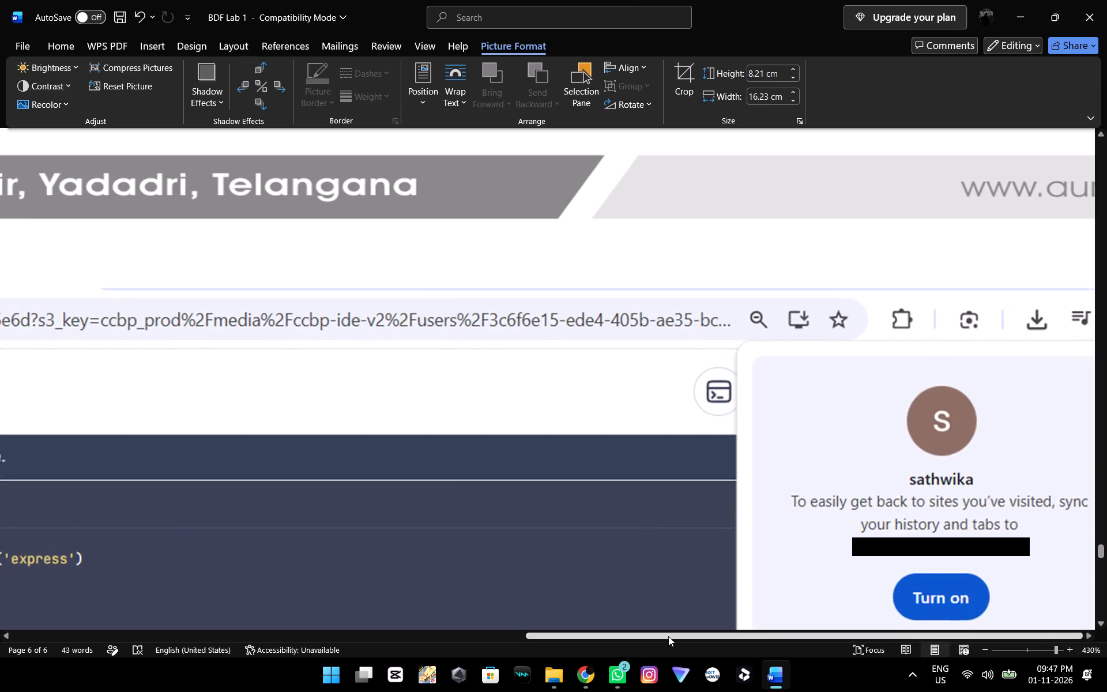
pyautogui.moveTo(668, 637); pyautogui.dragTo(1106, 690)
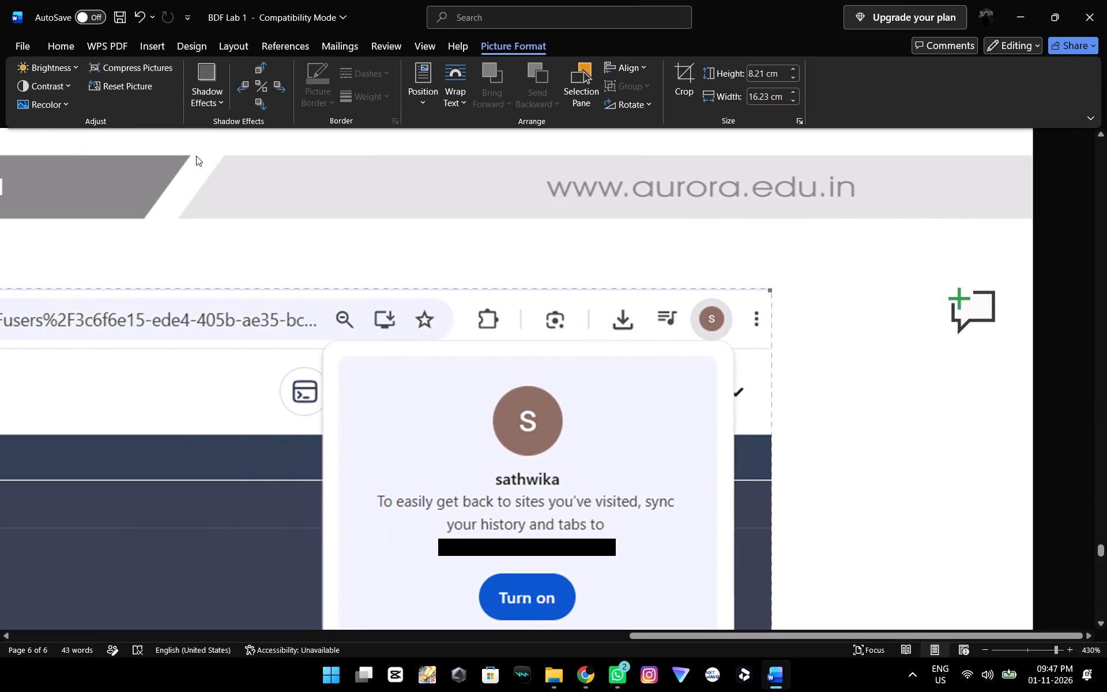
pyautogui.click(104, 47)
pyautogui.click(140, 45)
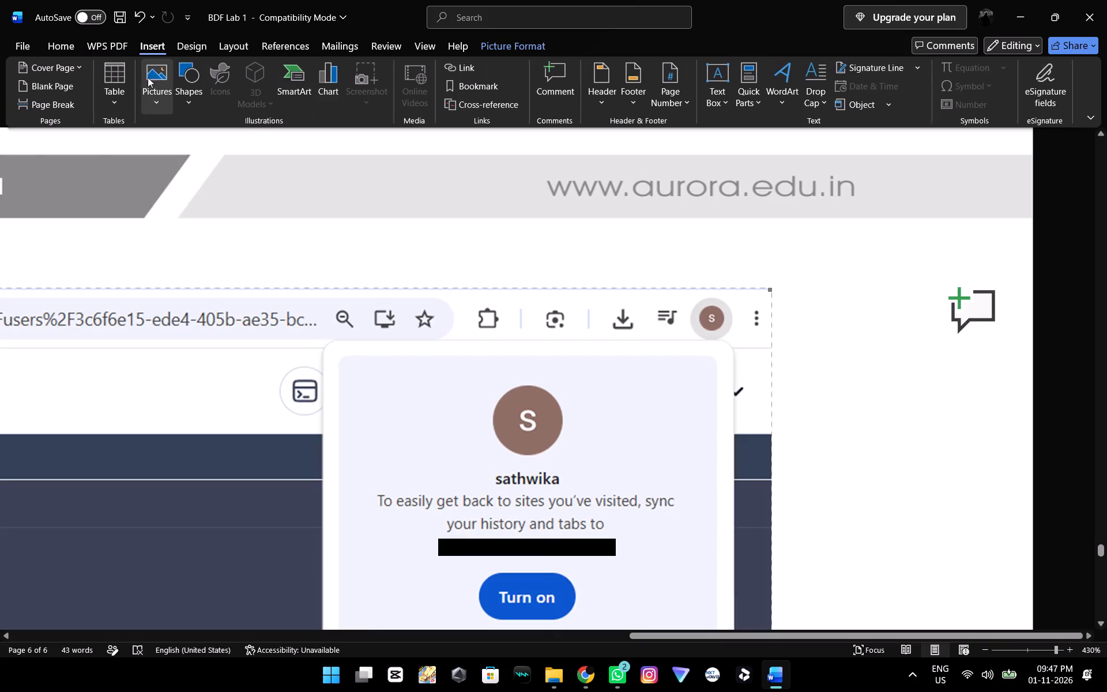
pyautogui.click(146, 80)
pyautogui.click(184, 65)
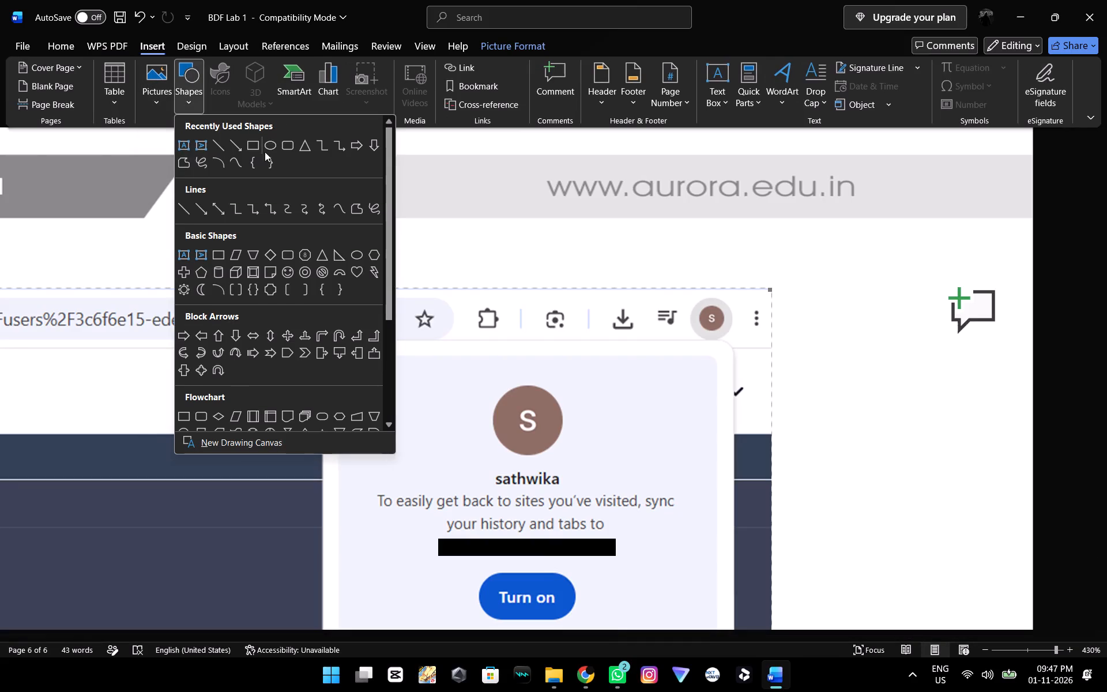
pyautogui.click(254, 145)
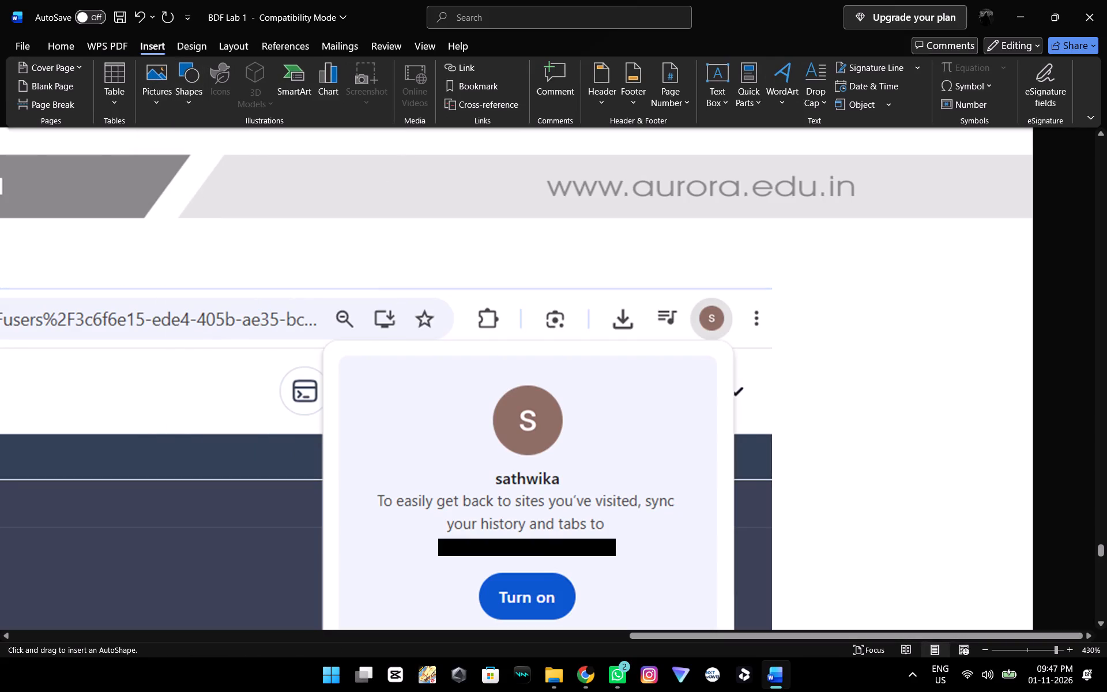
pyautogui.moveTo(686, 297); pyautogui.dragTo(735, 341)
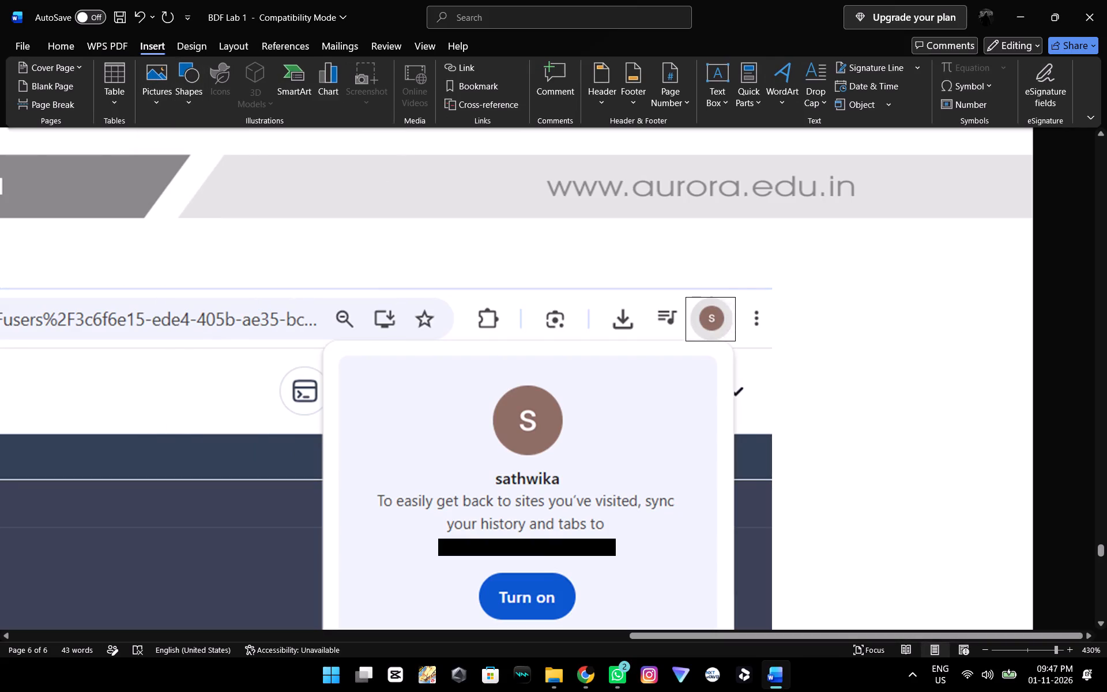
pyautogui.moveTo(735, 341); pyautogui.dragTo(736, 339)
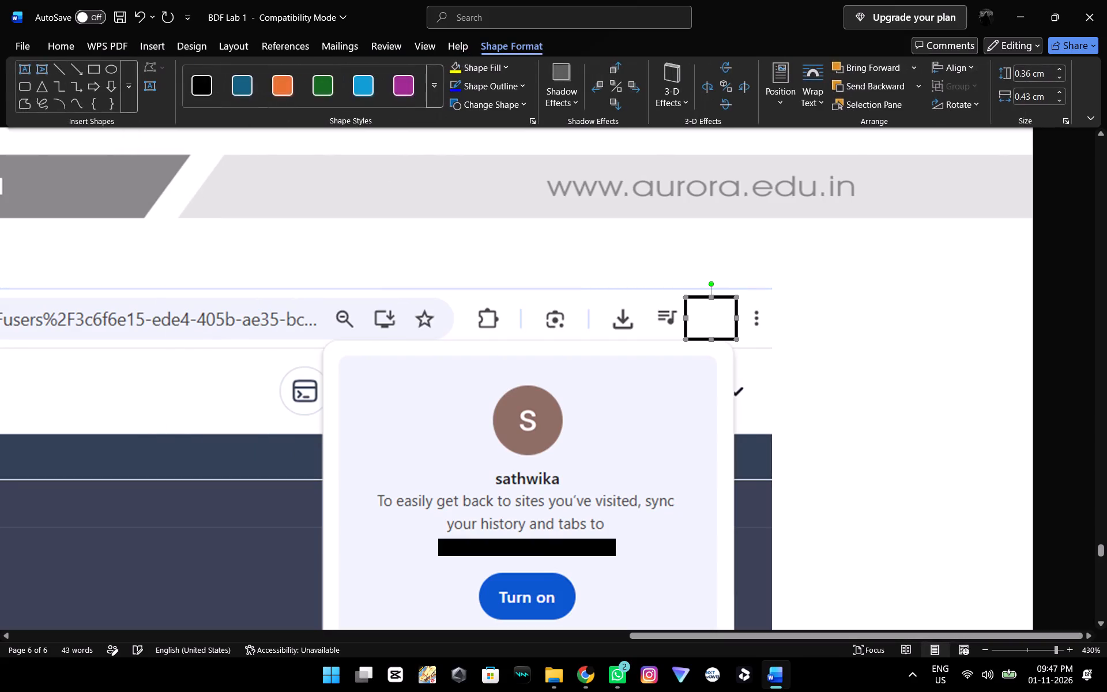
# Remove the outline of the rectangle covering the profile avatar.
pyautogui.rightClick(709, 324)
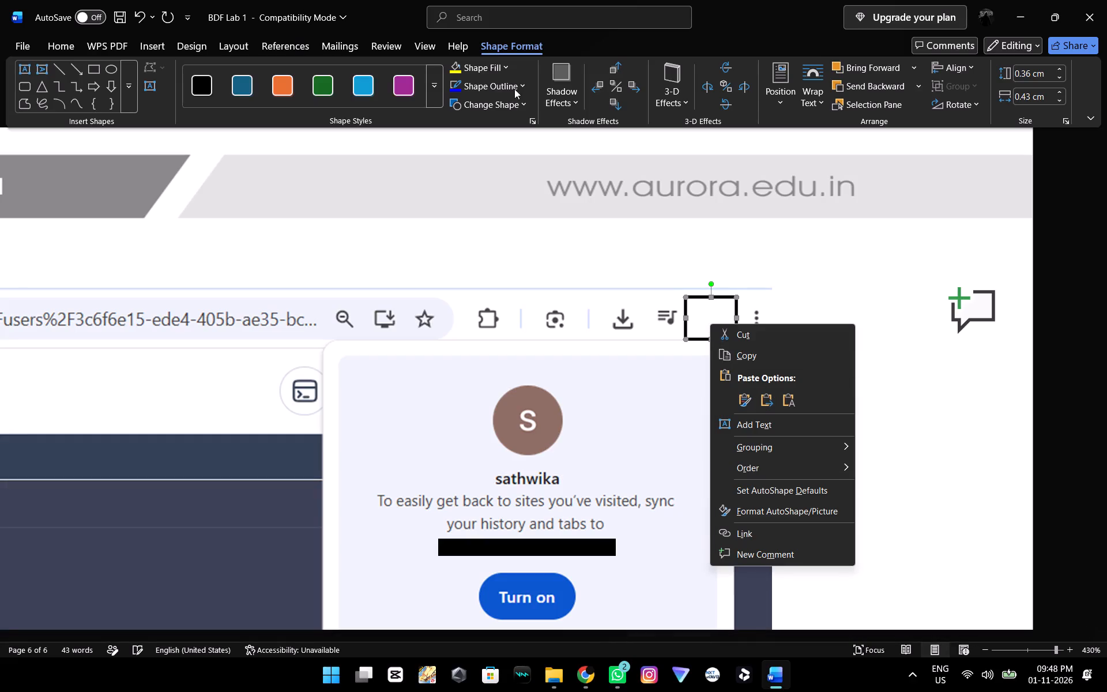
pyautogui.click(491, 99)
pyautogui.click(491, 86)
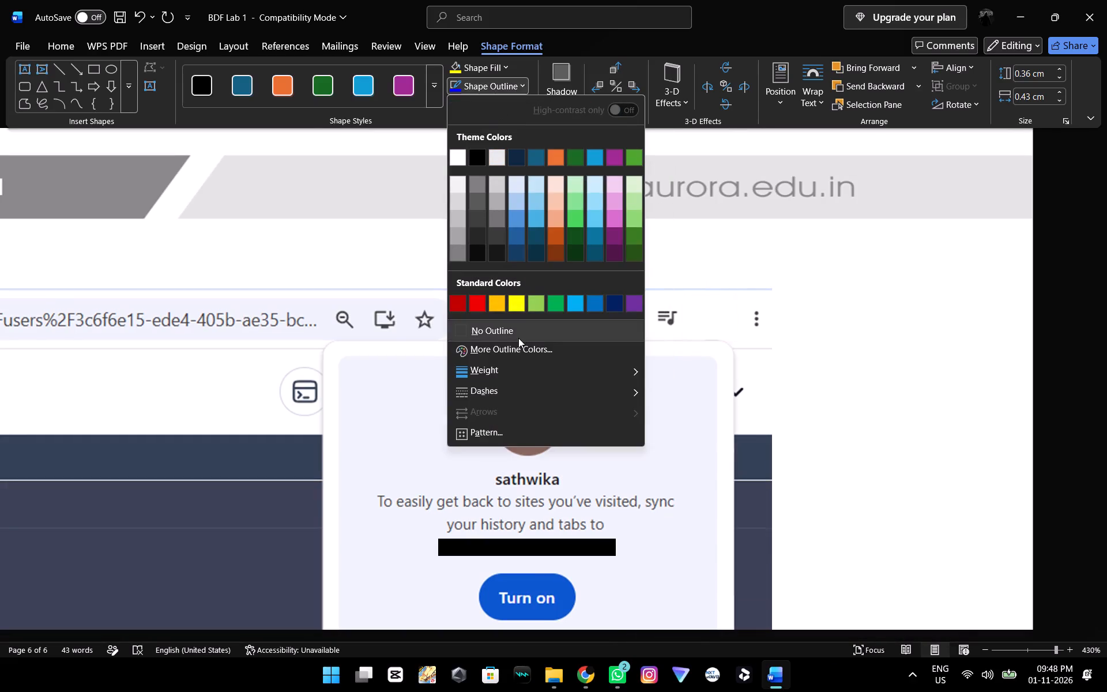
pyautogui.click(517, 336)
pyautogui.click(487, 67)
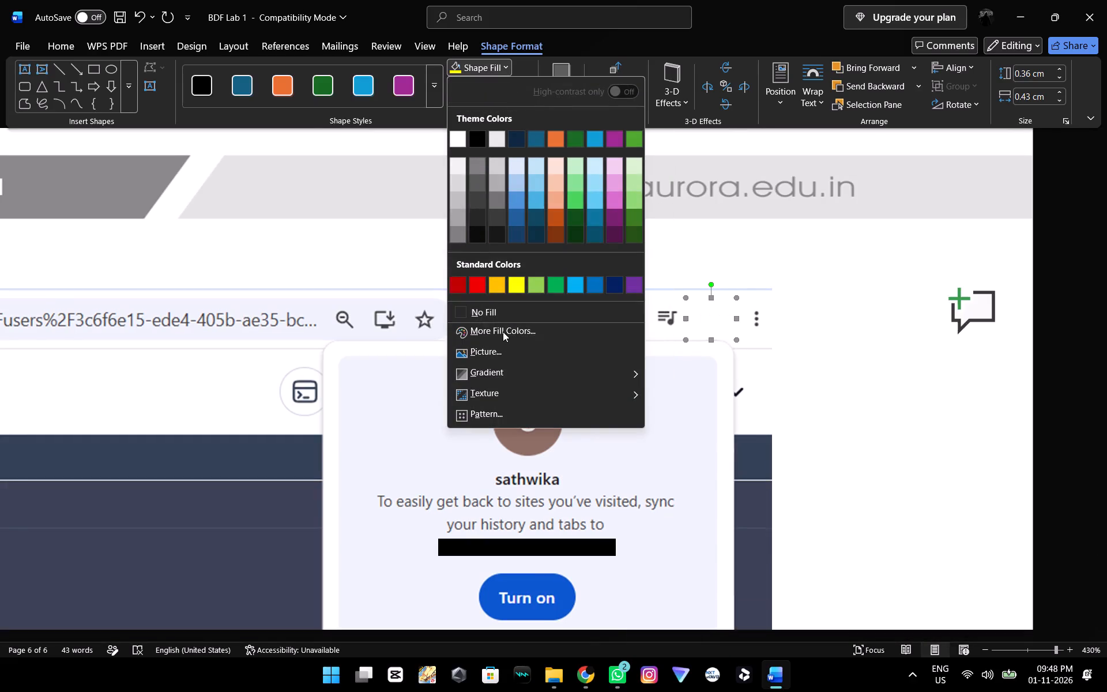
pyautogui.click(506, 358)
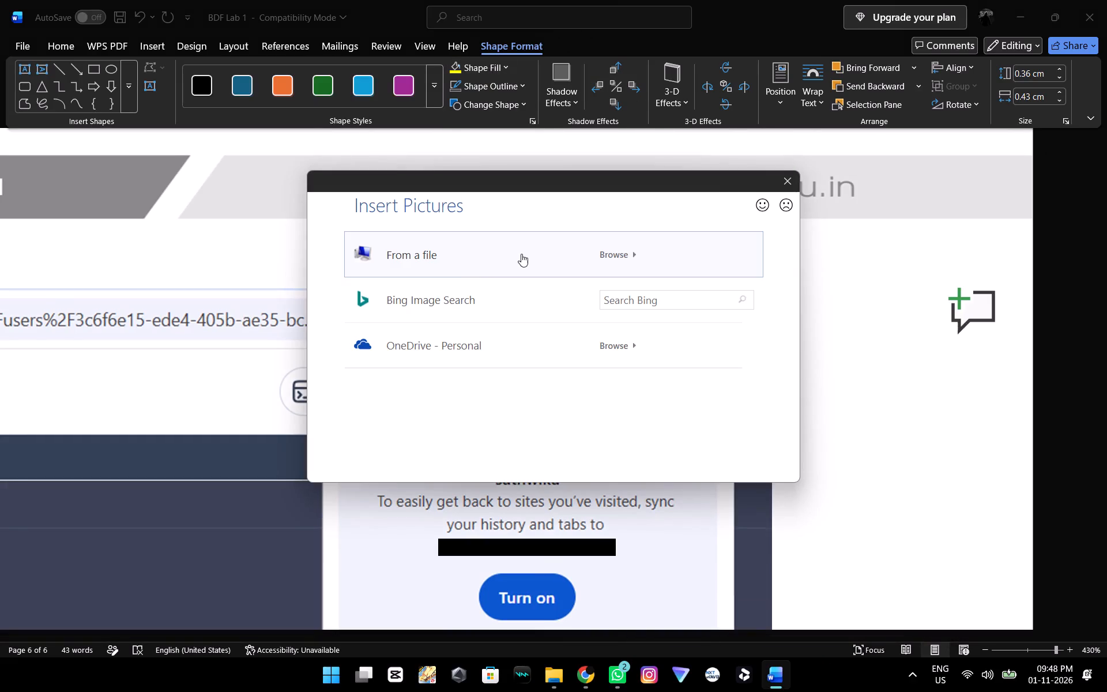
pyautogui.click(586, 258)
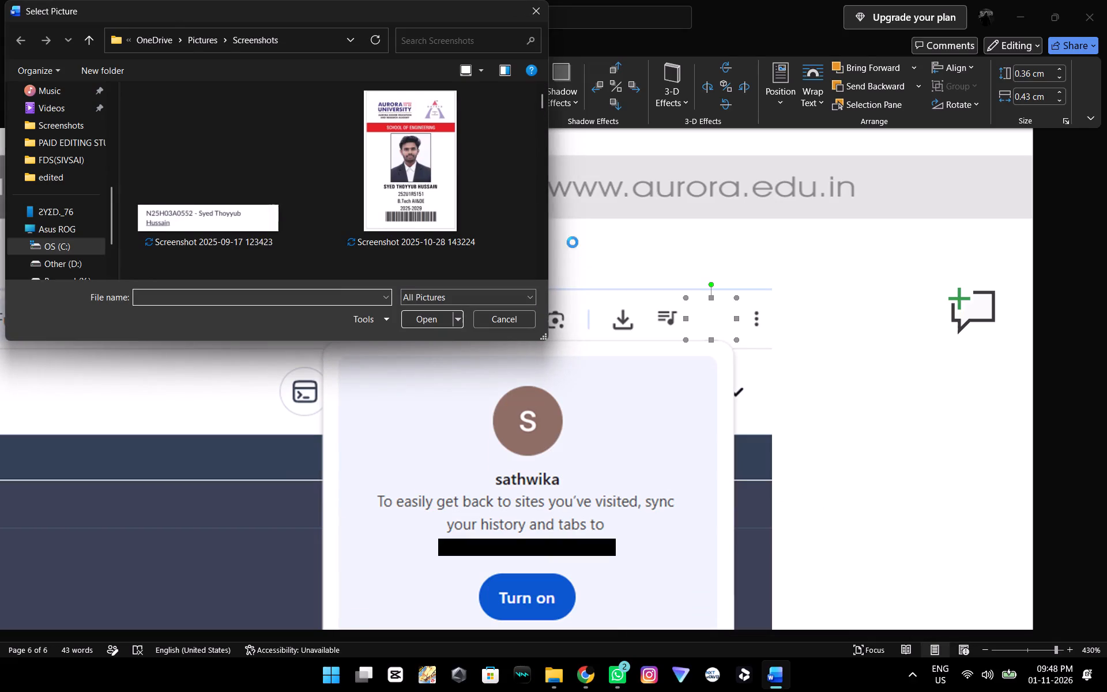
pyautogui.scroll(-3, 326, 140)
pyautogui.click(385, 181)
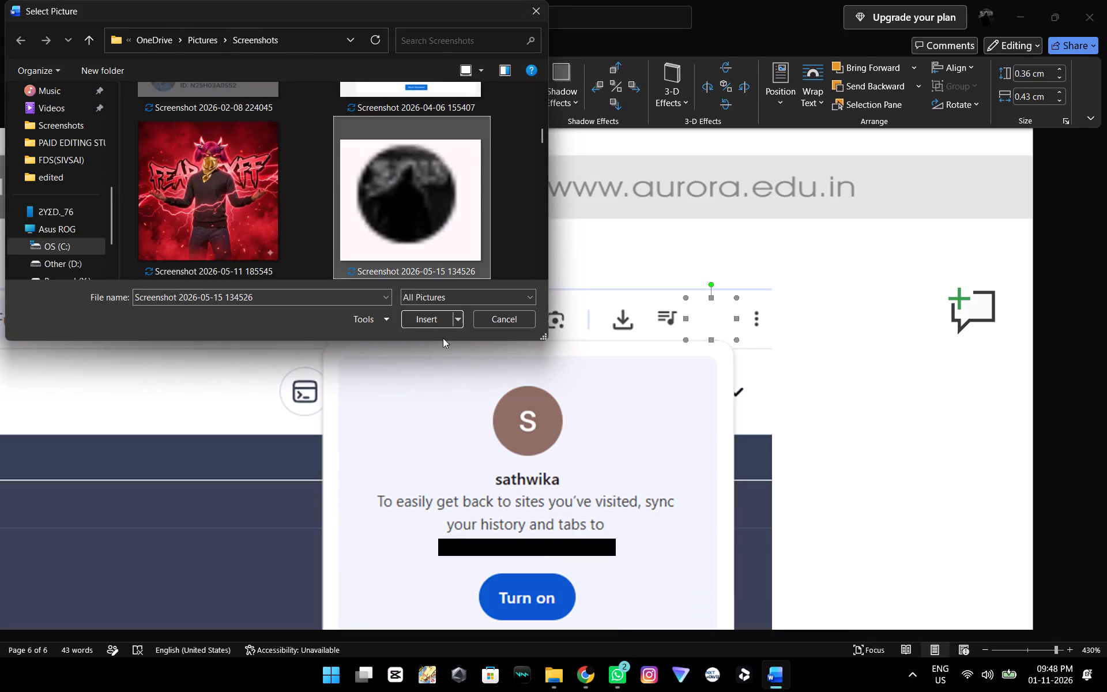
pyautogui.click(429, 321)
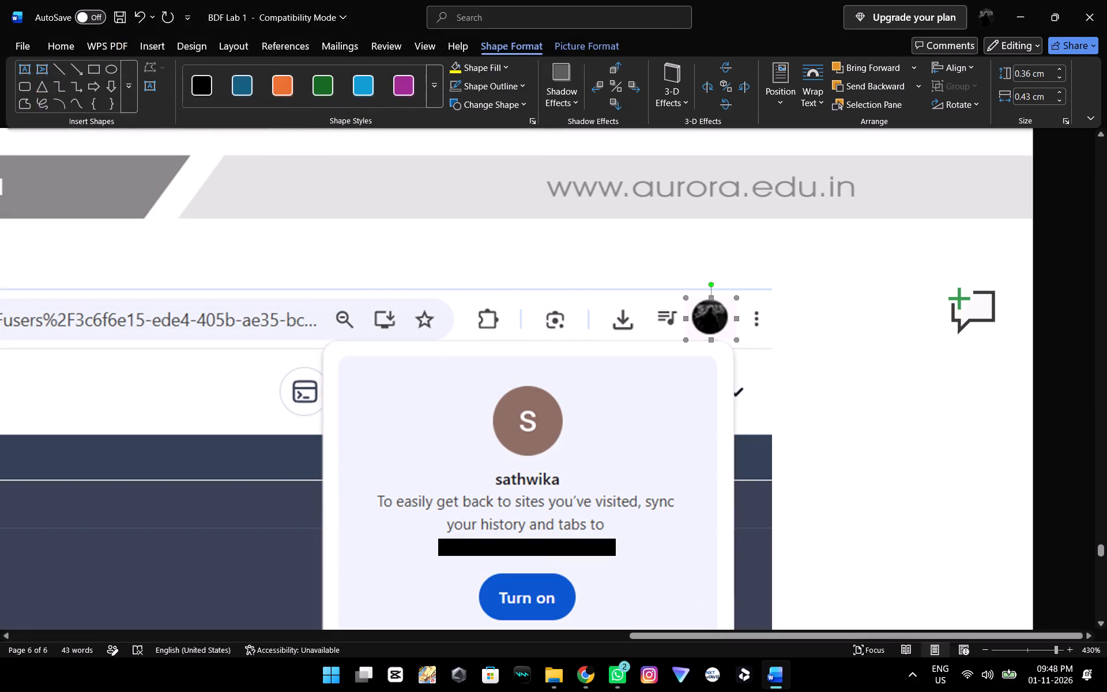
# Switch to Chrome to check its appearance settings, and return to the BDF Lab 1 document in Word.
pyautogui.click(594, 679)
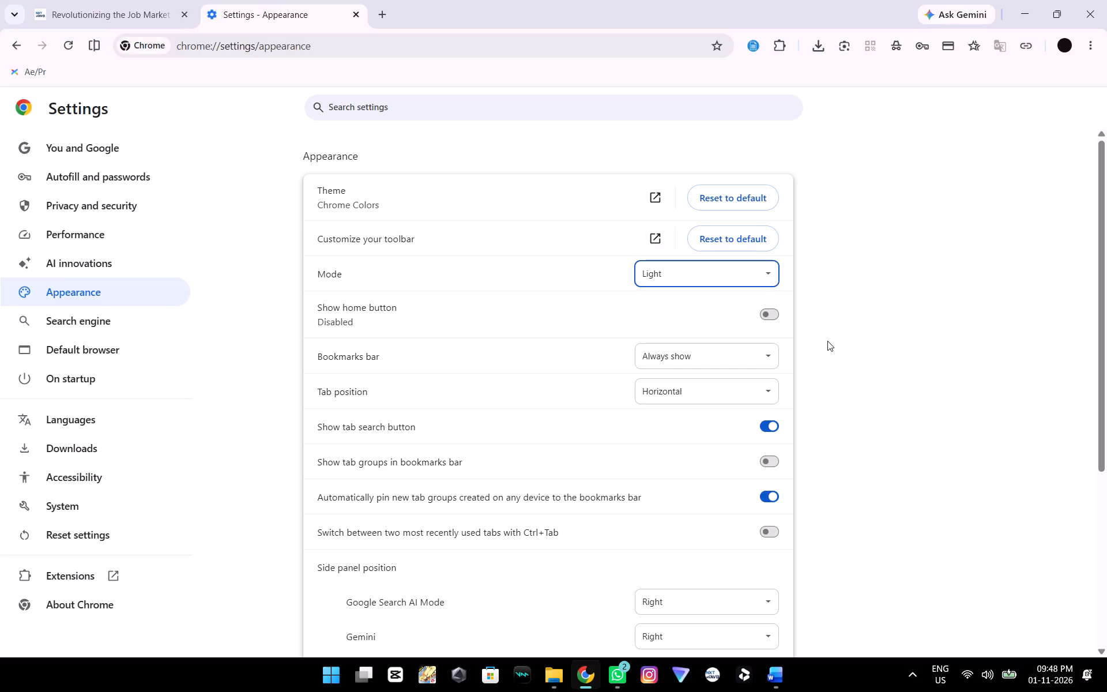
pyautogui.hotkey('alt', 'Tab')
pyautogui.hotkey('alt', 'Tab')
pyautogui.hotkey('alt', 'Tab')
pyautogui.hotkey('alt', 'Tab')
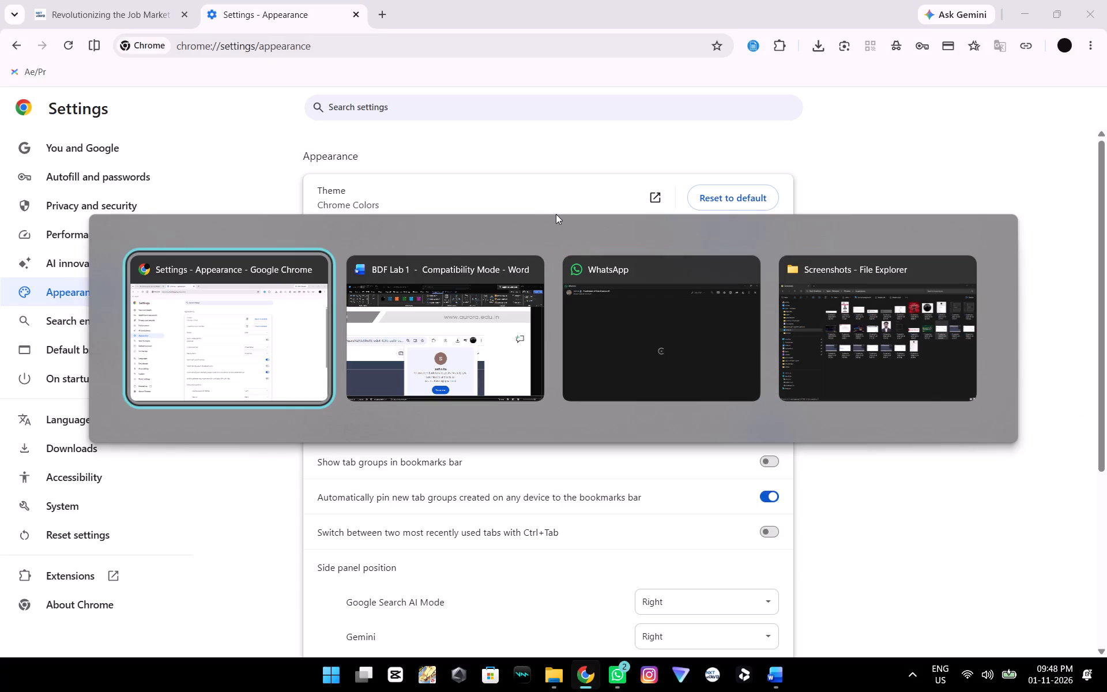
pyautogui.hotkey('alt', 'Tab')
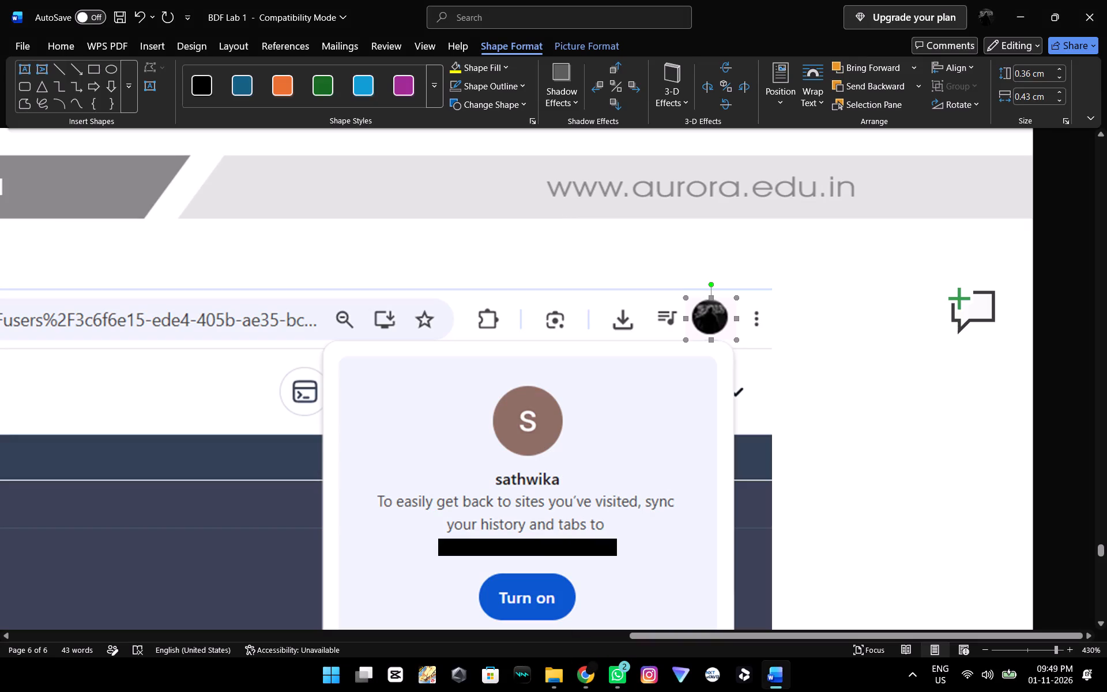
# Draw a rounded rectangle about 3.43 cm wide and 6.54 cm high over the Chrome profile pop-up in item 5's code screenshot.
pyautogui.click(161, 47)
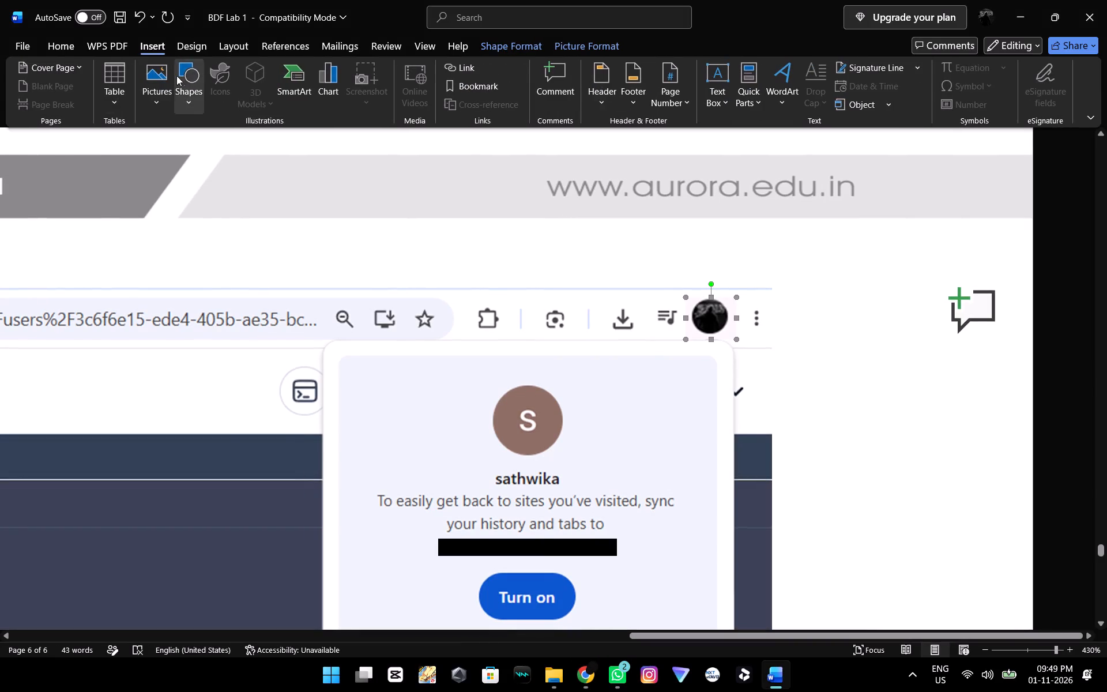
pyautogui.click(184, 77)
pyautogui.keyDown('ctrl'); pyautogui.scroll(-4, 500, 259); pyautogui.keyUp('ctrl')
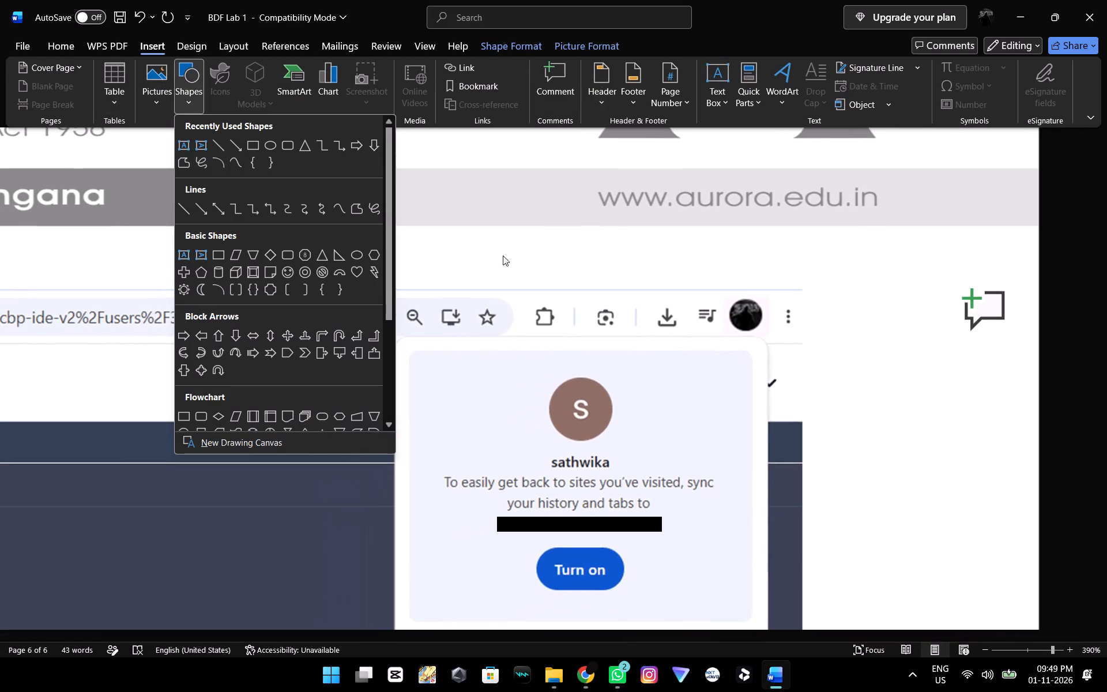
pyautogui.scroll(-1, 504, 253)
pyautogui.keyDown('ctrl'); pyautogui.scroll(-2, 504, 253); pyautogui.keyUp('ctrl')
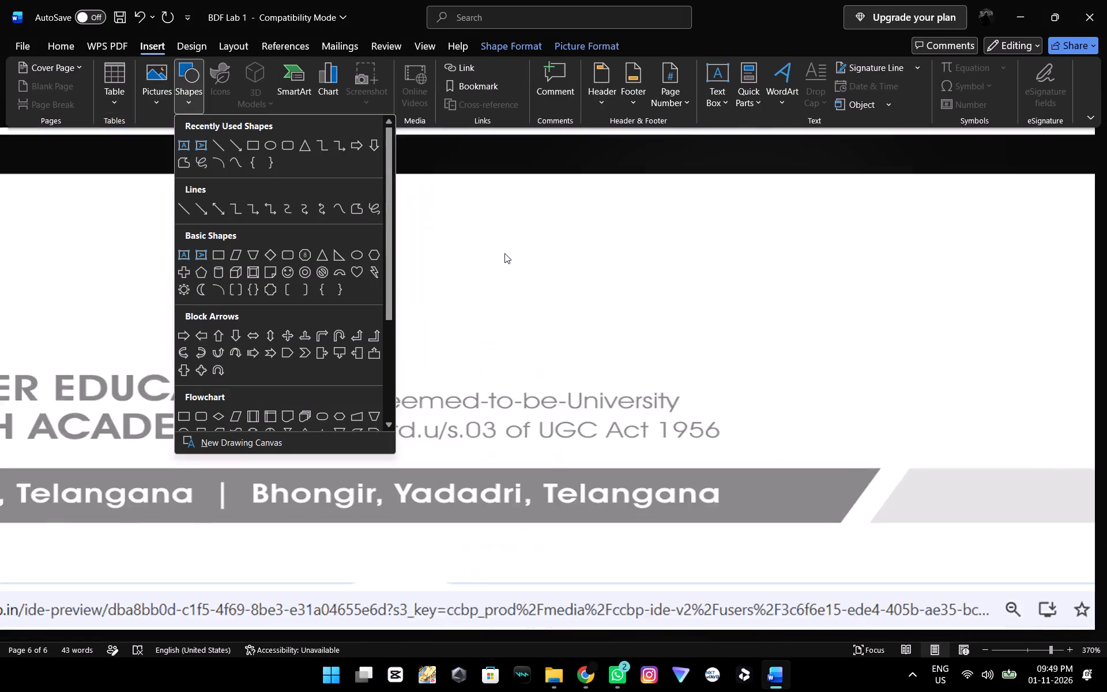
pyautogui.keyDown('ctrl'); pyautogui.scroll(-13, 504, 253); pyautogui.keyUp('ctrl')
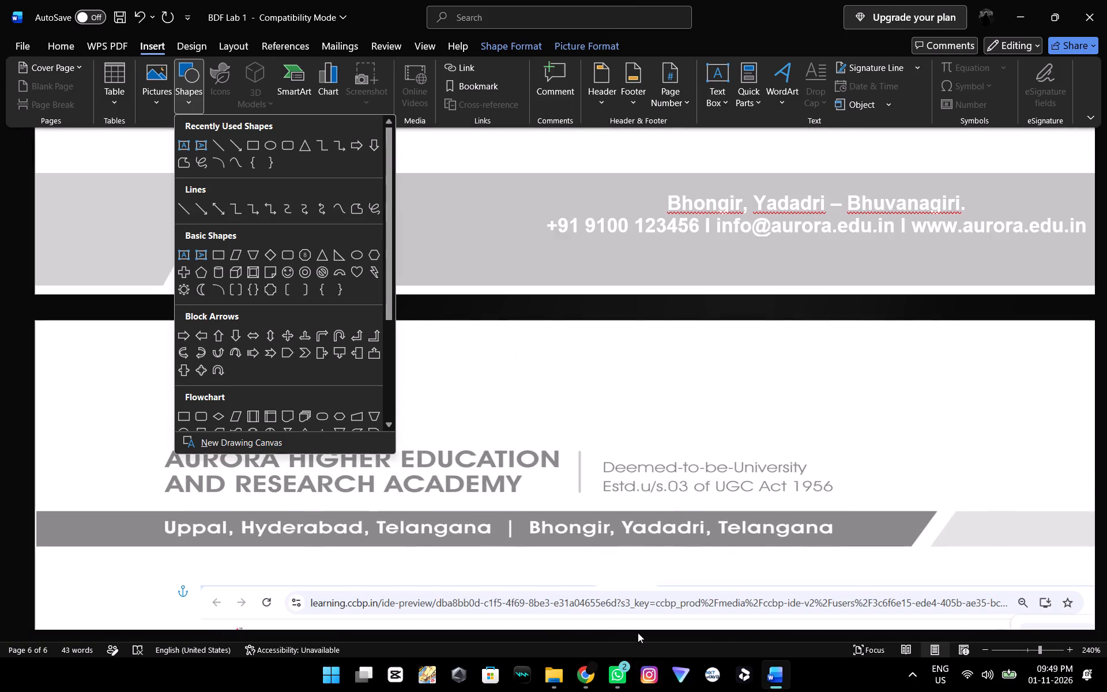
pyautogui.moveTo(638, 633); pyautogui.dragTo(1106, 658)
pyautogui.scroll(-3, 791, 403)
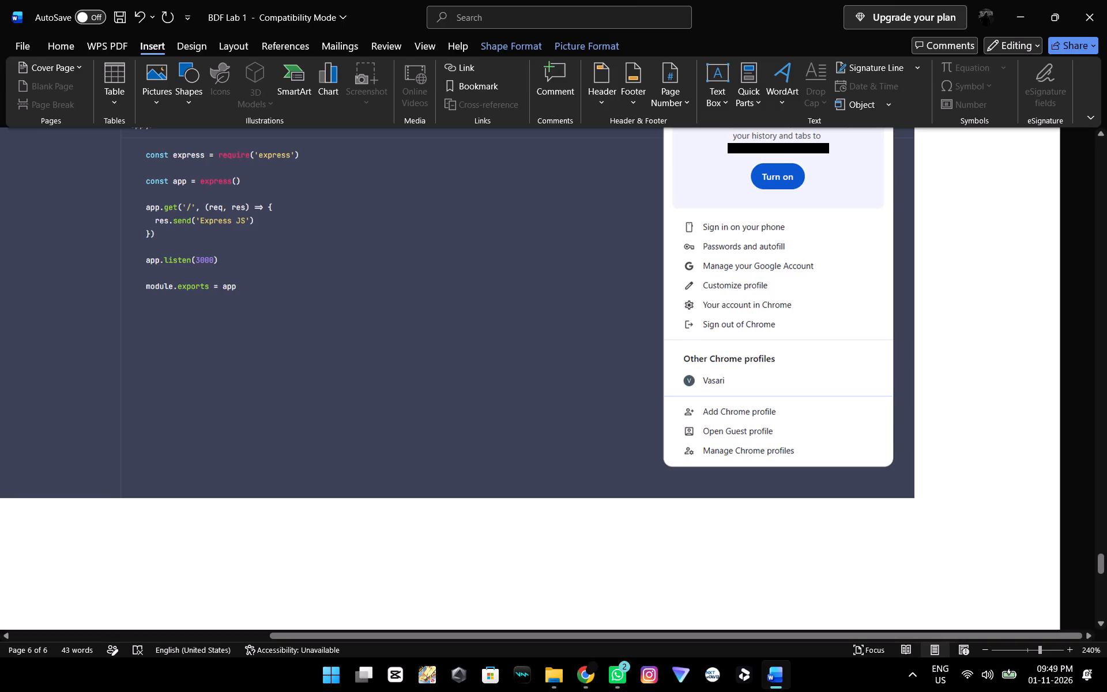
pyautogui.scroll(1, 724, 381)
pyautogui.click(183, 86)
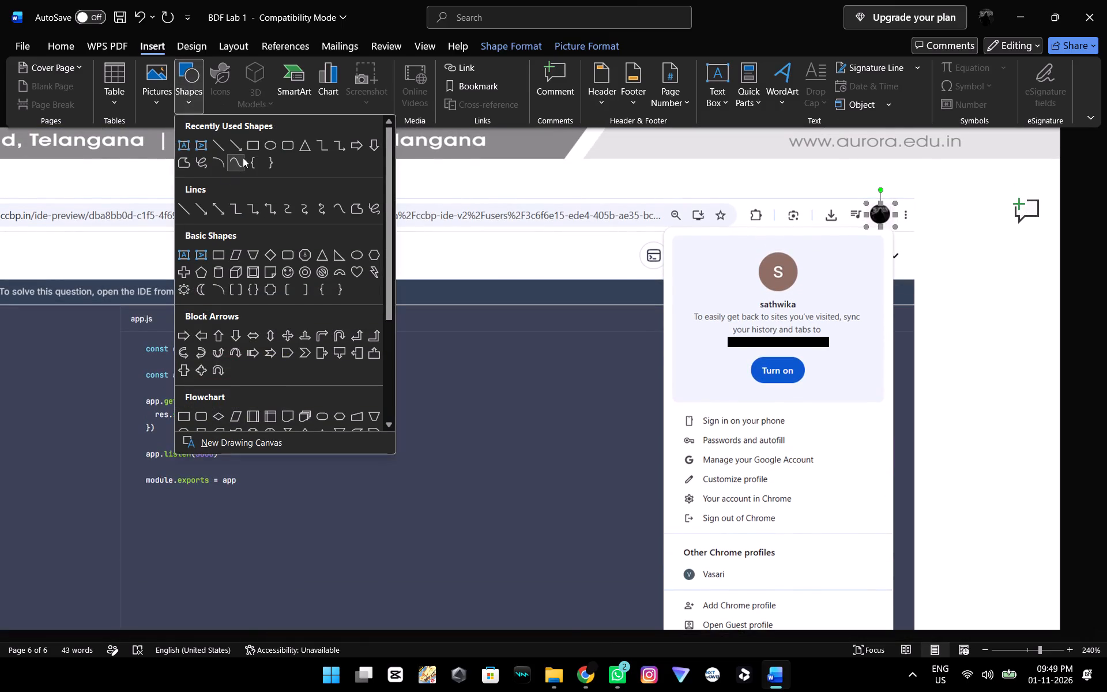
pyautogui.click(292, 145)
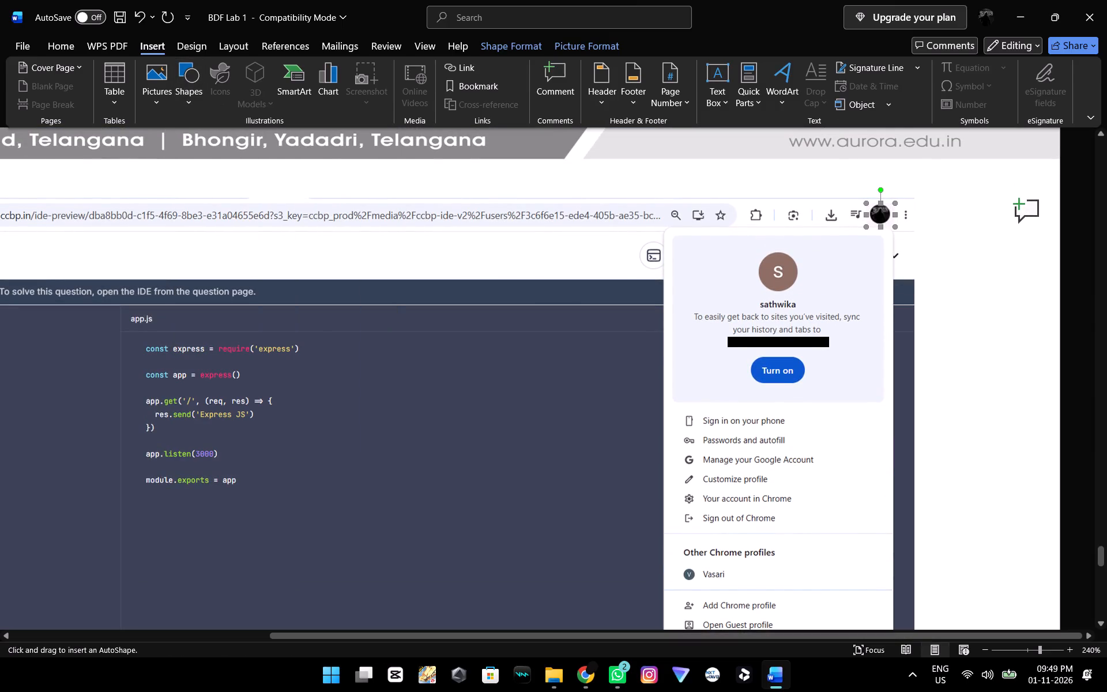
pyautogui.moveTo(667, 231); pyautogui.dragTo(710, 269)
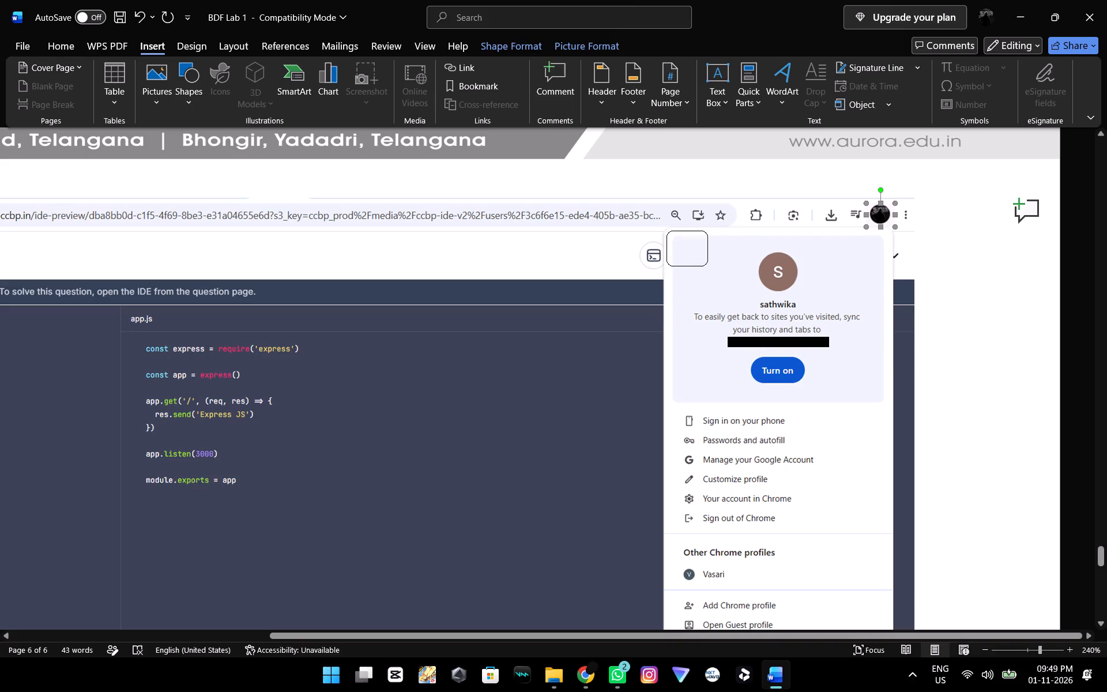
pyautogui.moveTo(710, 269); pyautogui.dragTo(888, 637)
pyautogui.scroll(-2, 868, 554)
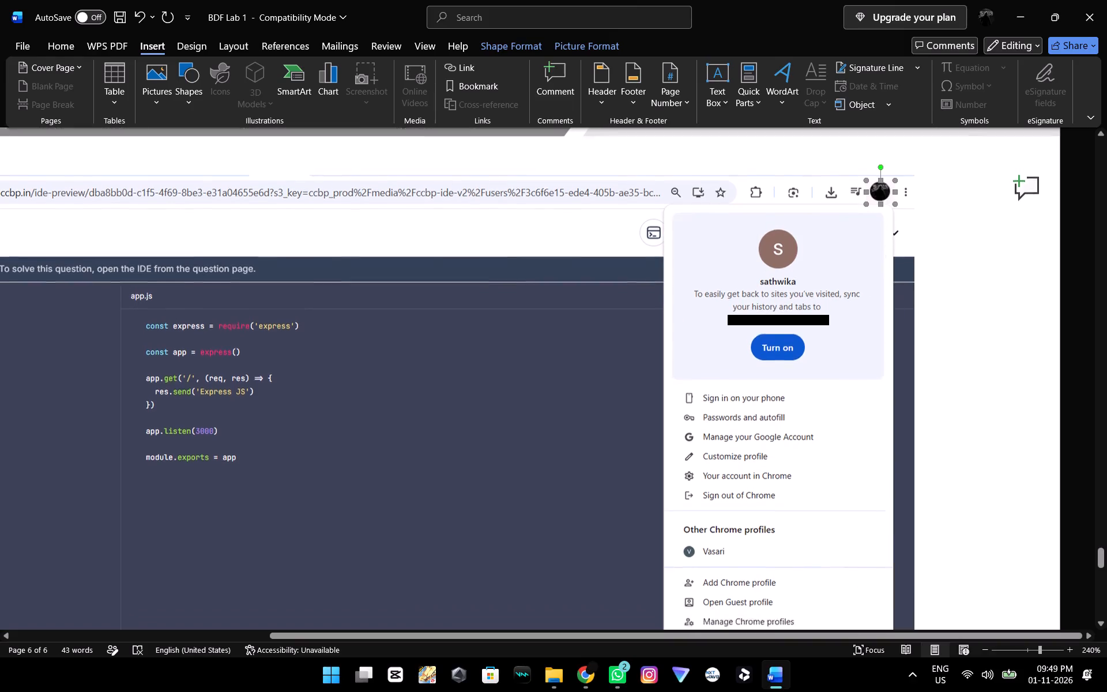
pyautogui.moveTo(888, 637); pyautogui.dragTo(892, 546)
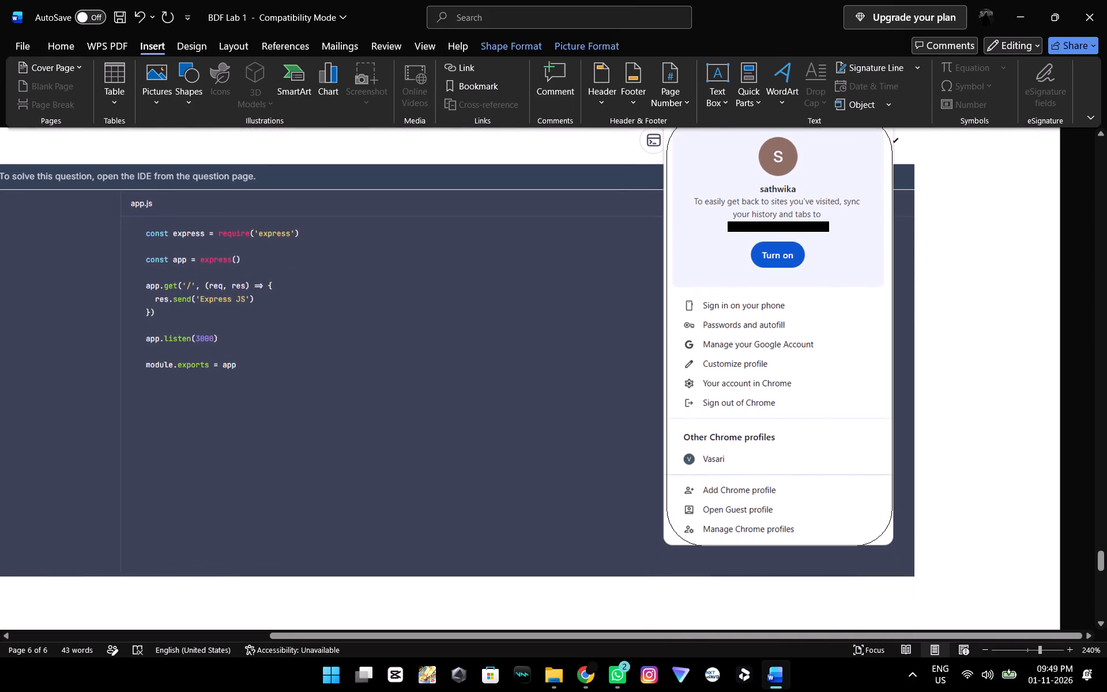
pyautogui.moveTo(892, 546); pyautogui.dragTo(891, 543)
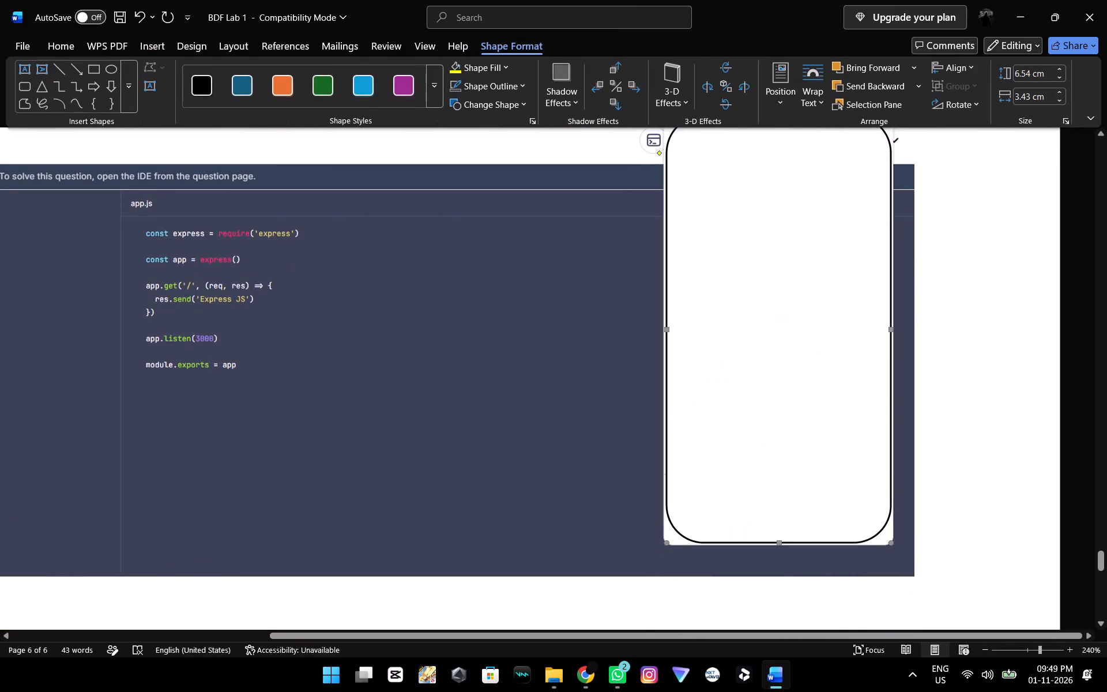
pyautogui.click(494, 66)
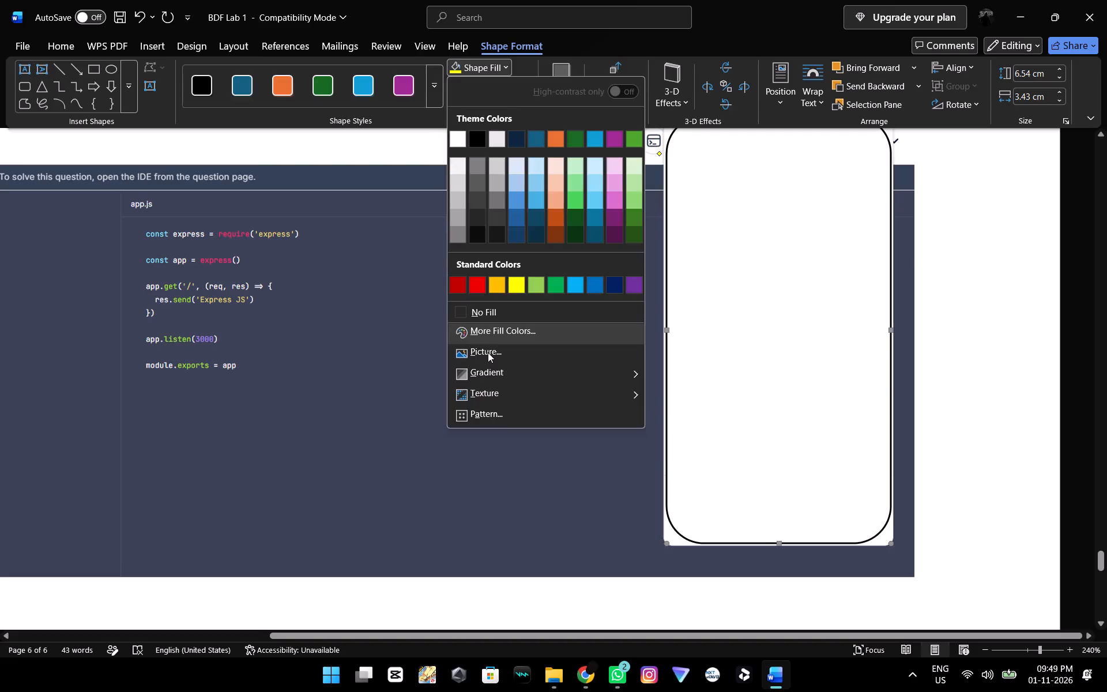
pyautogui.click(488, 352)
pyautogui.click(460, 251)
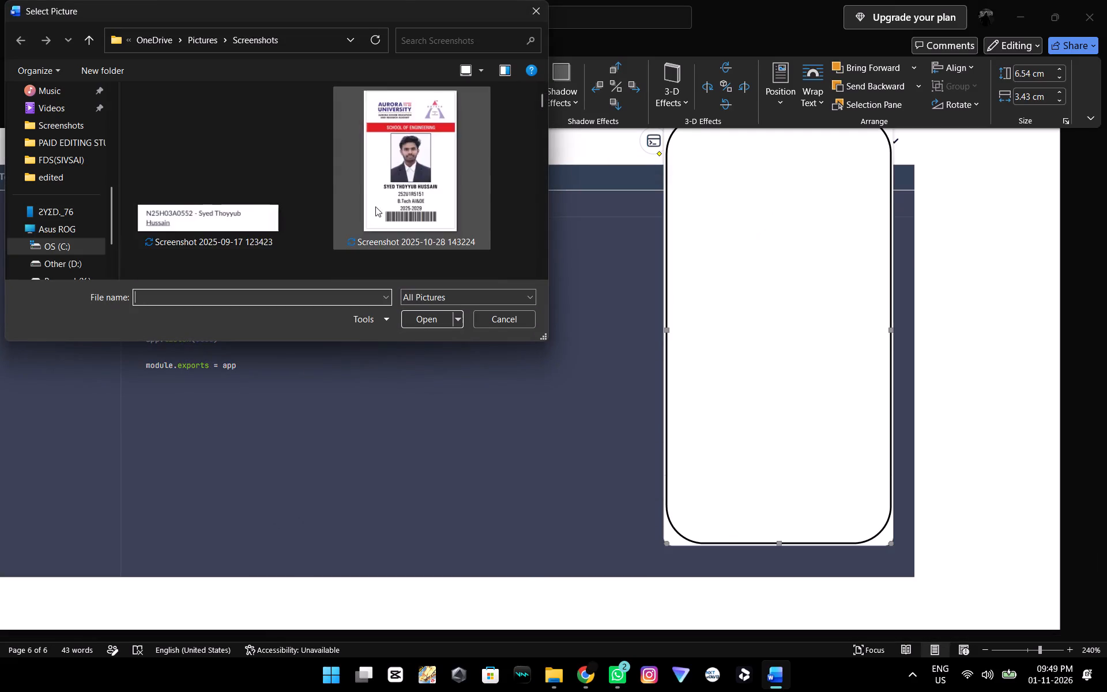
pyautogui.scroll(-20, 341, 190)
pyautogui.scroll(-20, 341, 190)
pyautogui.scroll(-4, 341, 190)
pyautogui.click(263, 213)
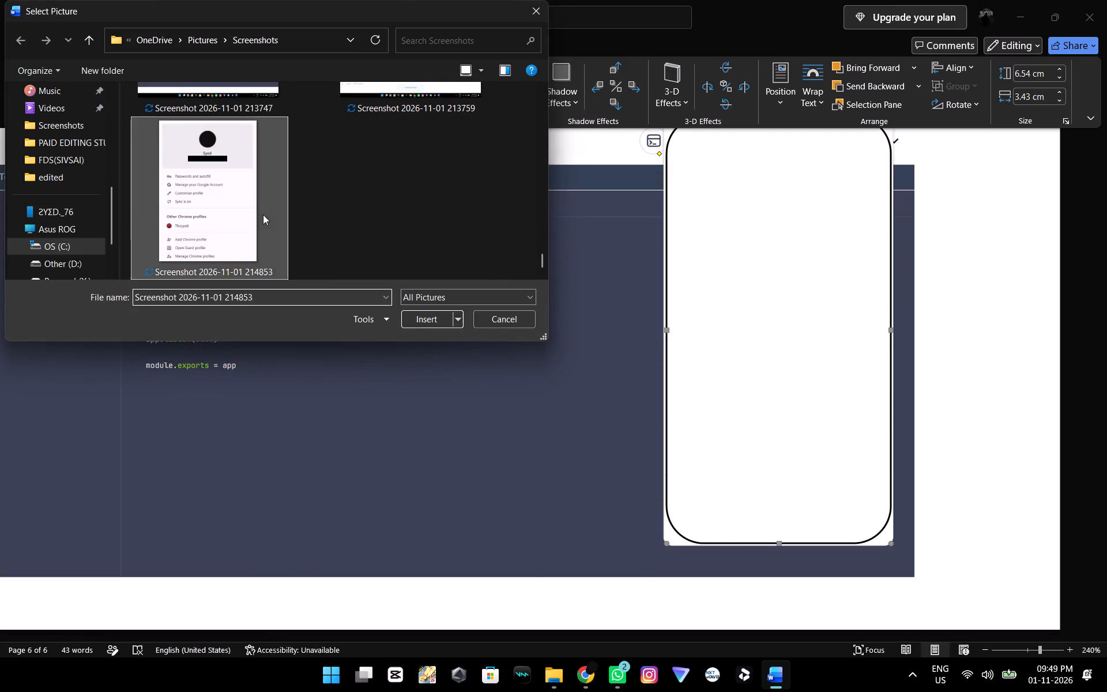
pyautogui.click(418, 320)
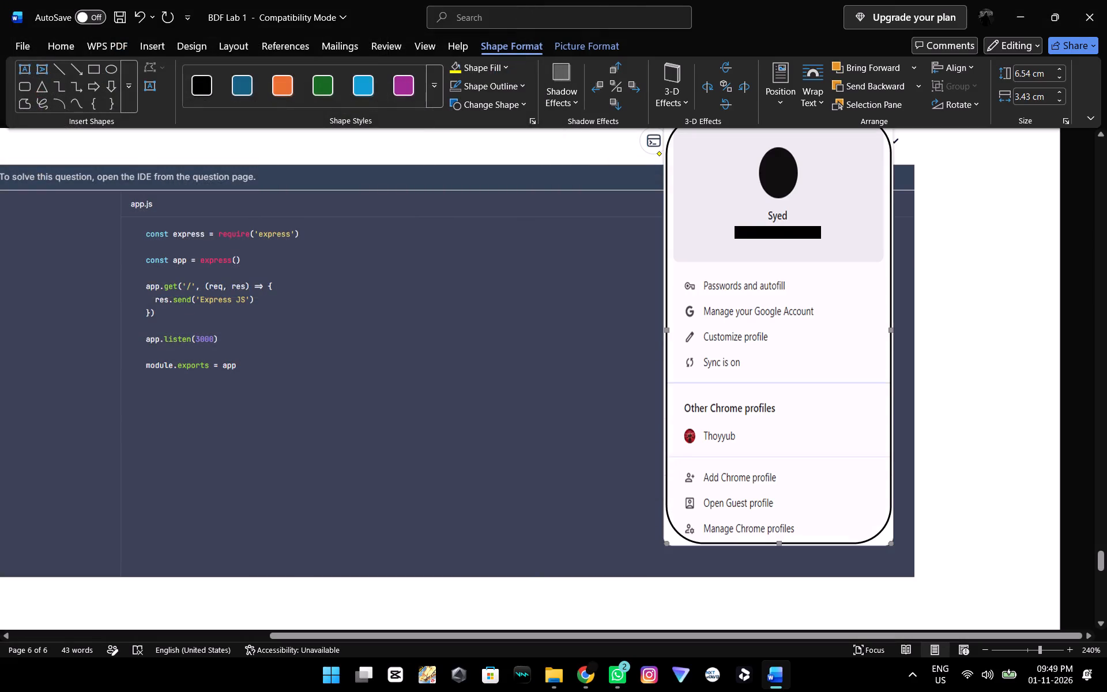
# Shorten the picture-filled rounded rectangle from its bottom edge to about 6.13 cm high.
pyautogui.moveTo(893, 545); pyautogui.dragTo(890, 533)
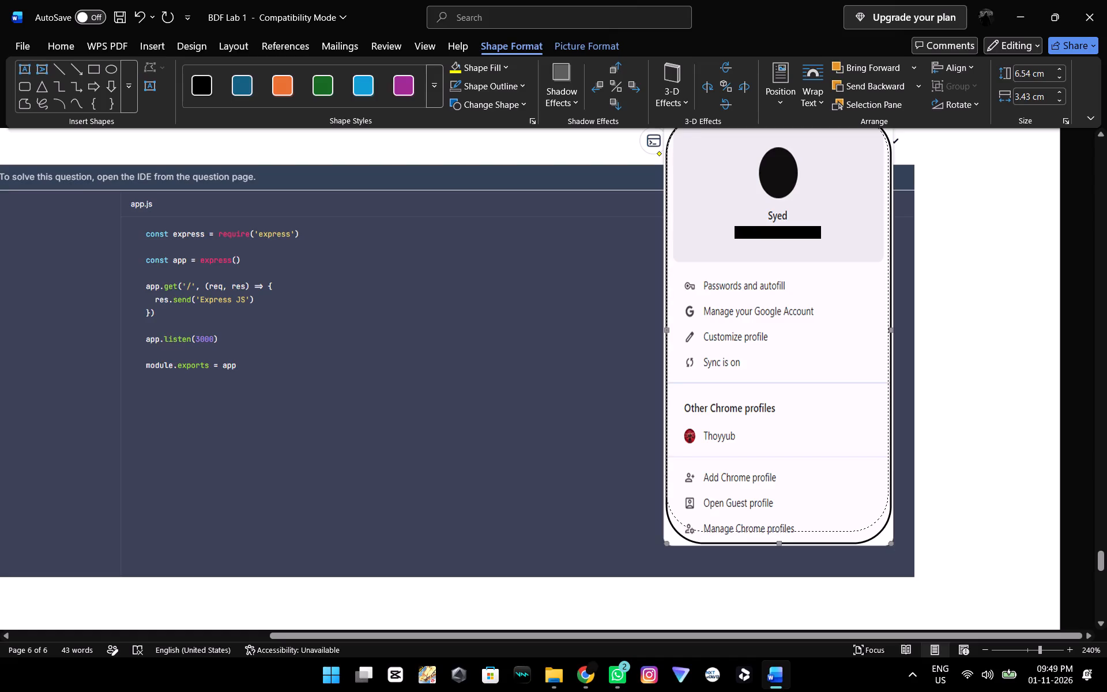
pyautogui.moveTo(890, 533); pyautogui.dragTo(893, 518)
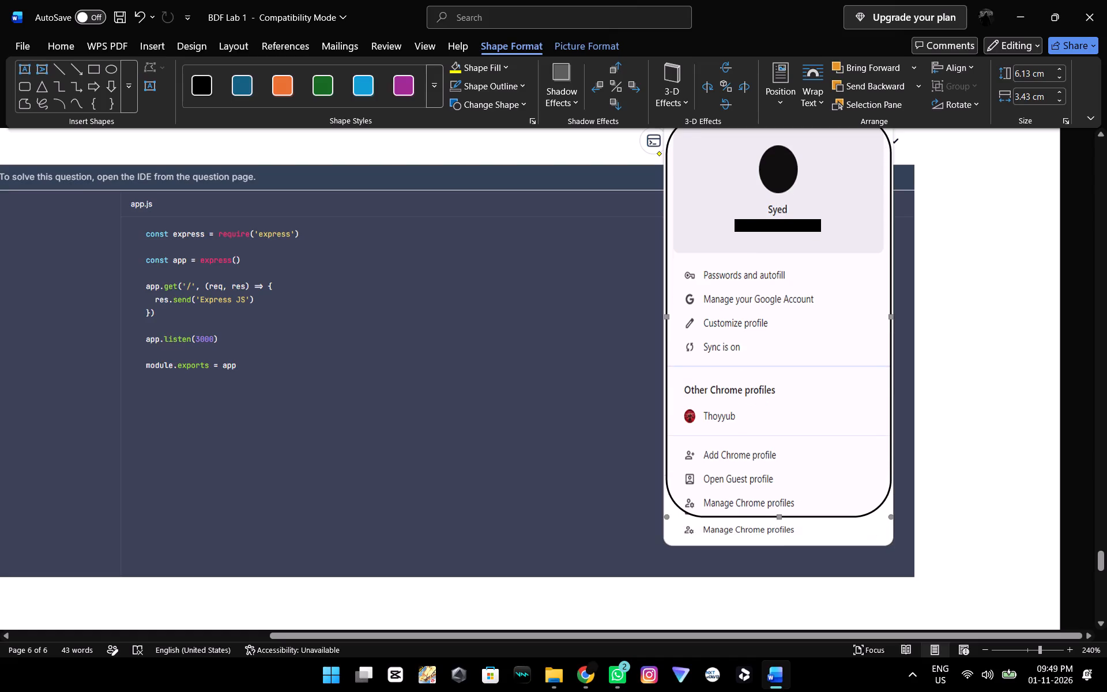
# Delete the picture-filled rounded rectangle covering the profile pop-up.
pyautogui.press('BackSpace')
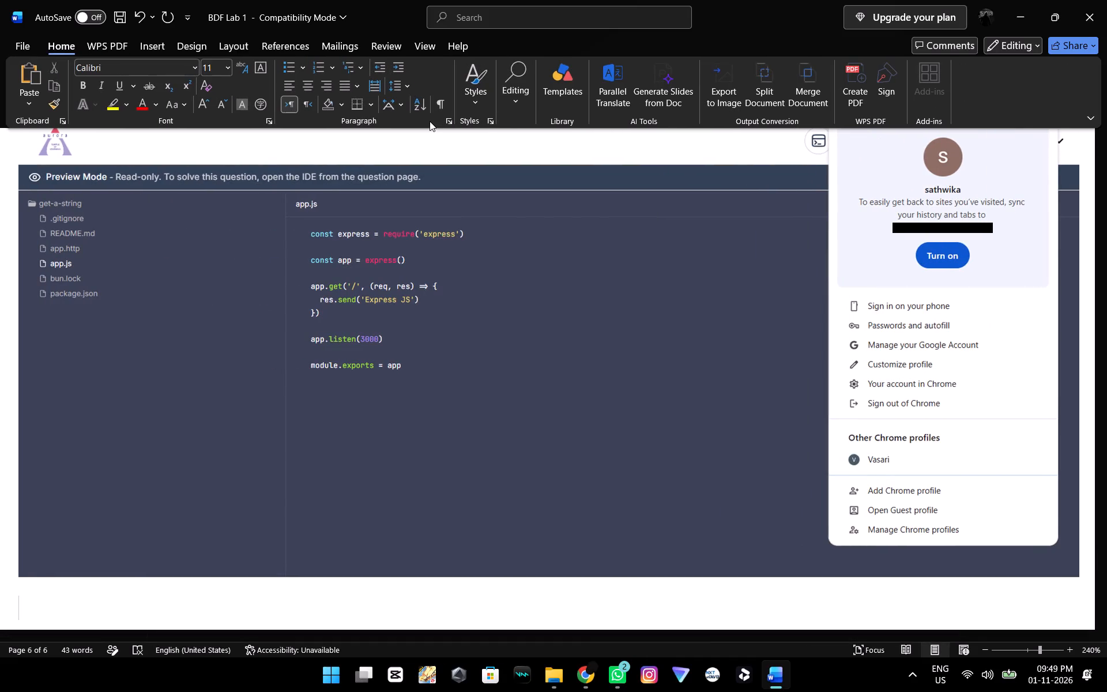
# Open the profile pop-up in Chrome and compare it with the pop-up shown in item 5's code screenshot in Word.
pyautogui.hotkey('alt', 'Tab')
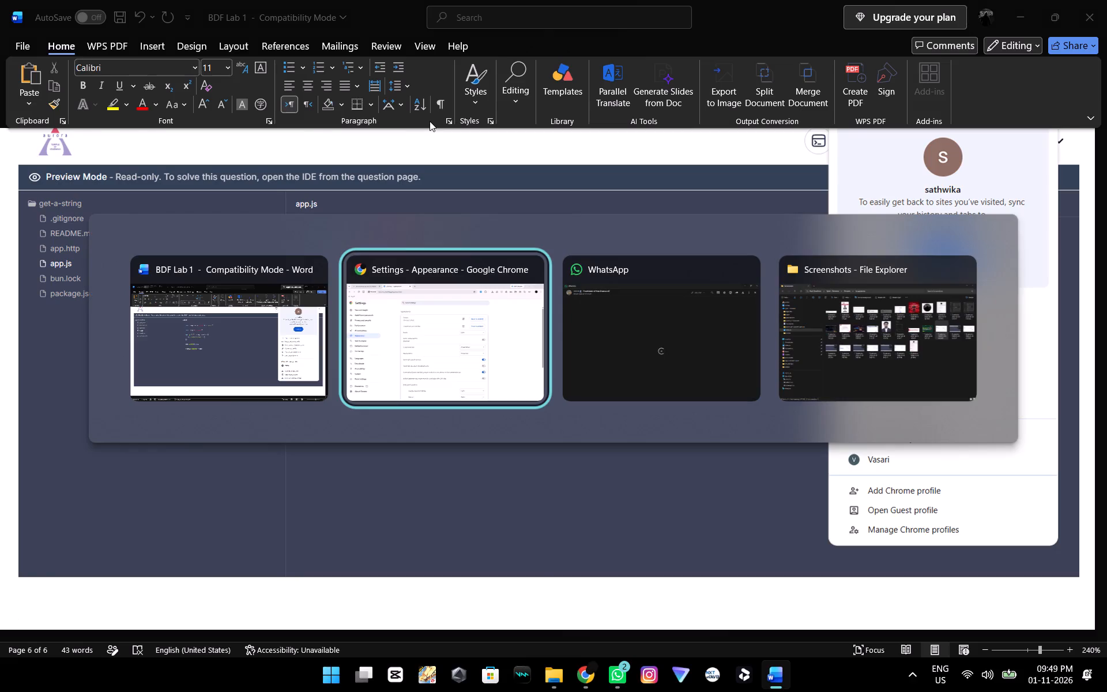
pyautogui.click(1061, 48)
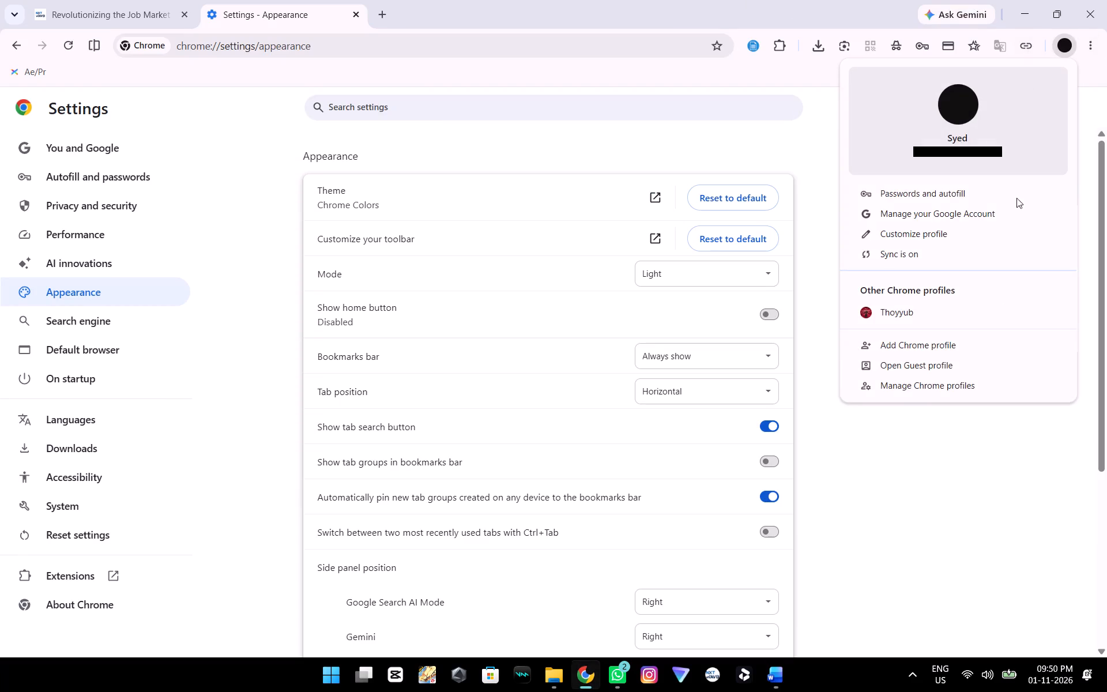
pyautogui.hotkey('alt', 'Tab')
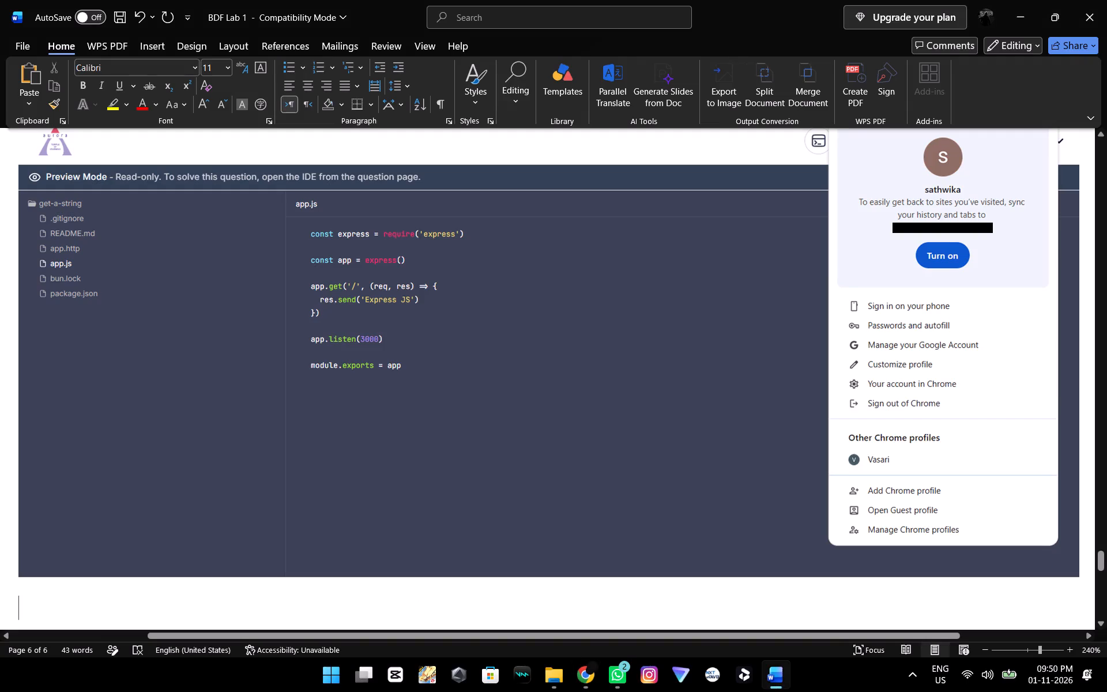
pyautogui.hotkey('alt', 'Tab')
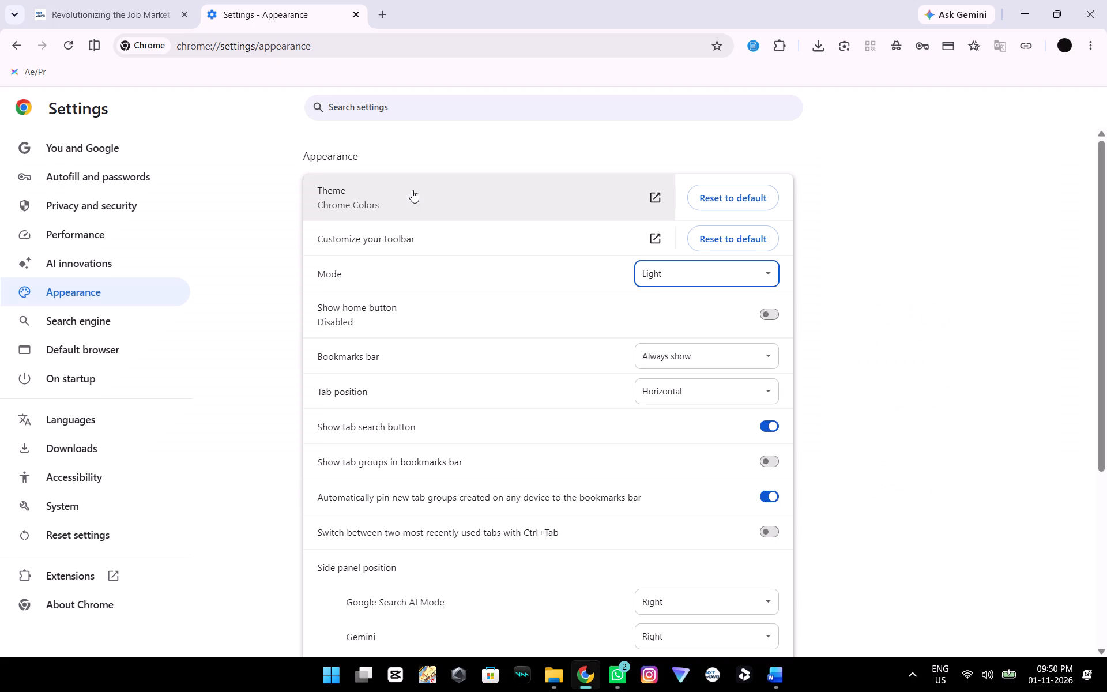
pyautogui.hotkey('alt', 'Tab')
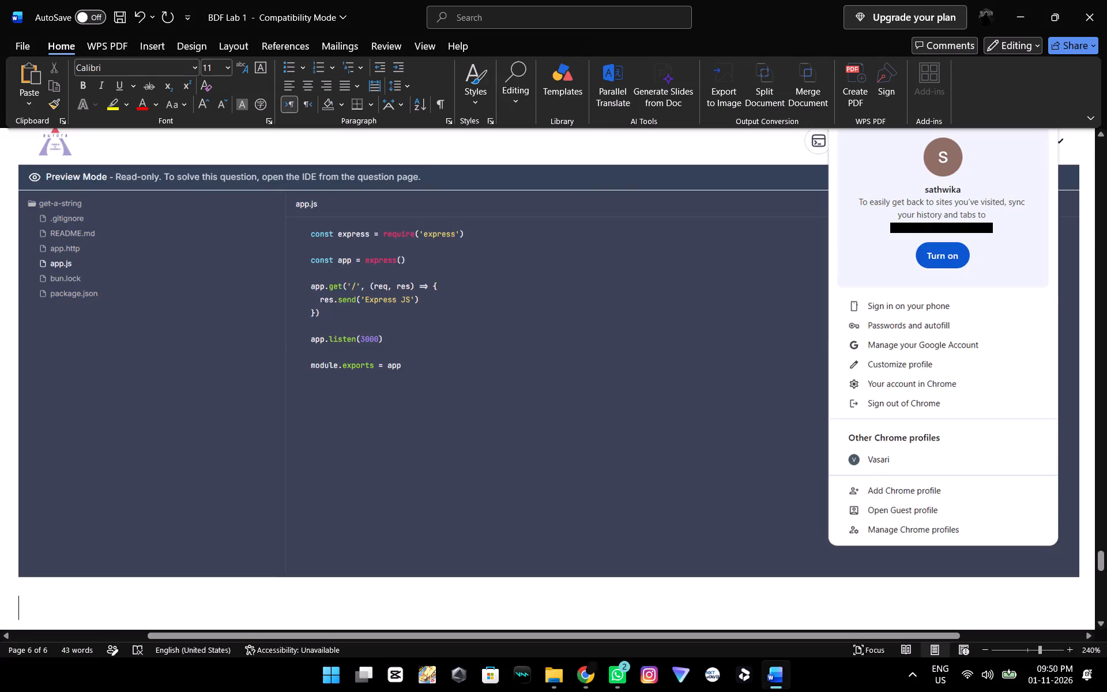
pyautogui.scroll(2, 898, 271)
pyautogui.scroll(-1, 898, 271)
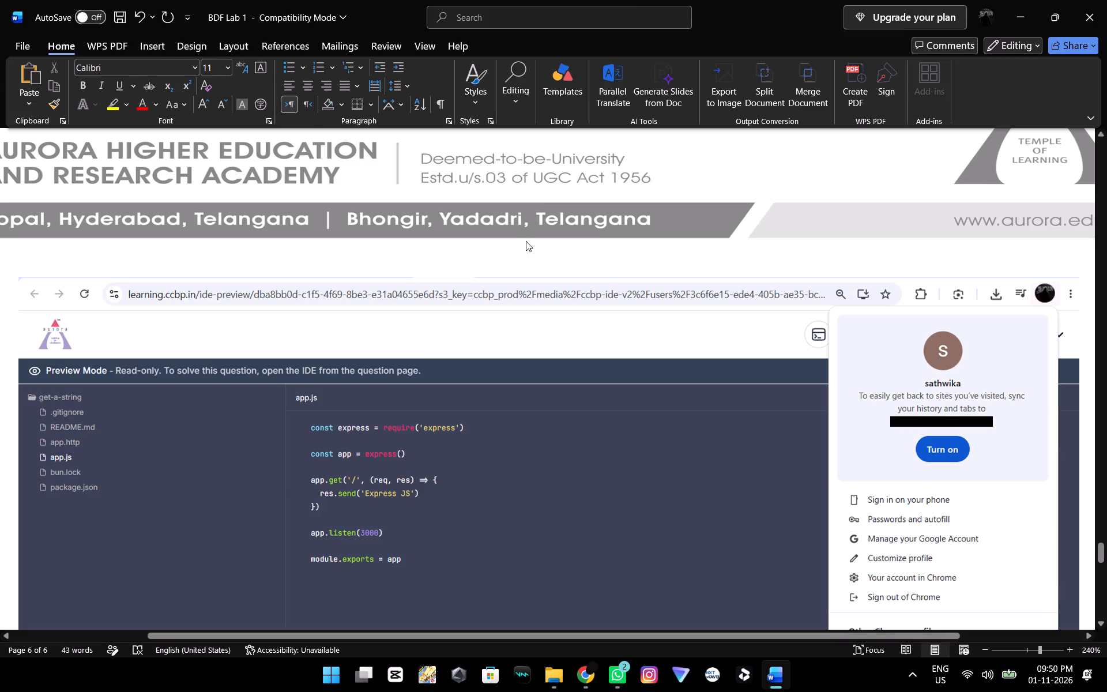
pyautogui.scroll(-1, 672, 293)
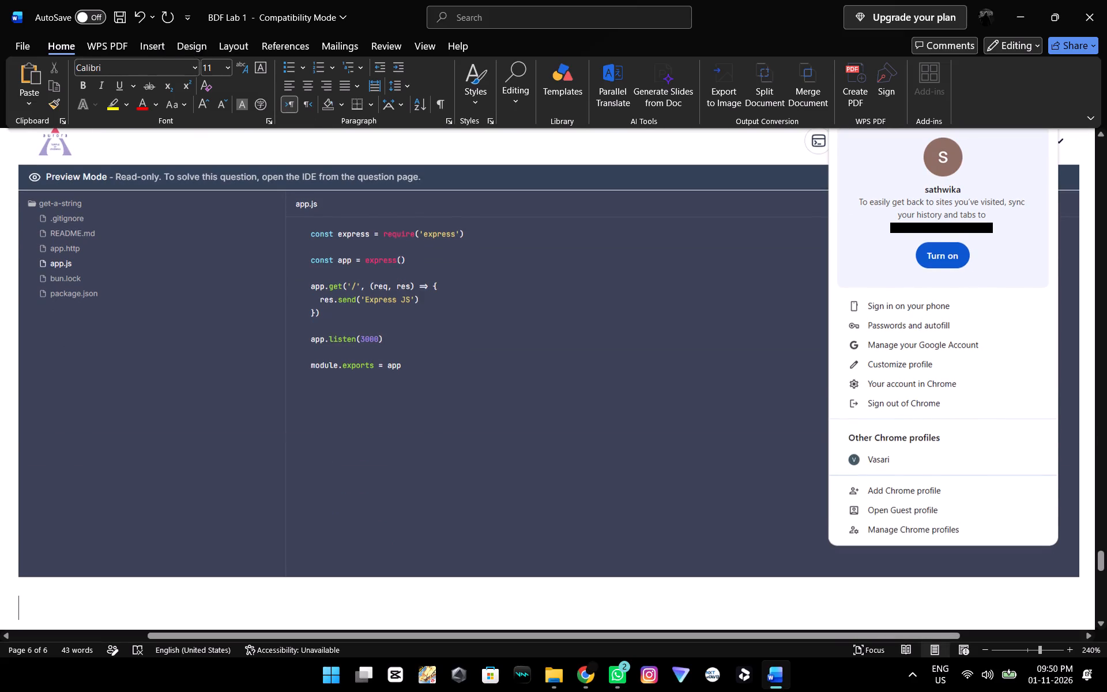
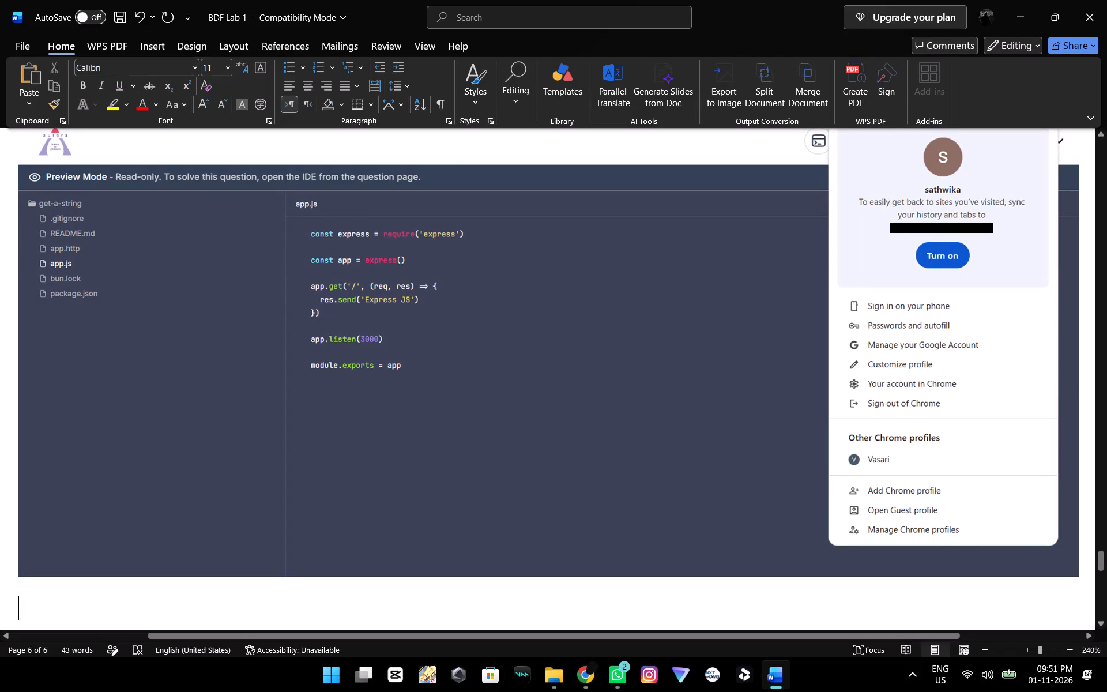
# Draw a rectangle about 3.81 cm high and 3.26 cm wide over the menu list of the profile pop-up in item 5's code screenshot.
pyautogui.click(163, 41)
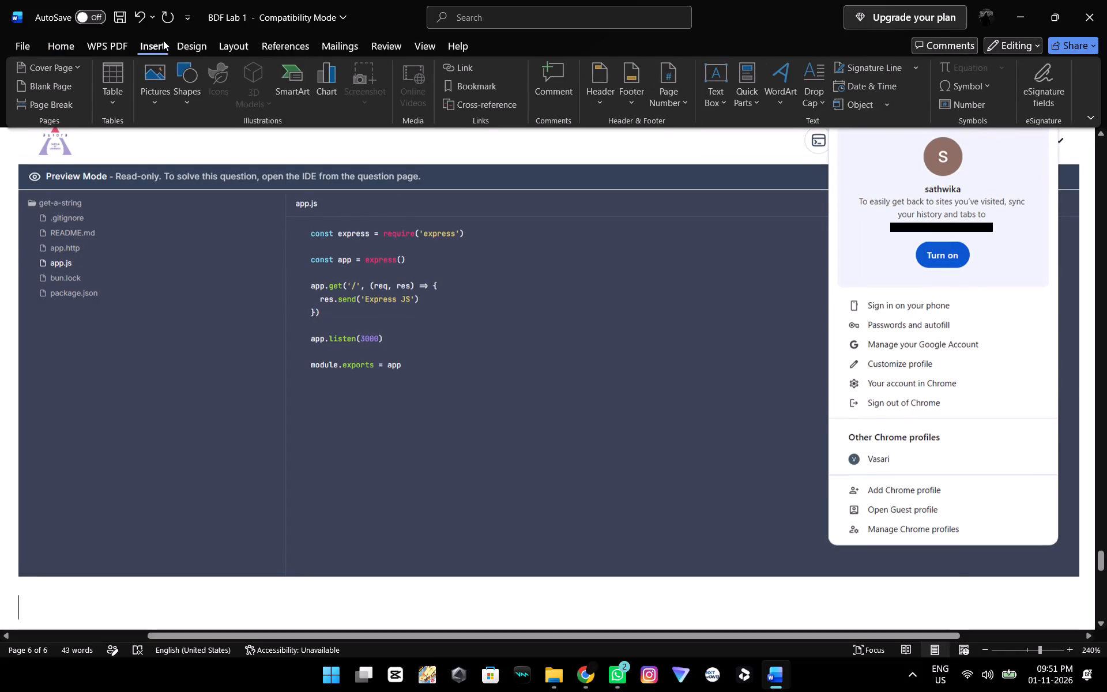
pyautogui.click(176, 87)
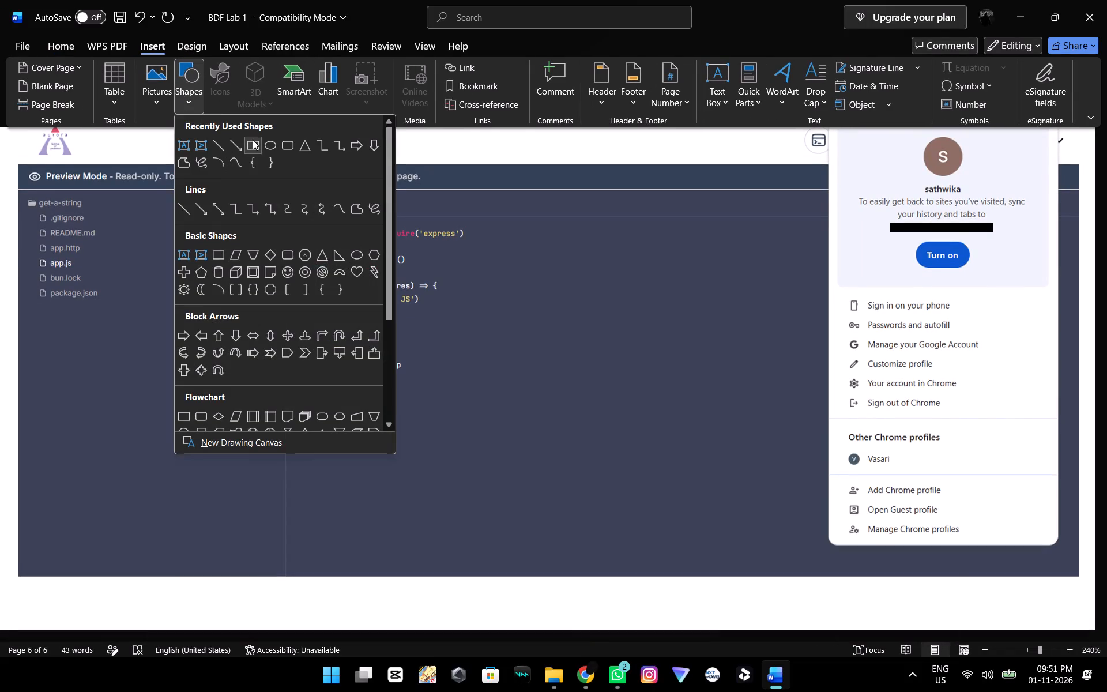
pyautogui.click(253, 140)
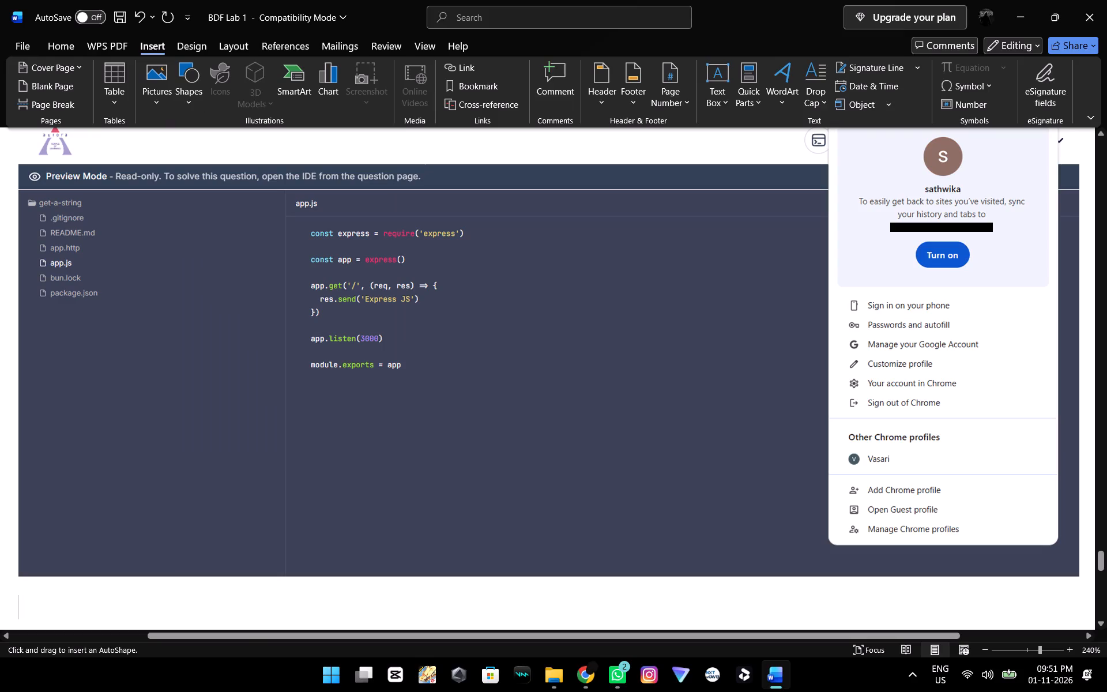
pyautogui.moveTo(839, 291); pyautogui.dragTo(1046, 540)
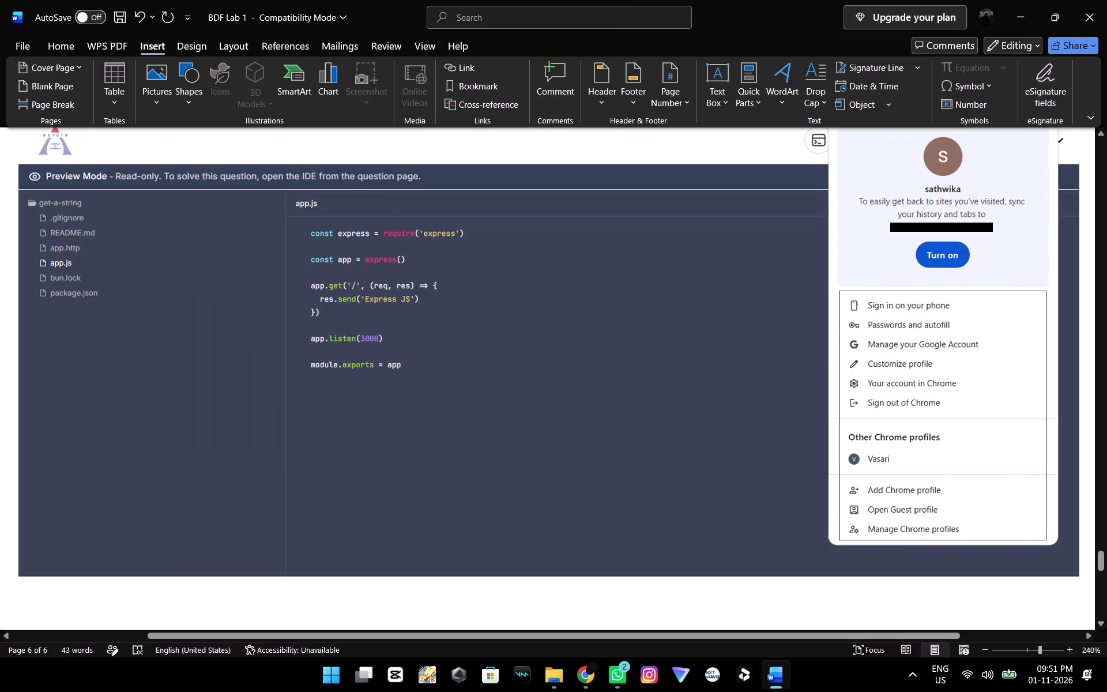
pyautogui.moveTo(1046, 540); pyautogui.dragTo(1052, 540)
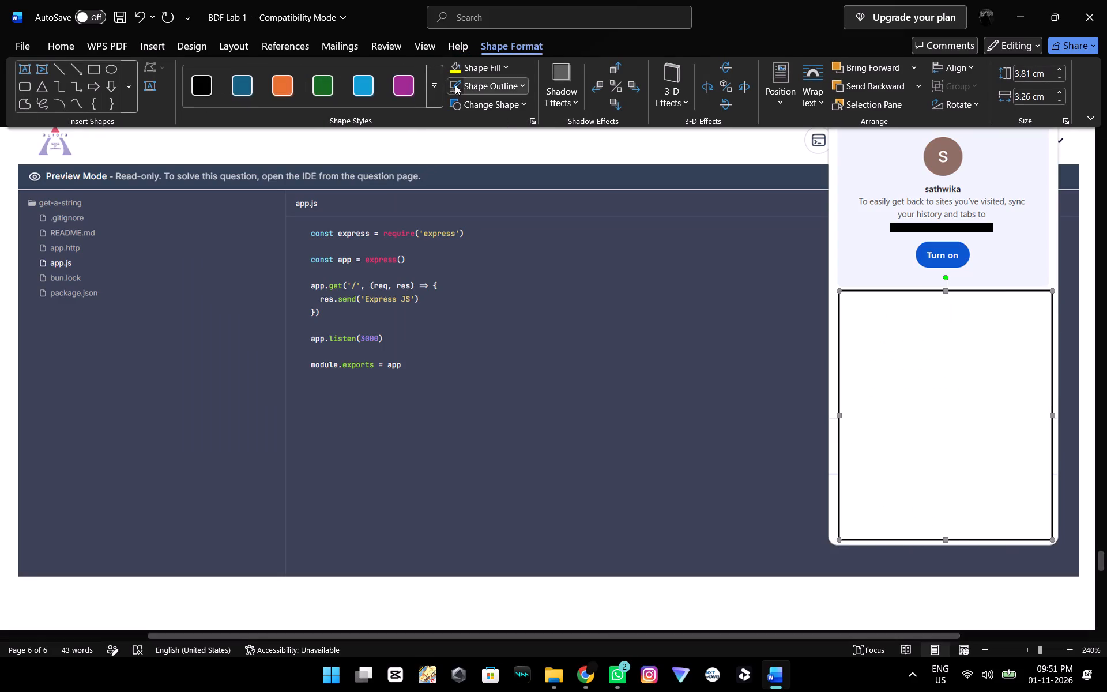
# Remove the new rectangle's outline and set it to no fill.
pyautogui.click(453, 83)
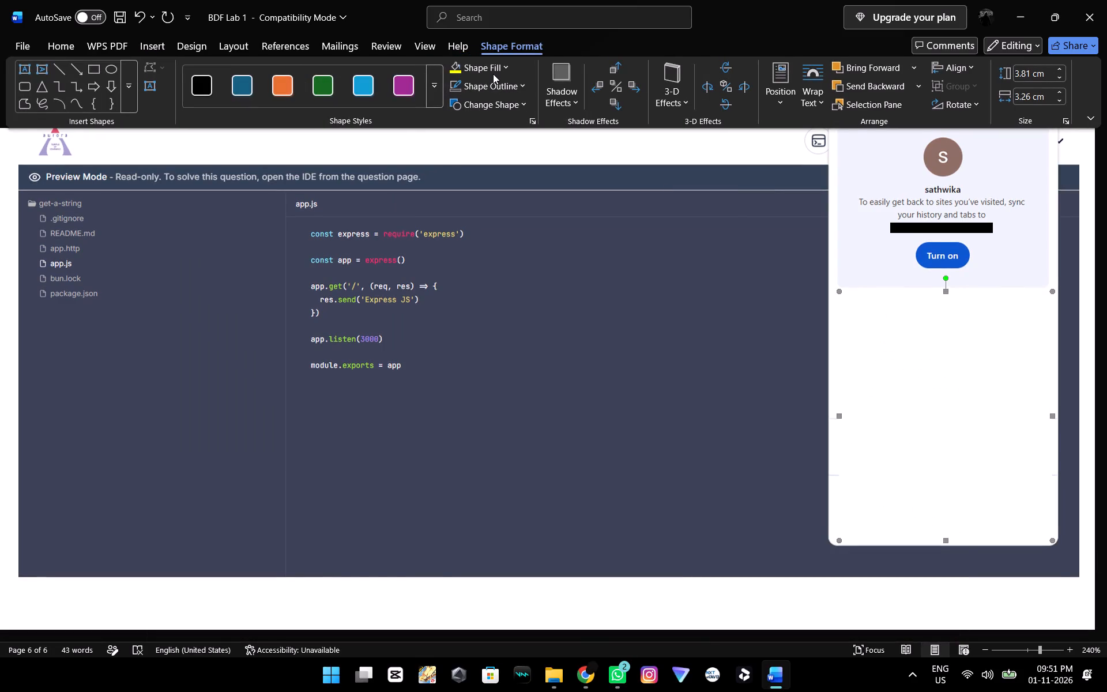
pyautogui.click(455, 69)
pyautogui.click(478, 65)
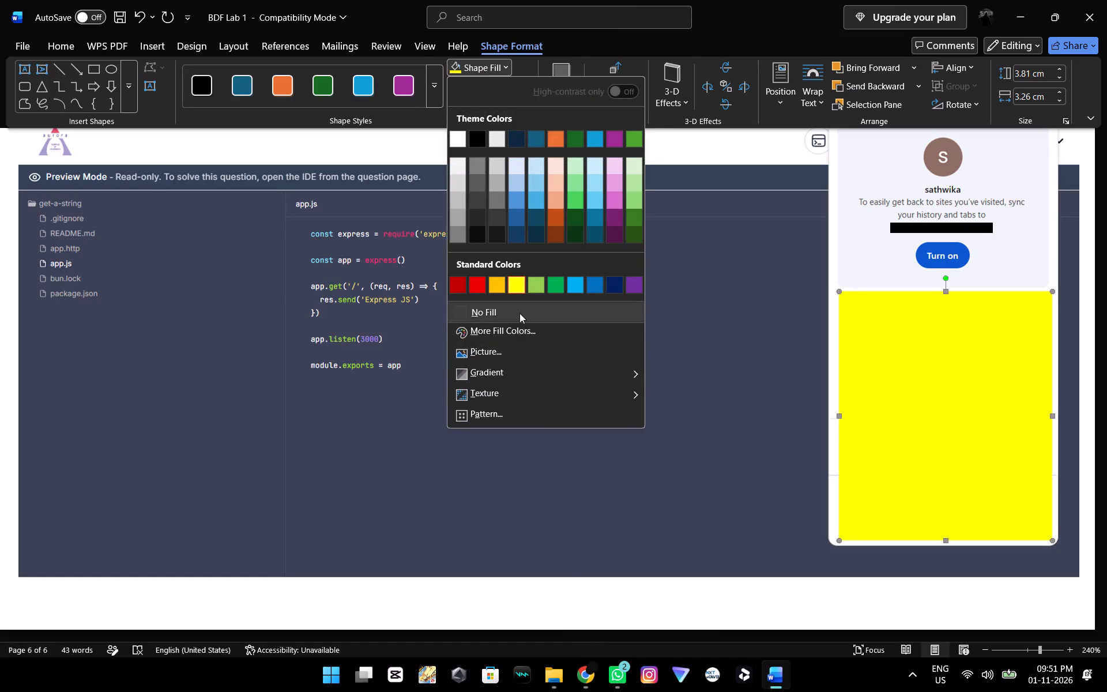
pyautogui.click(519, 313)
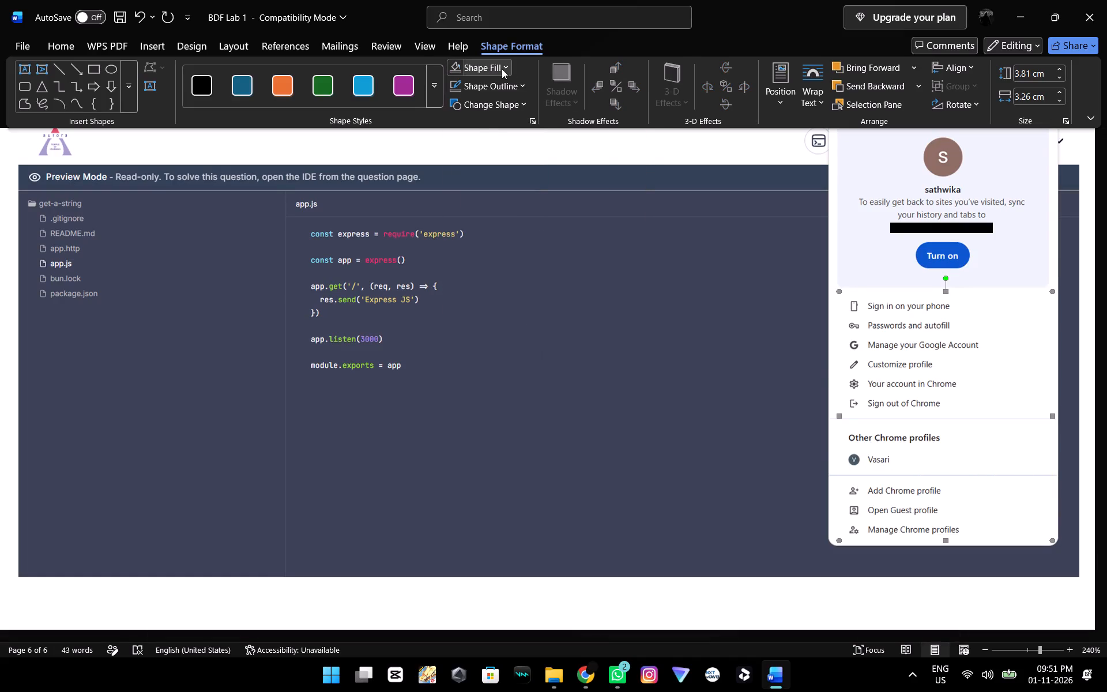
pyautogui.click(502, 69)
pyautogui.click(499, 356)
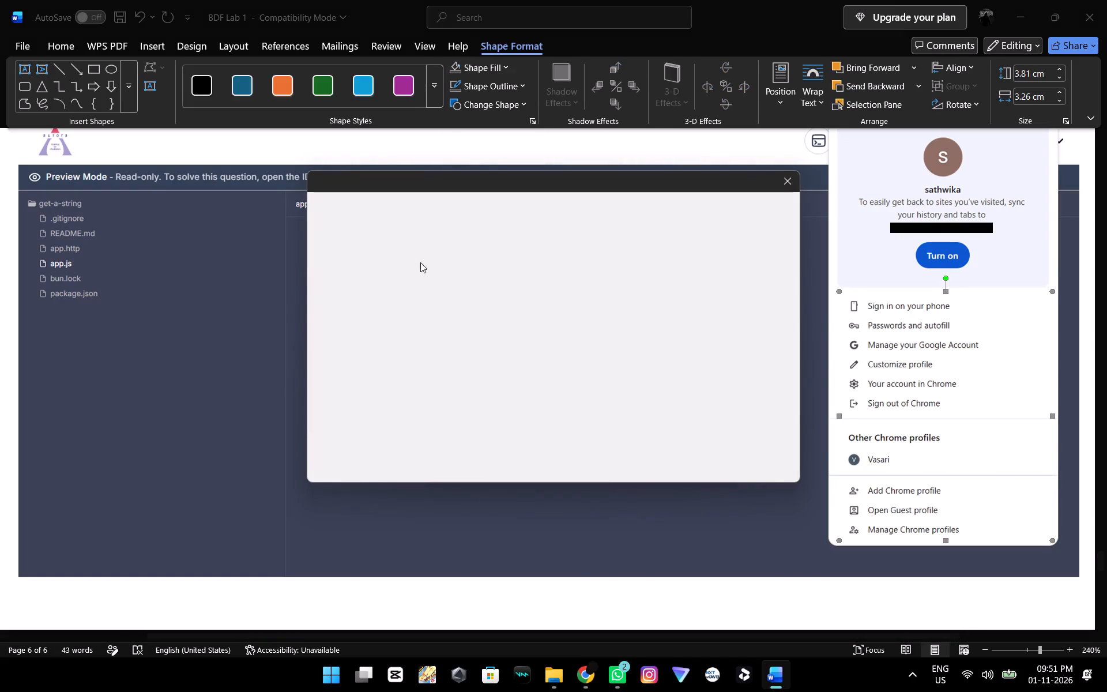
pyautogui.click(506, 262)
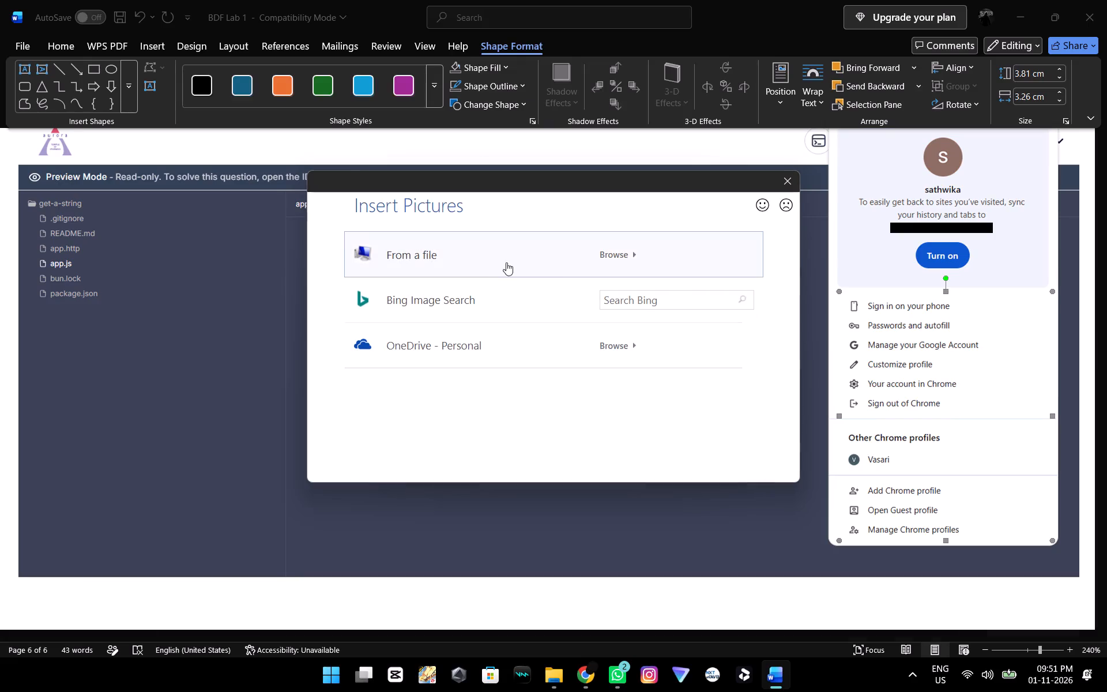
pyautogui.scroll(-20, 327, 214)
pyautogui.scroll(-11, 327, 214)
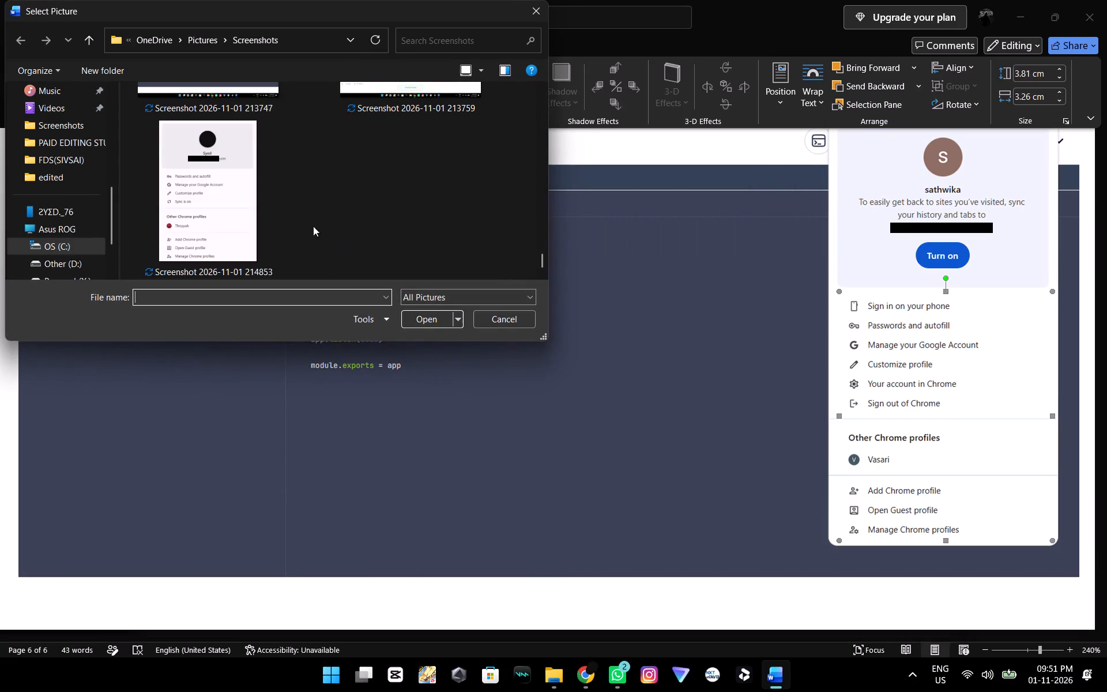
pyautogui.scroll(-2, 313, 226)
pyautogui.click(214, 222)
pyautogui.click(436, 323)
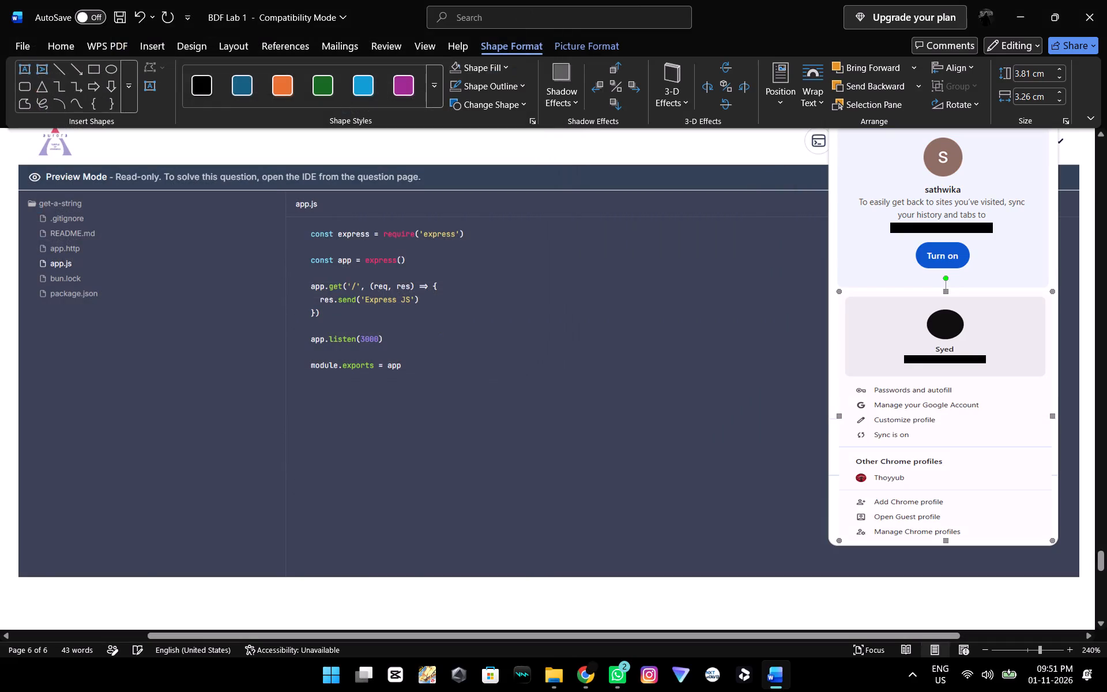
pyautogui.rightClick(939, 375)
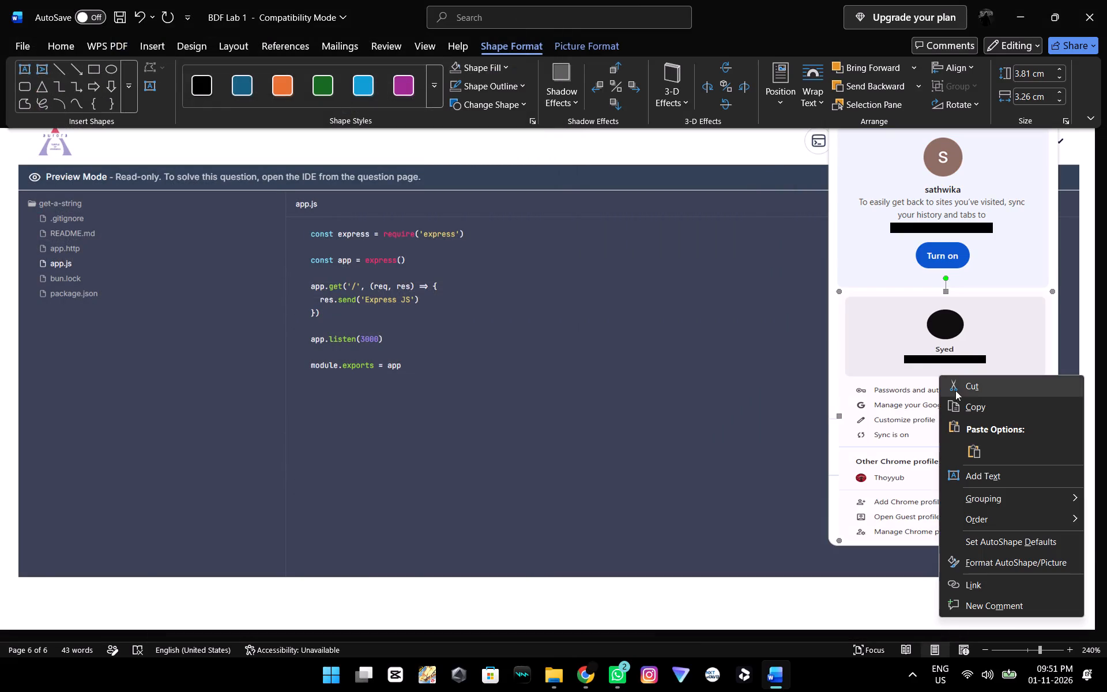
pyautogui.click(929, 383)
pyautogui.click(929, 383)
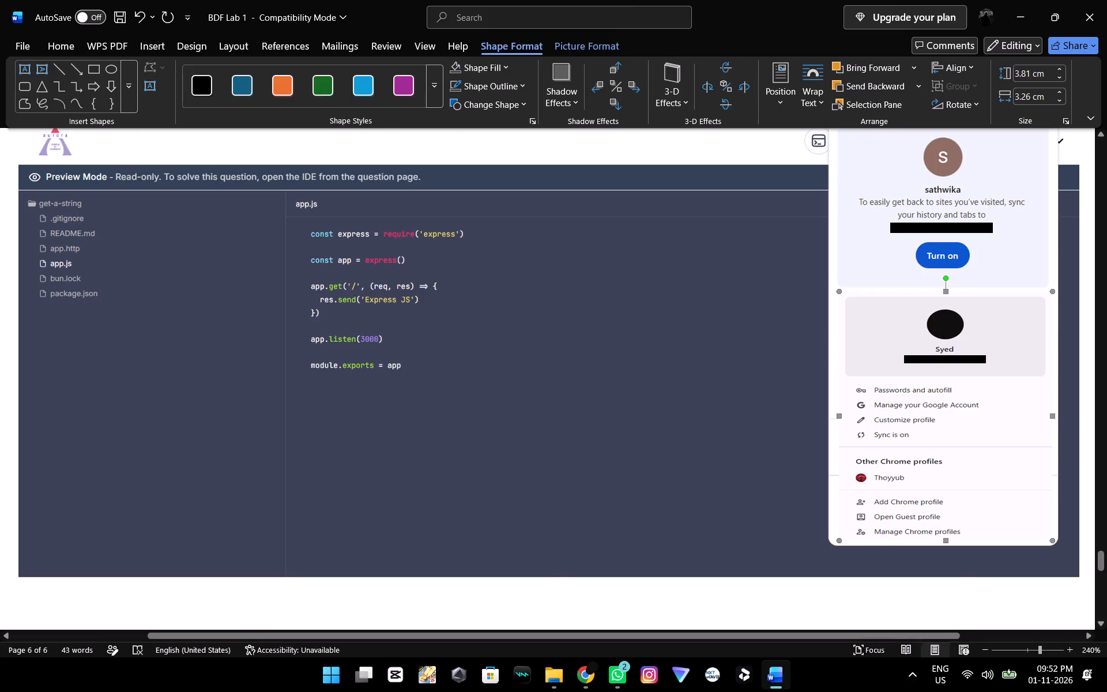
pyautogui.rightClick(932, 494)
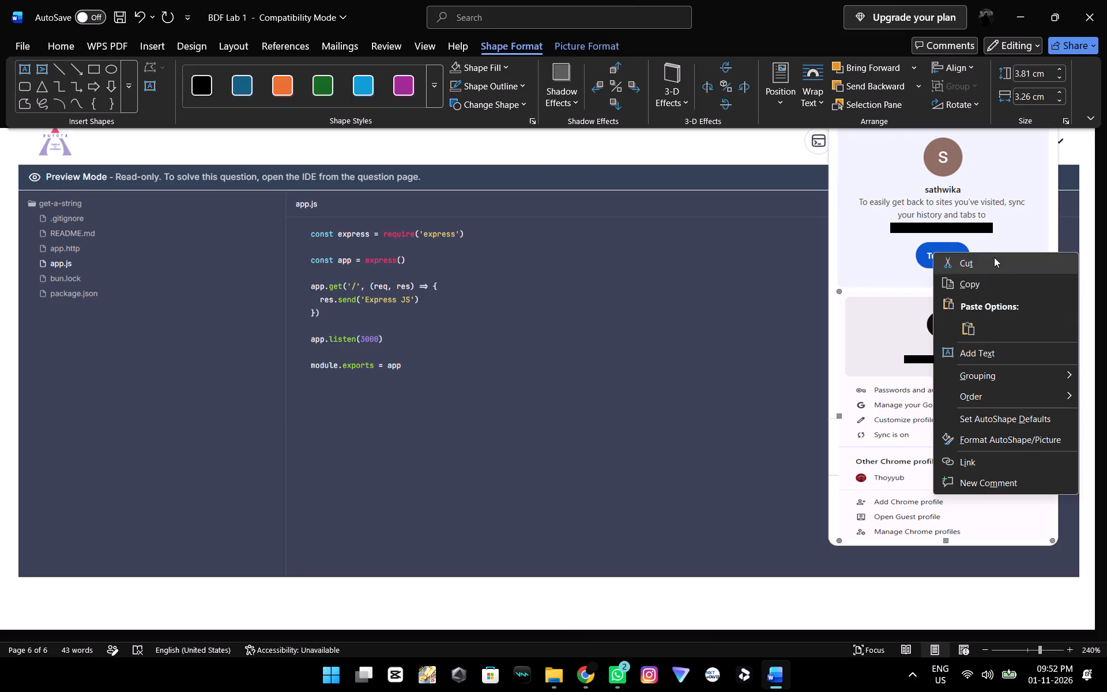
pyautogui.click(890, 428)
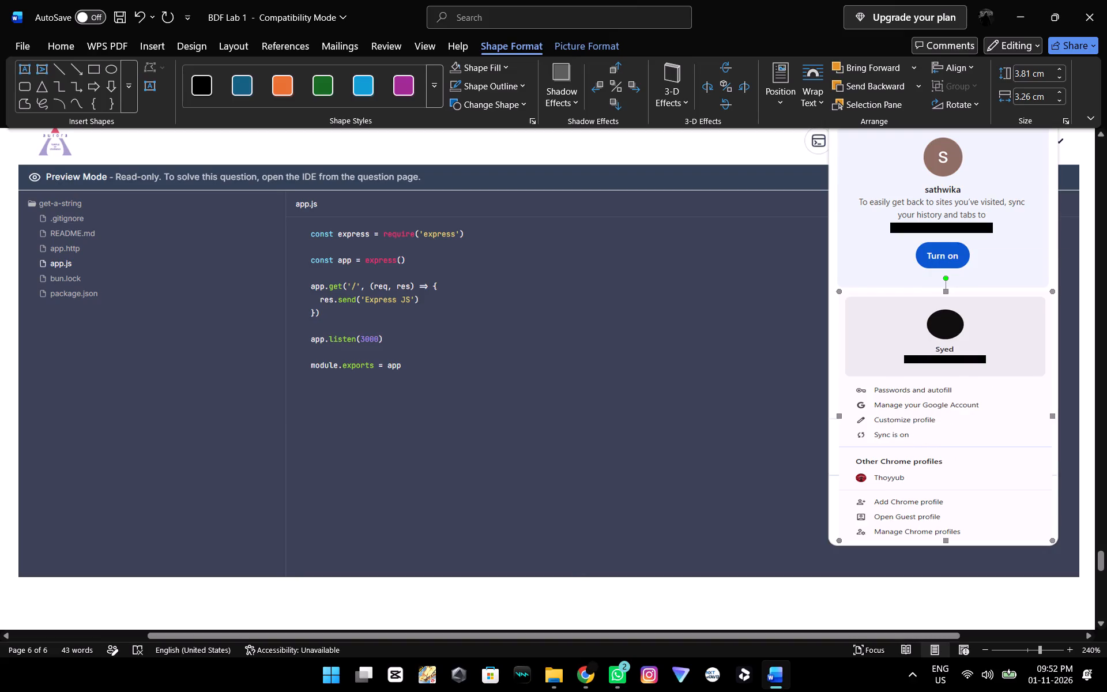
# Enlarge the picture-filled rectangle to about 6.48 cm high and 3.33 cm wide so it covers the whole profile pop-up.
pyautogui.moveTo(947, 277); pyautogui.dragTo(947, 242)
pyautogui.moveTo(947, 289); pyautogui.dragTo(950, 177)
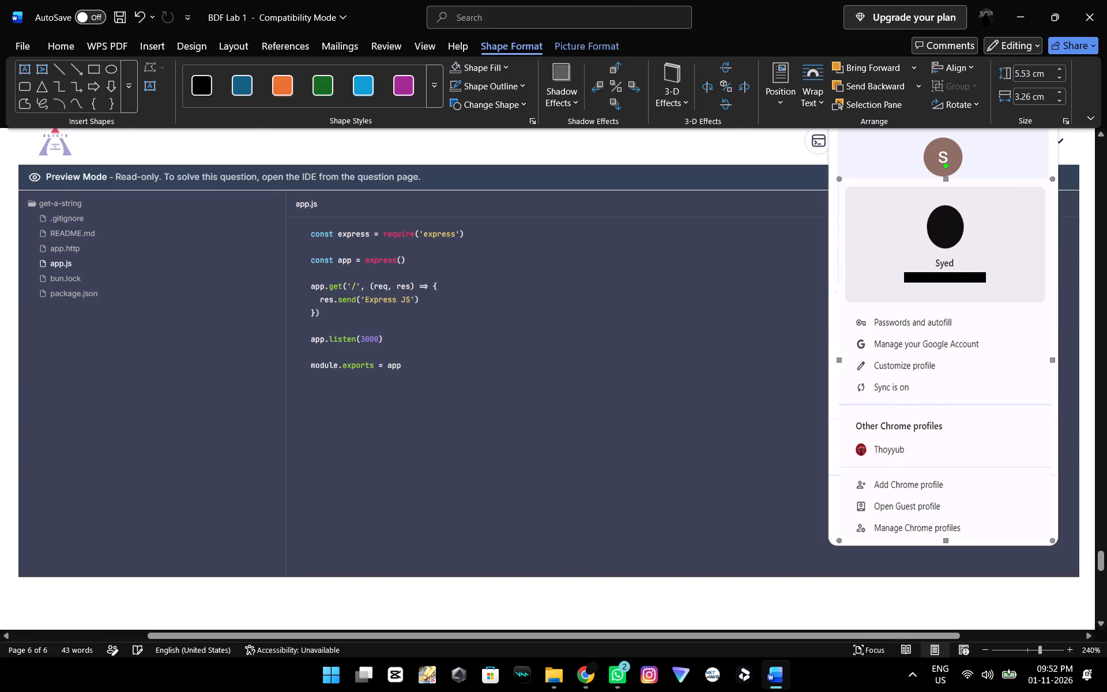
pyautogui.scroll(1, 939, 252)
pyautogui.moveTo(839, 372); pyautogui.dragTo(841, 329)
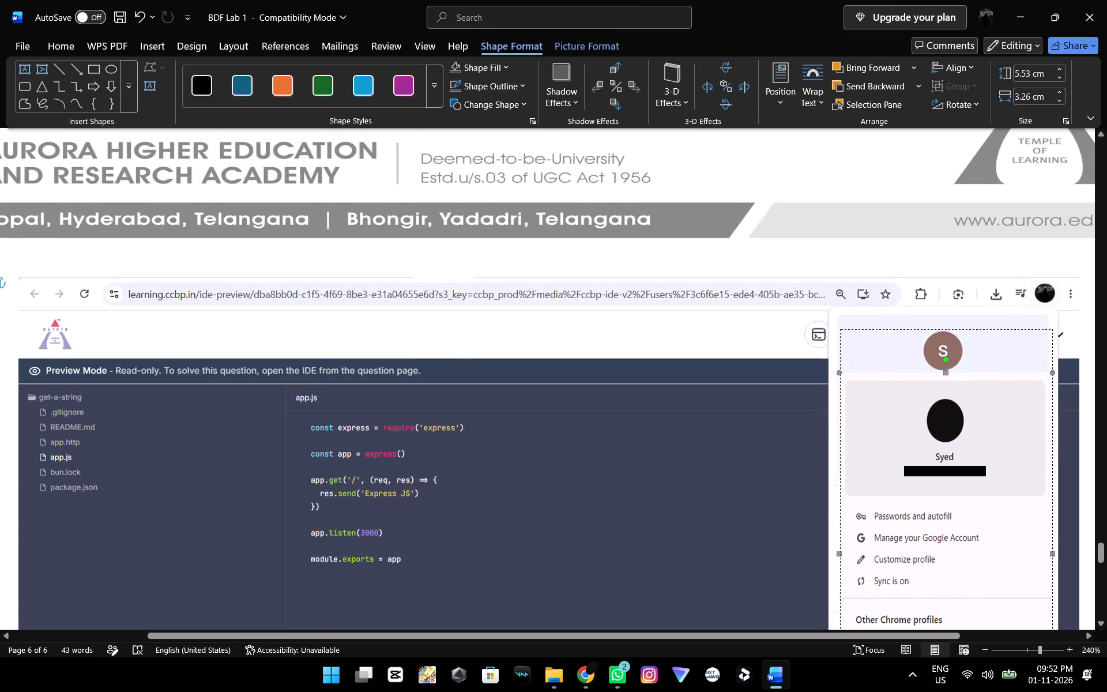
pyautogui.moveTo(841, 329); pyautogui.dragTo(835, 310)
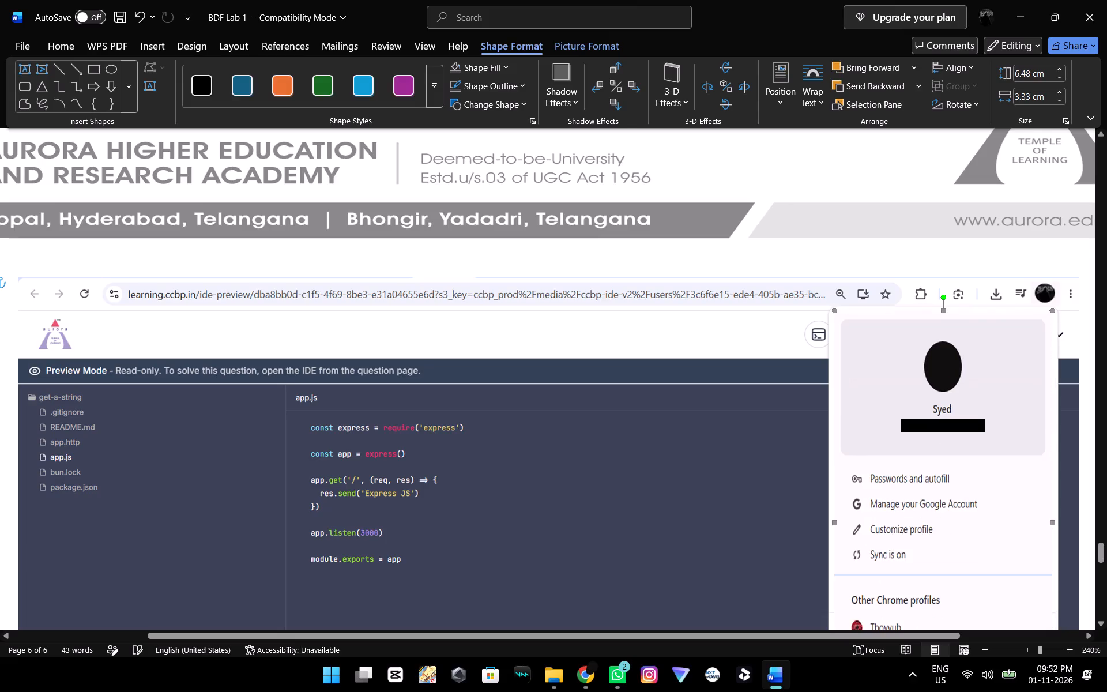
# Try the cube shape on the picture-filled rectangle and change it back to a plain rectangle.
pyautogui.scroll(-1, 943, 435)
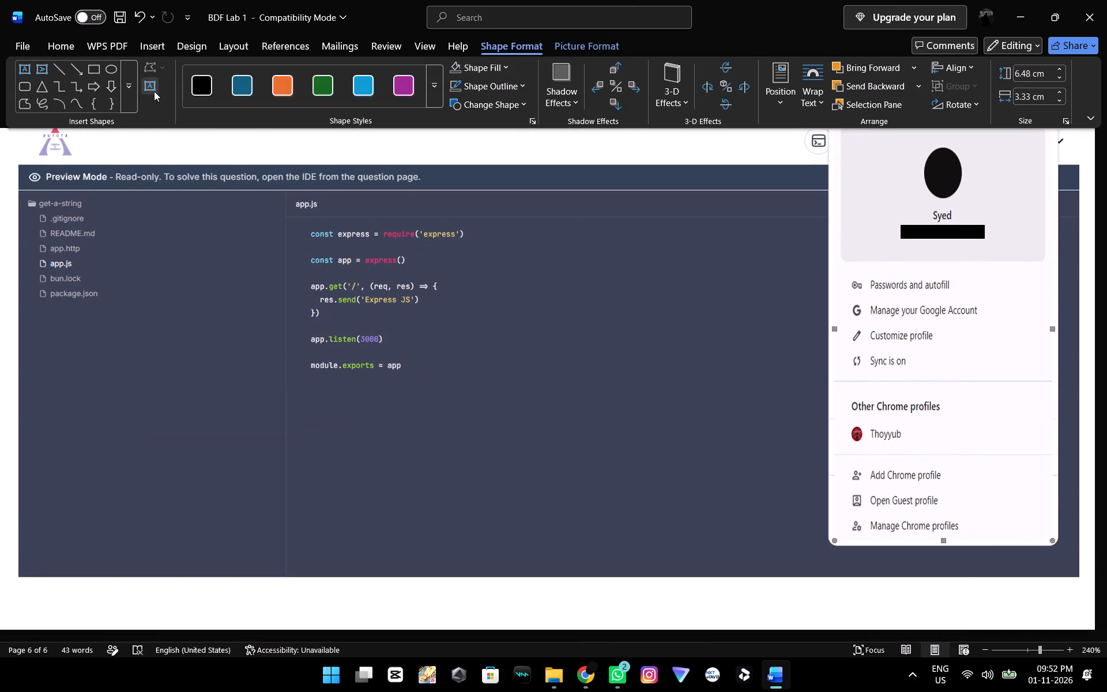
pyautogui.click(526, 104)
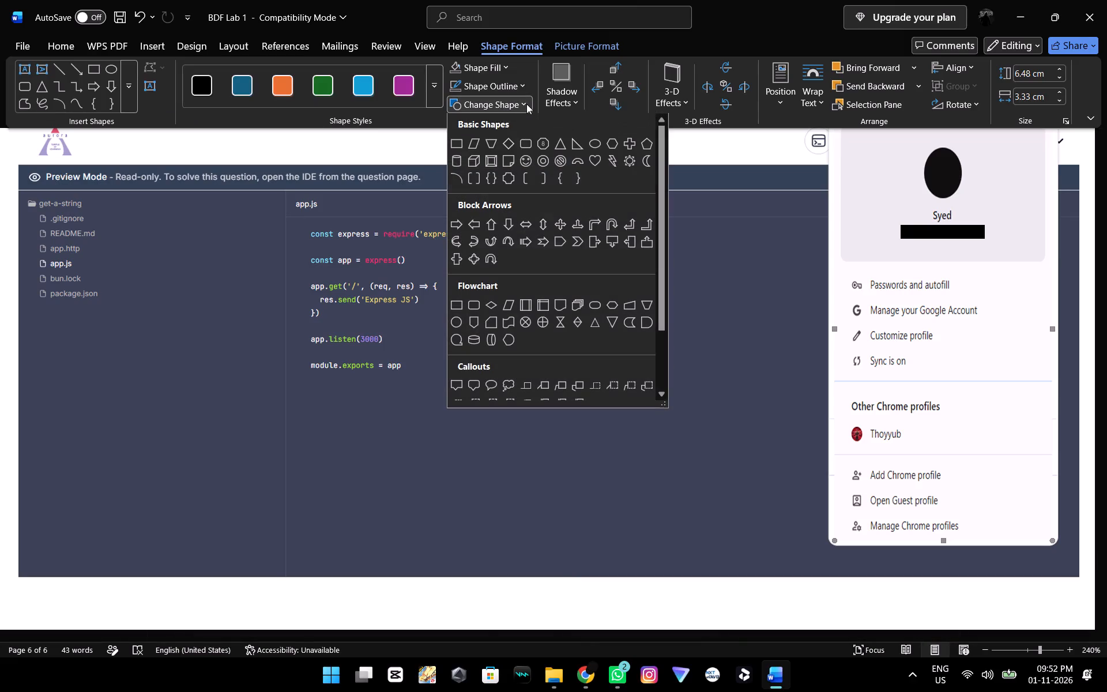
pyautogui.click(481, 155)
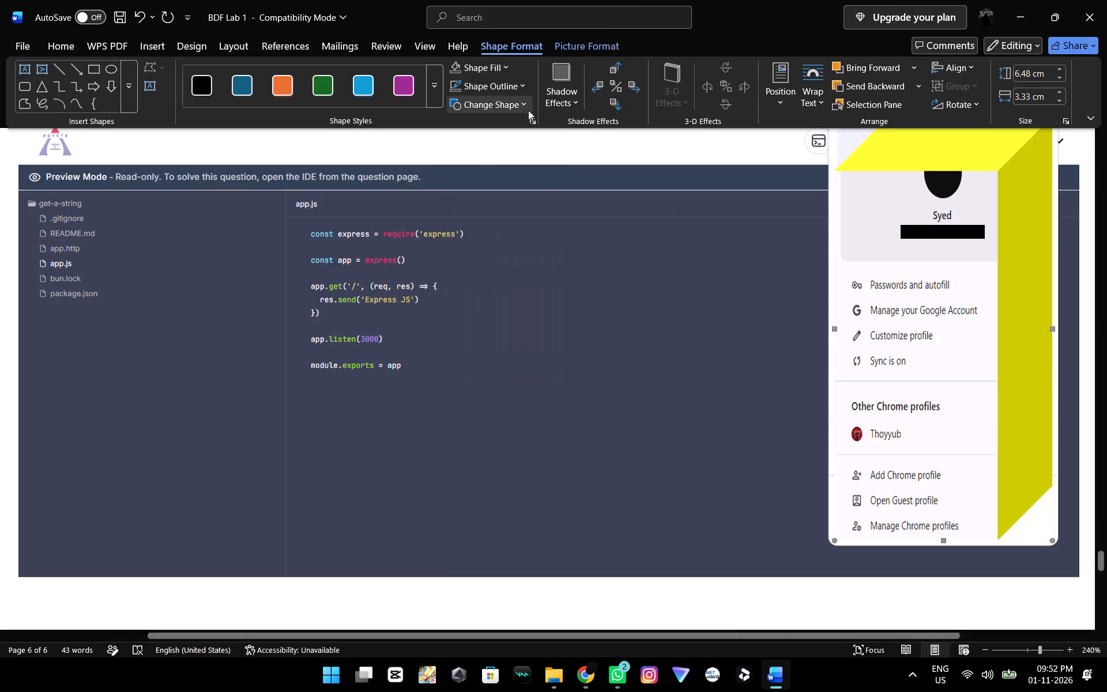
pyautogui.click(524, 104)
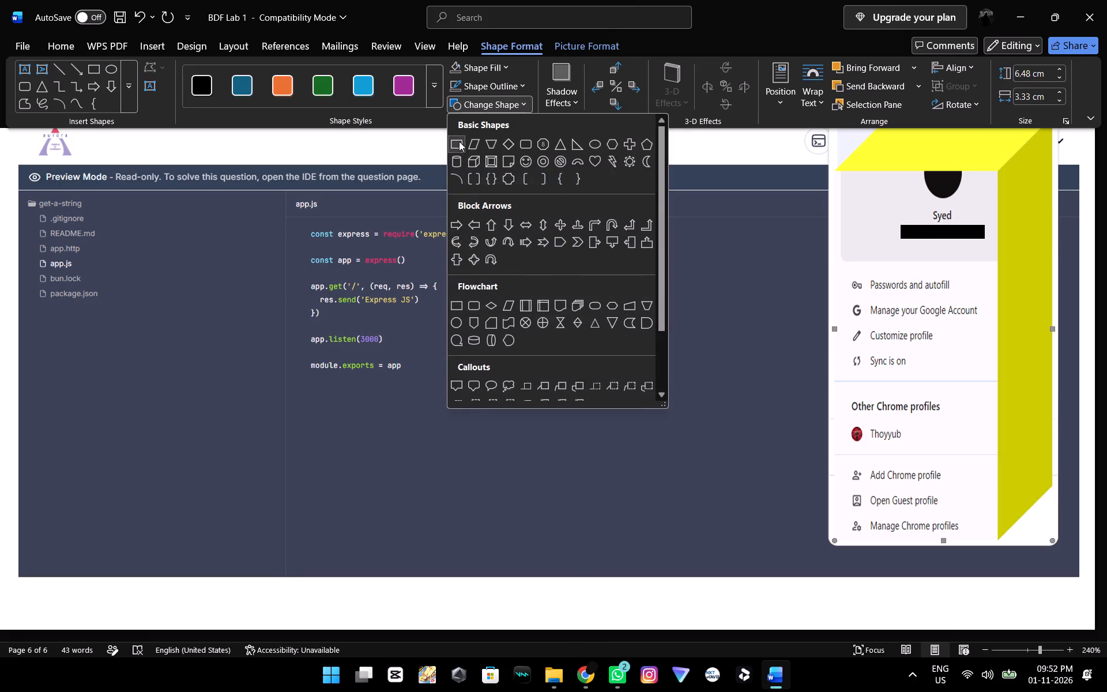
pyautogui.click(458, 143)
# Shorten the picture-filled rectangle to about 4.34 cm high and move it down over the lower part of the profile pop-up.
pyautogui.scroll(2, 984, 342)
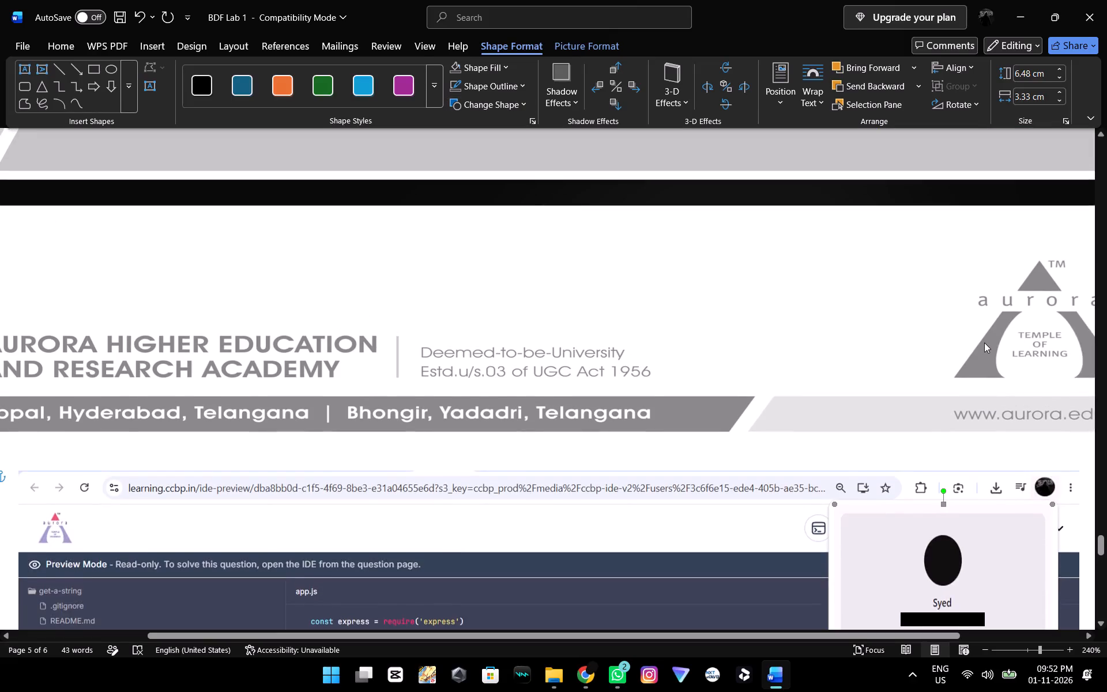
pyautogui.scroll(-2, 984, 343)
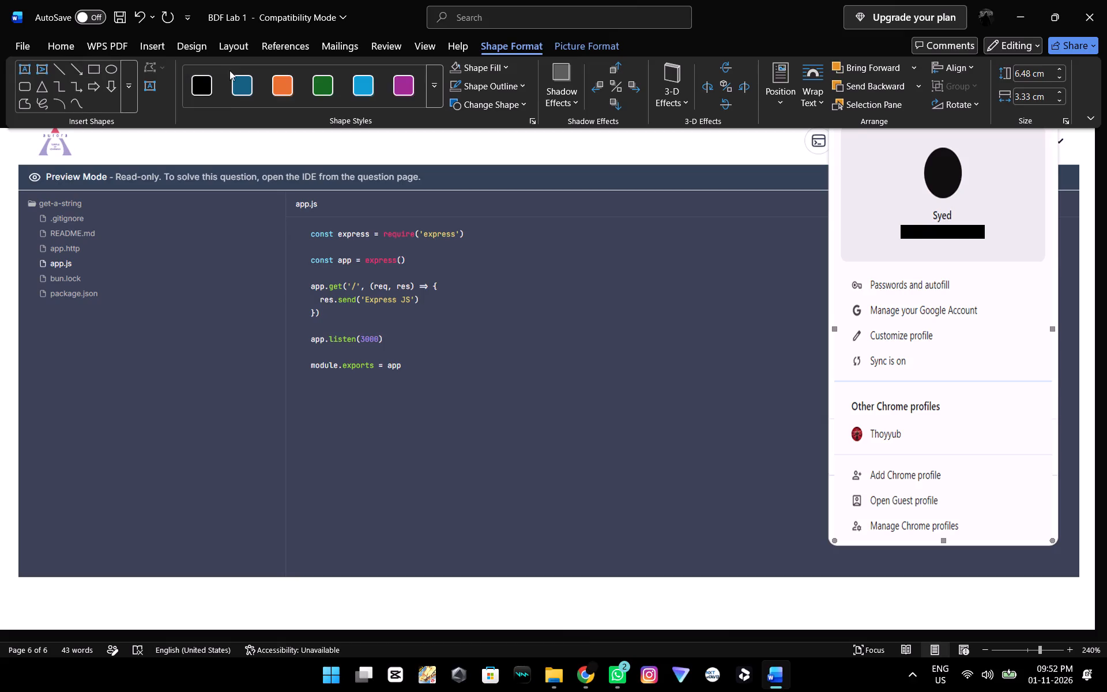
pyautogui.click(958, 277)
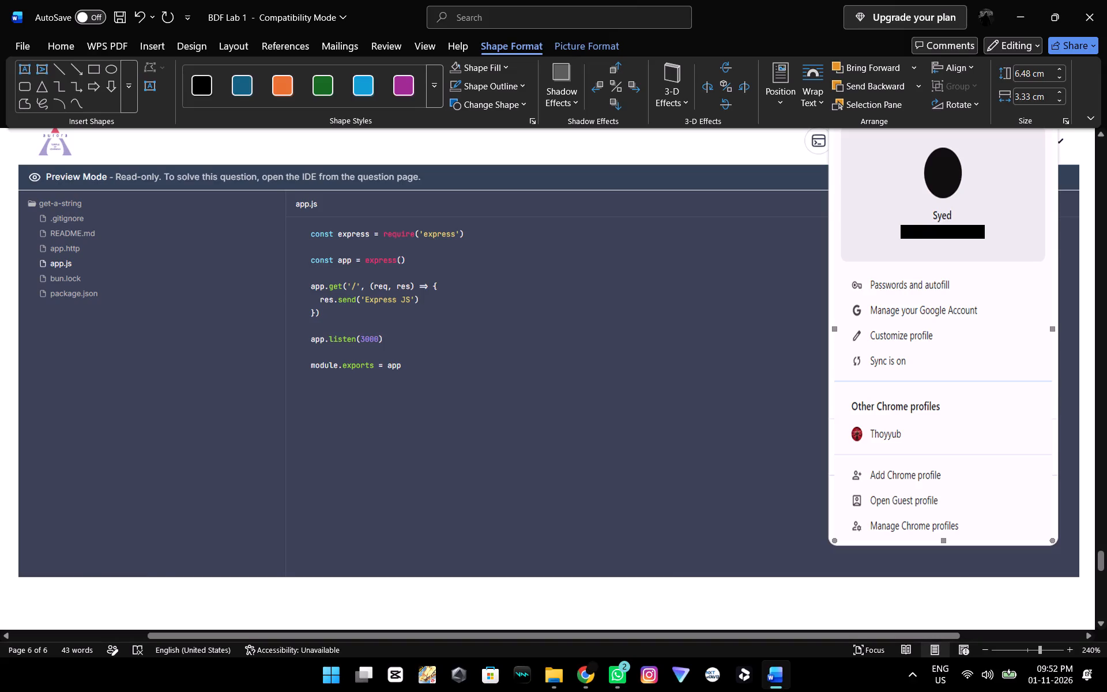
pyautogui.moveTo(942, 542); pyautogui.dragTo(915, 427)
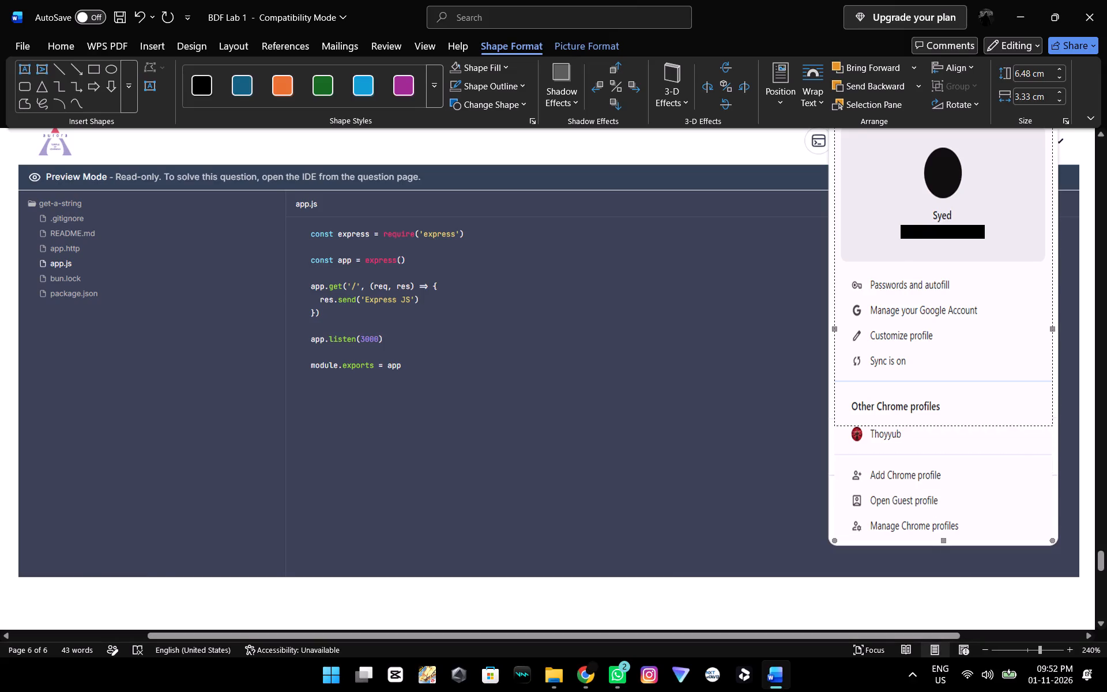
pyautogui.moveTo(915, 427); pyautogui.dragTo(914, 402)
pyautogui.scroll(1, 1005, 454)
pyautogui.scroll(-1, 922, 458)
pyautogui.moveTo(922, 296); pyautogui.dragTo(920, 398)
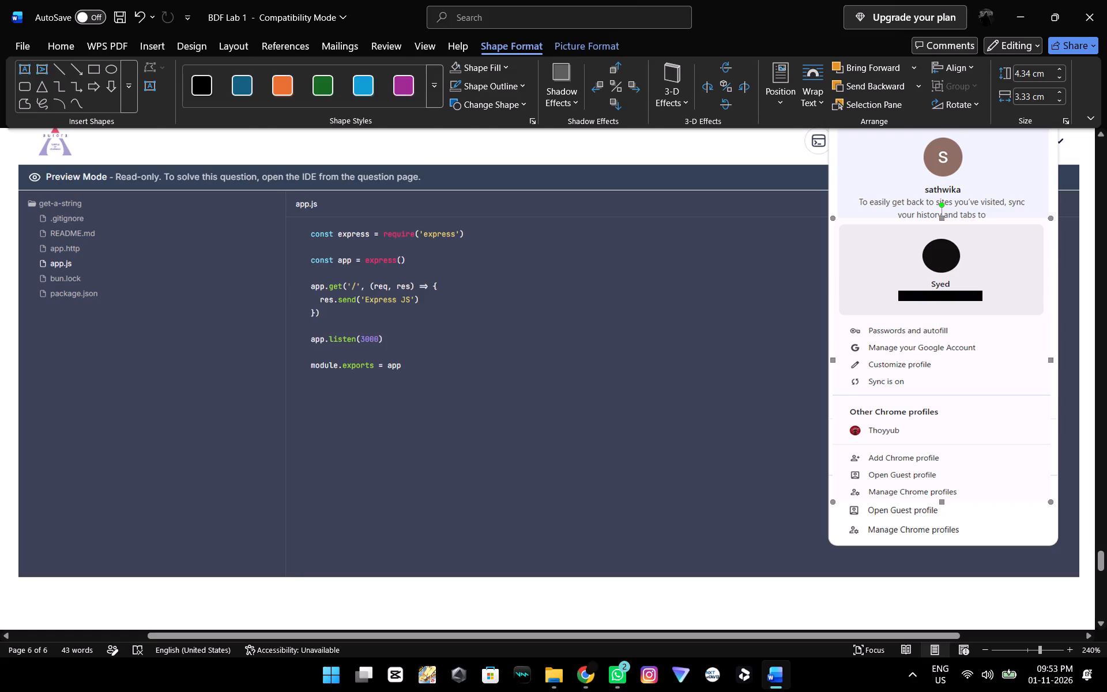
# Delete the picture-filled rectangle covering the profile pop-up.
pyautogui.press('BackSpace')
# Switch to the Chrome window with the Appearance settings.
pyautogui.hotkey('alt', 'Tab')
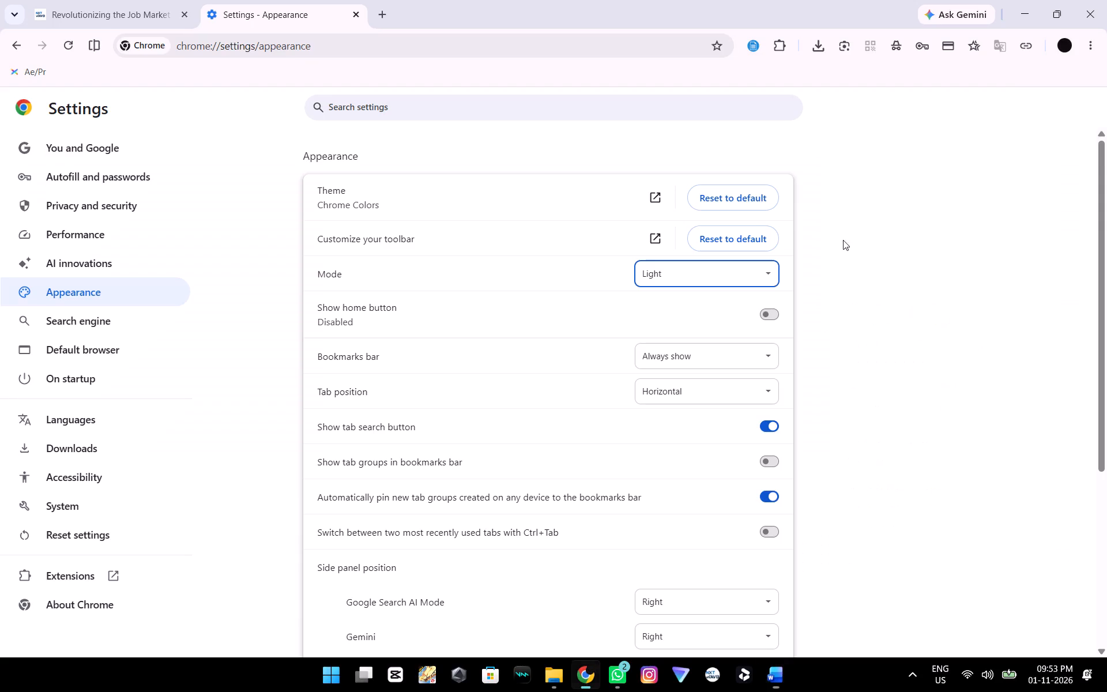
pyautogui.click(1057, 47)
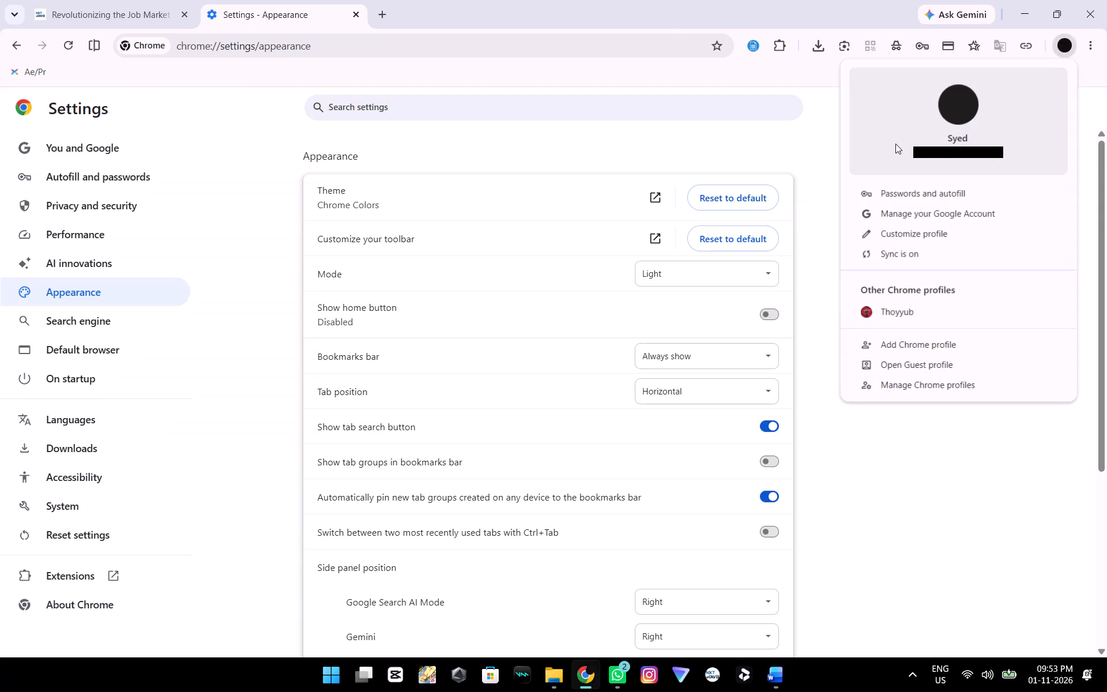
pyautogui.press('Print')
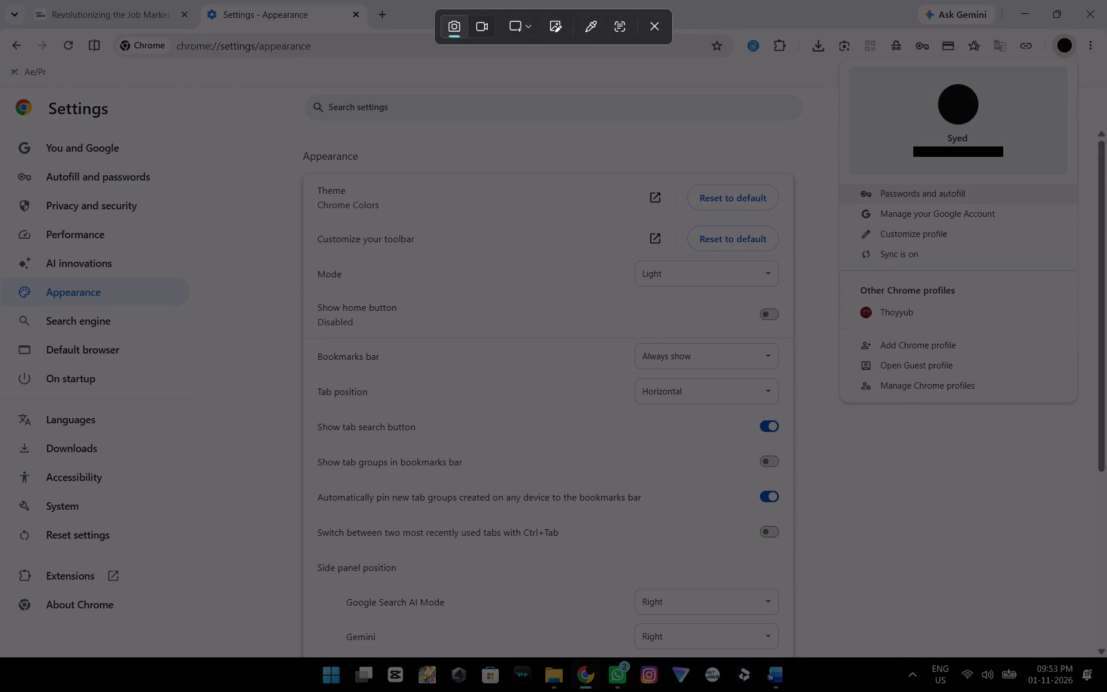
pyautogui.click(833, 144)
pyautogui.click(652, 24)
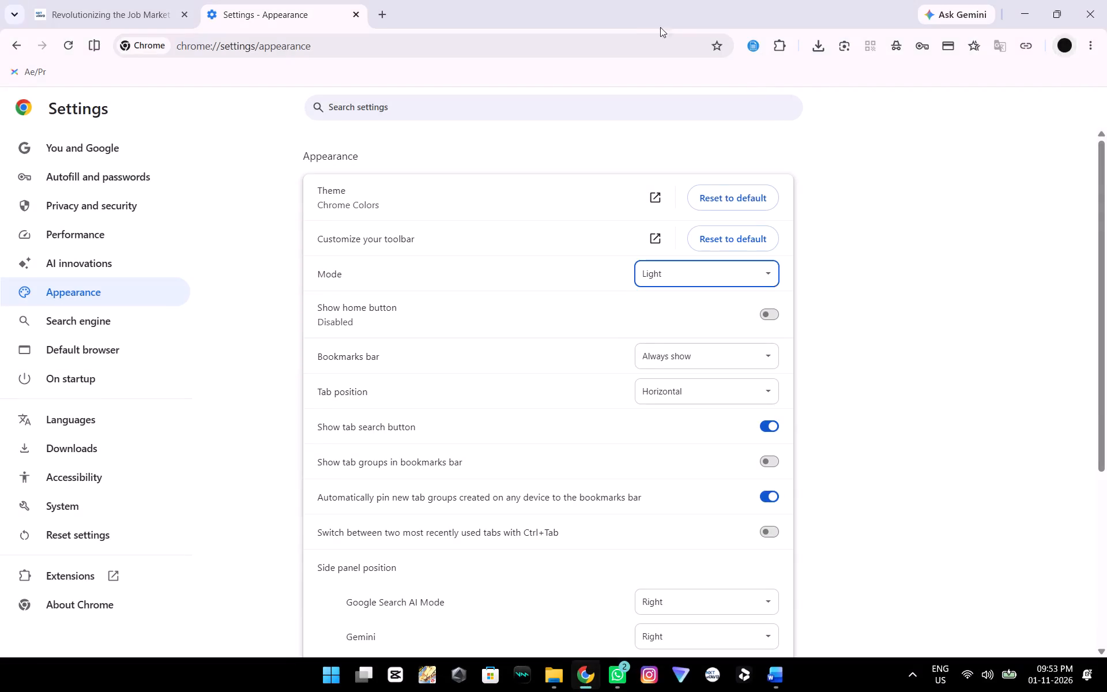
pyautogui.click(1061, 46)
pyautogui.press('Print')
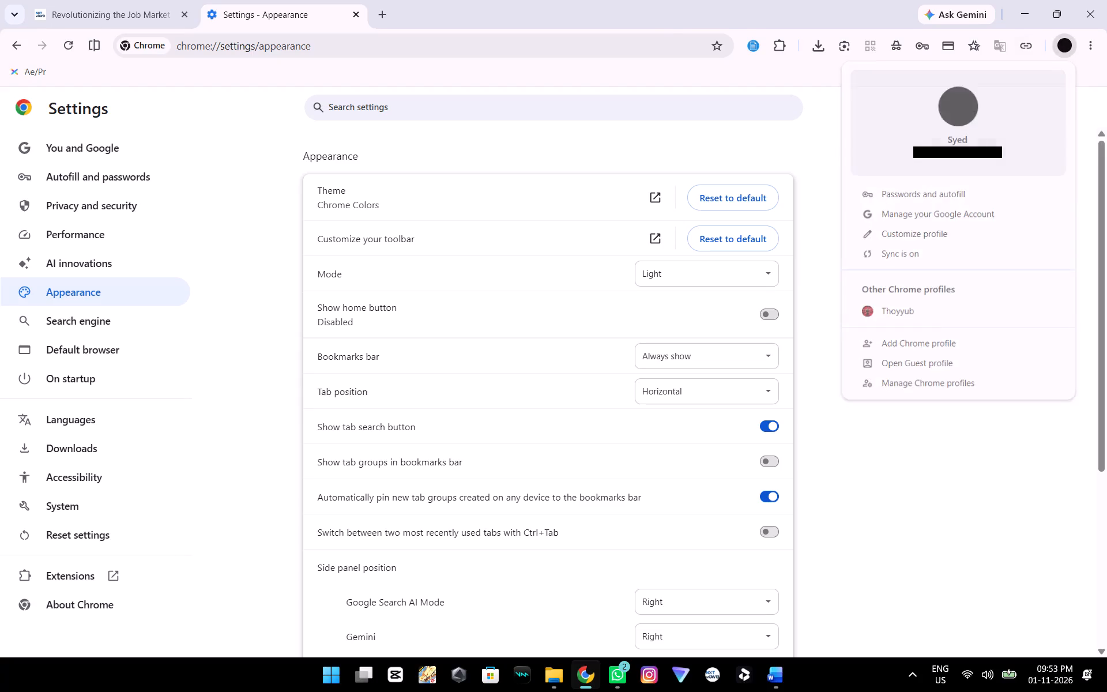
pyautogui.moveTo(844, 175); pyautogui.dragTo(1056, 362)
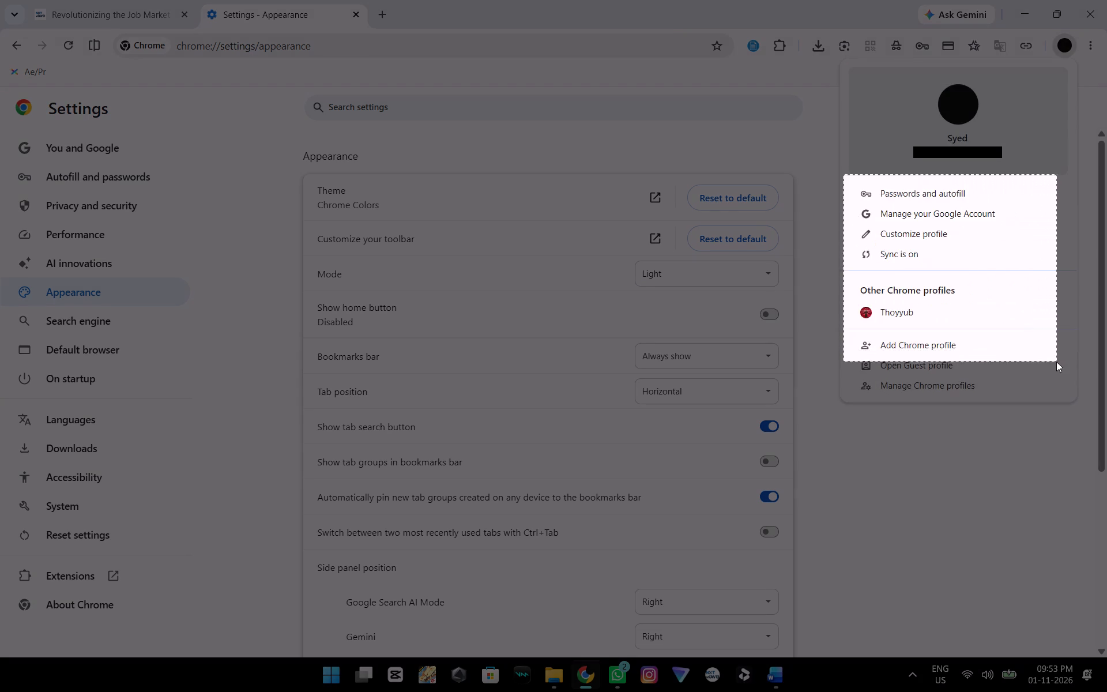
pyautogui.moveTo(1056, 362); pyautogui.dragTo(1071, 394)
# Reopen the profile pop-up and capture only its top card with the avatar and account name.
pyautogui.click(1061, 50)
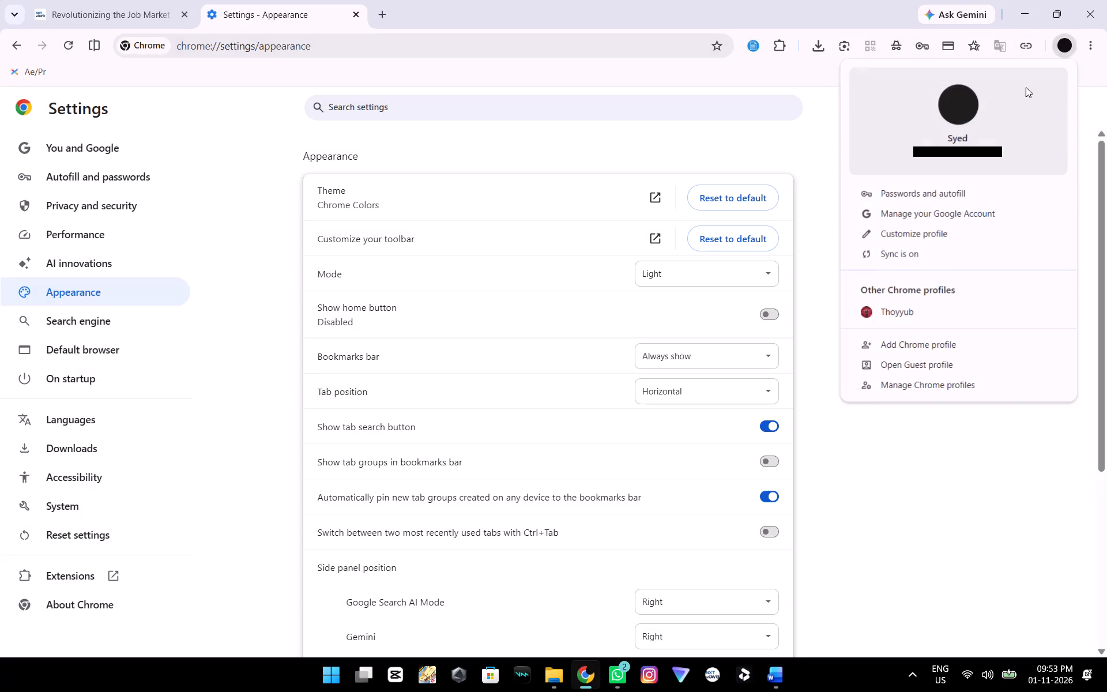
pyautogui.press('Print')
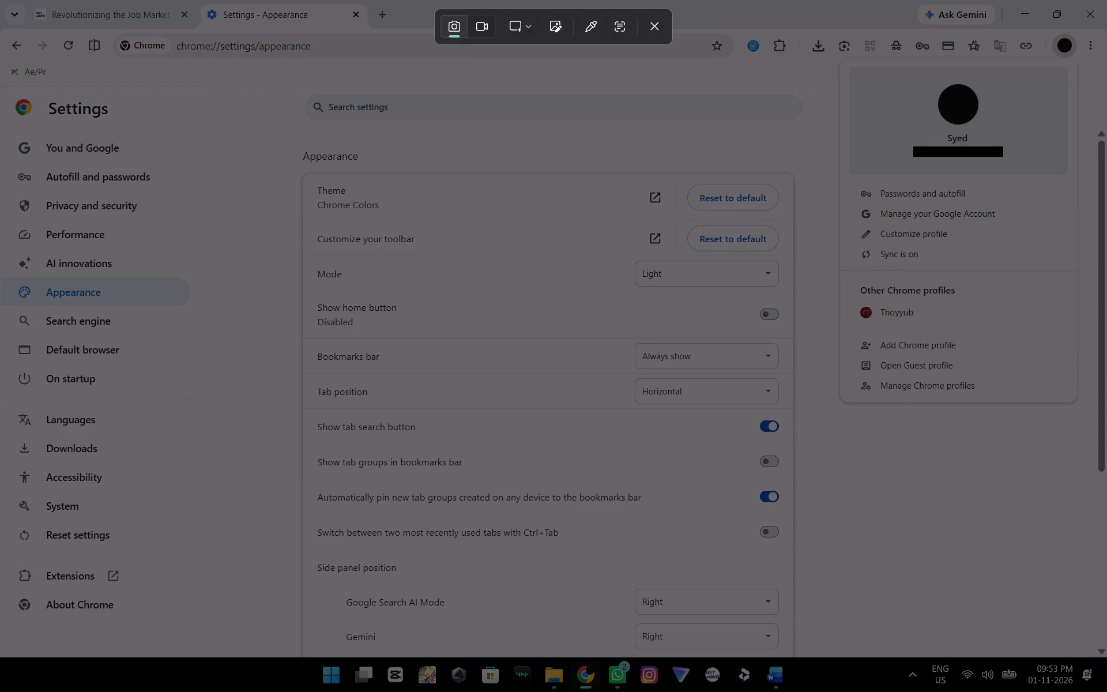
pyautogui.moveTo(853, 69); pyautogui.dragTo(1026, 168)
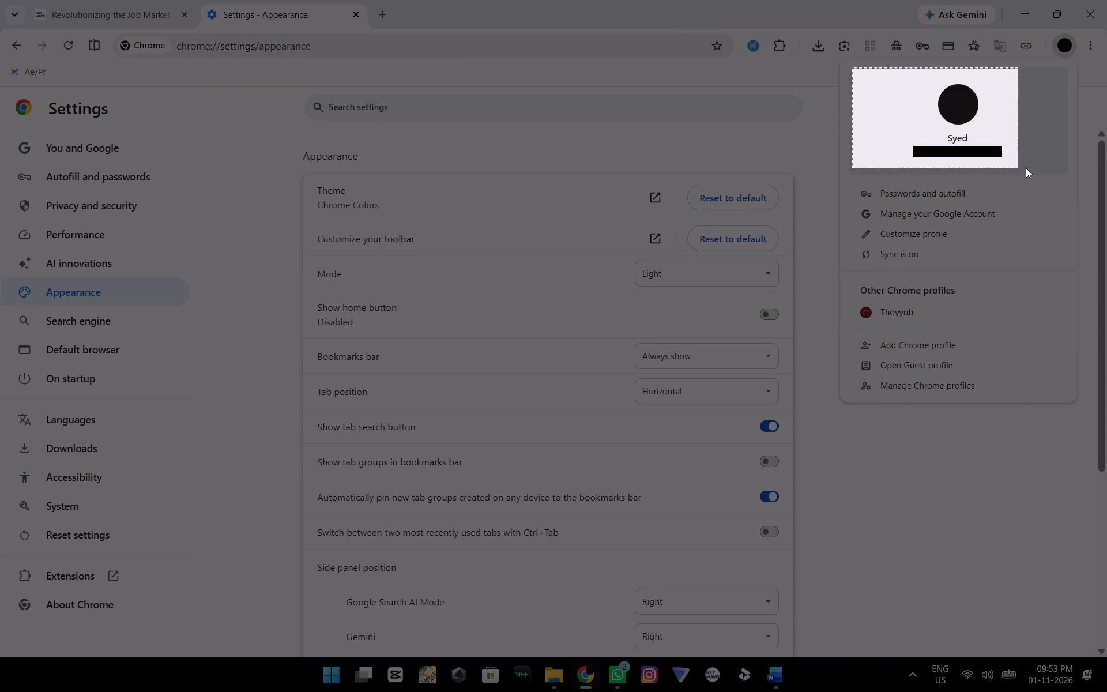
pyautogui.moveTo(1026, 168); pyautogui.dragTo(1057, 167)
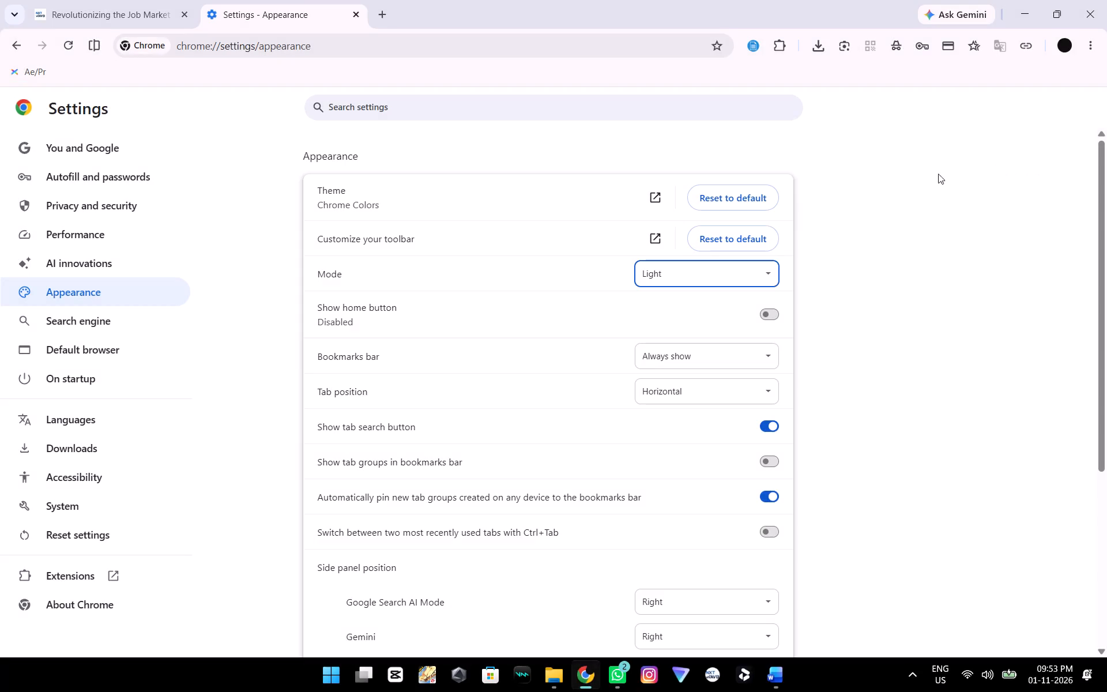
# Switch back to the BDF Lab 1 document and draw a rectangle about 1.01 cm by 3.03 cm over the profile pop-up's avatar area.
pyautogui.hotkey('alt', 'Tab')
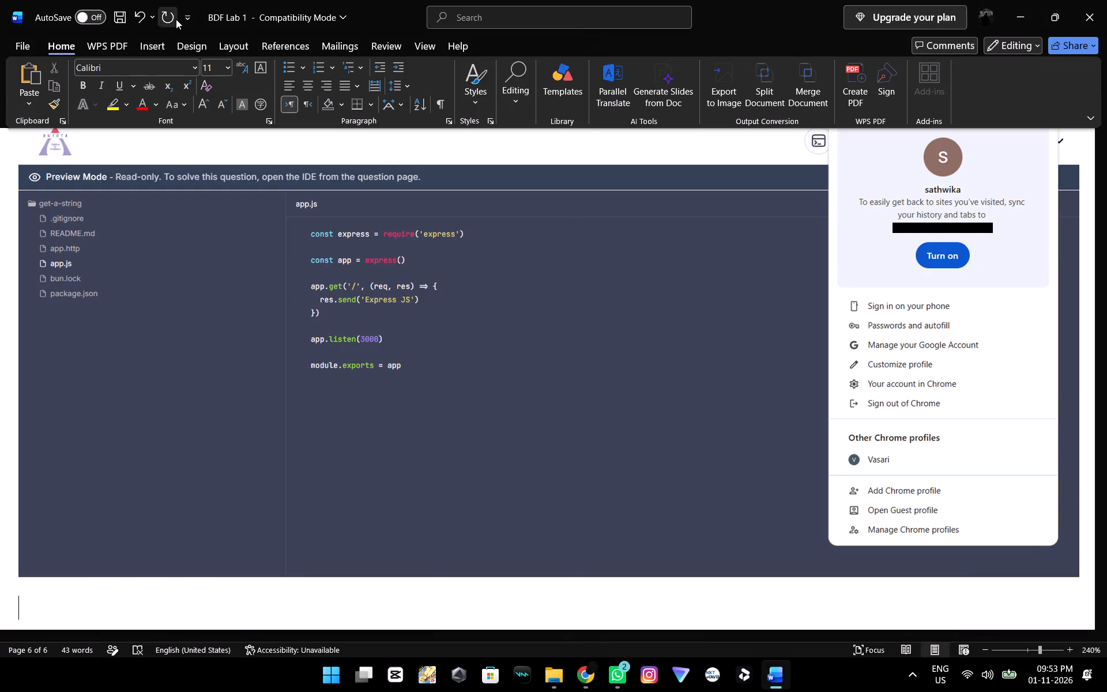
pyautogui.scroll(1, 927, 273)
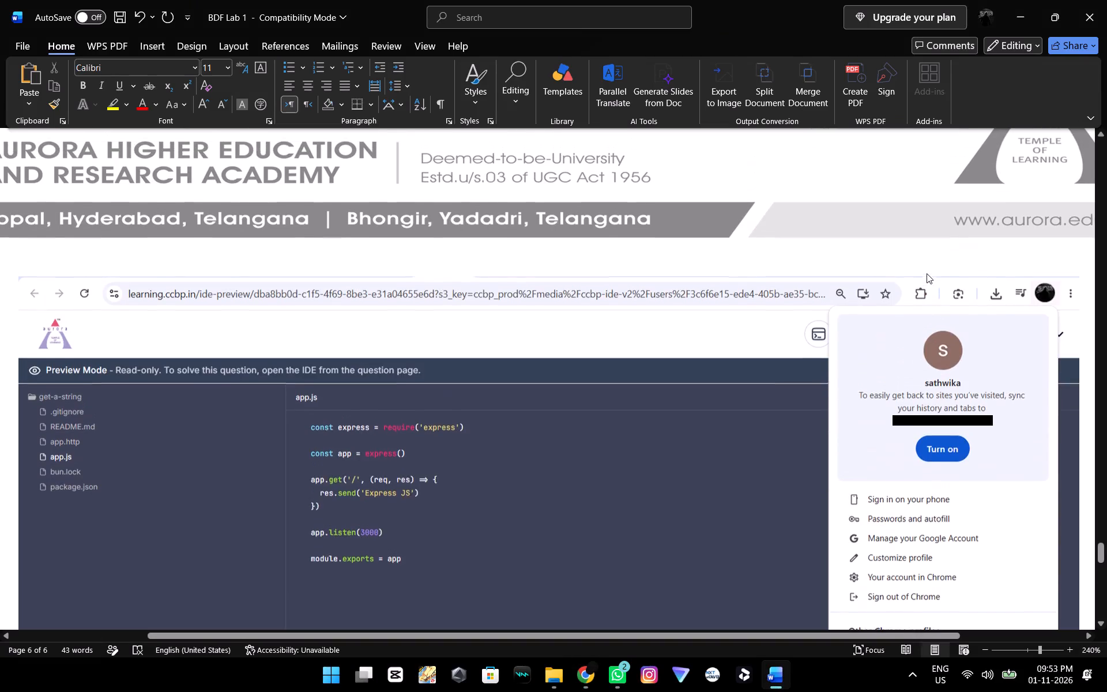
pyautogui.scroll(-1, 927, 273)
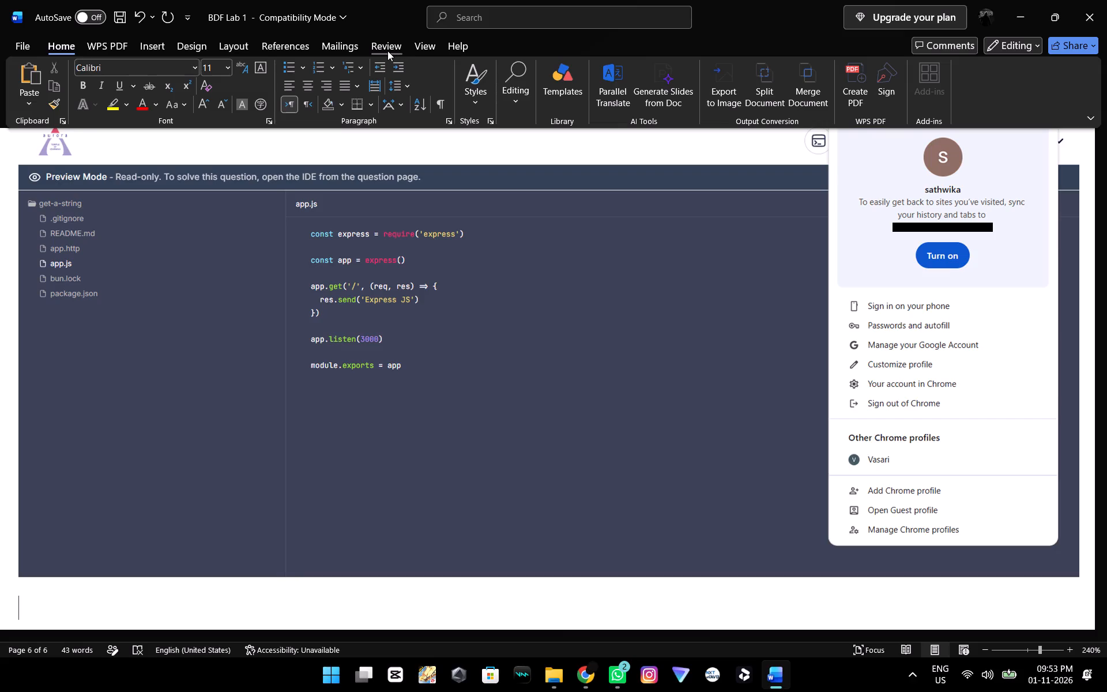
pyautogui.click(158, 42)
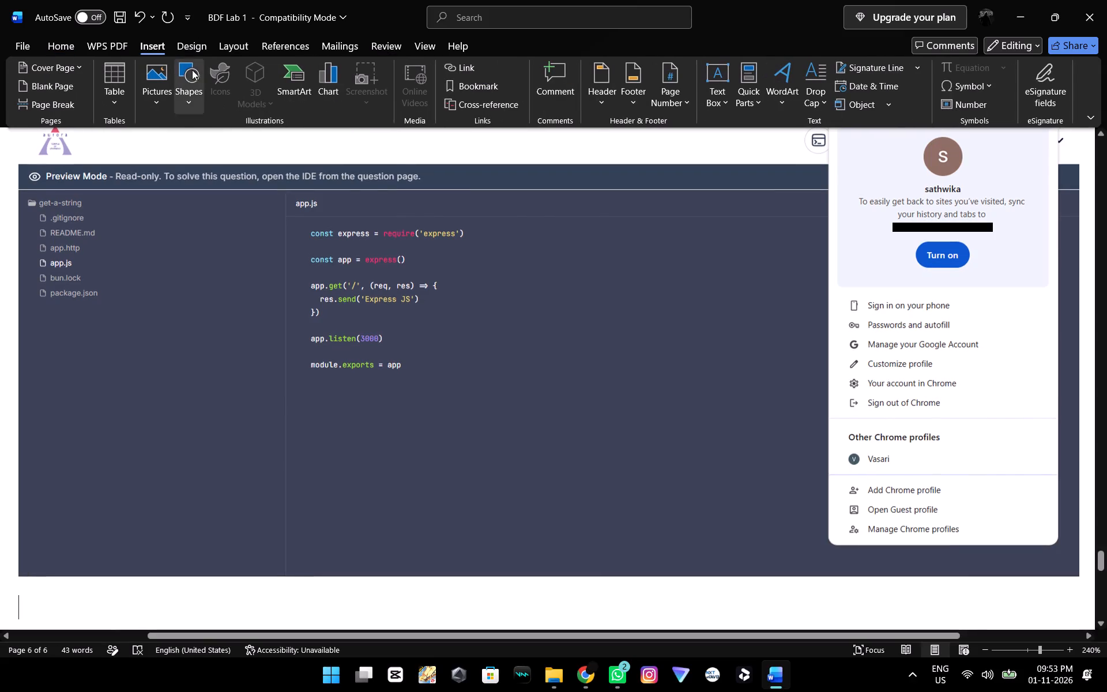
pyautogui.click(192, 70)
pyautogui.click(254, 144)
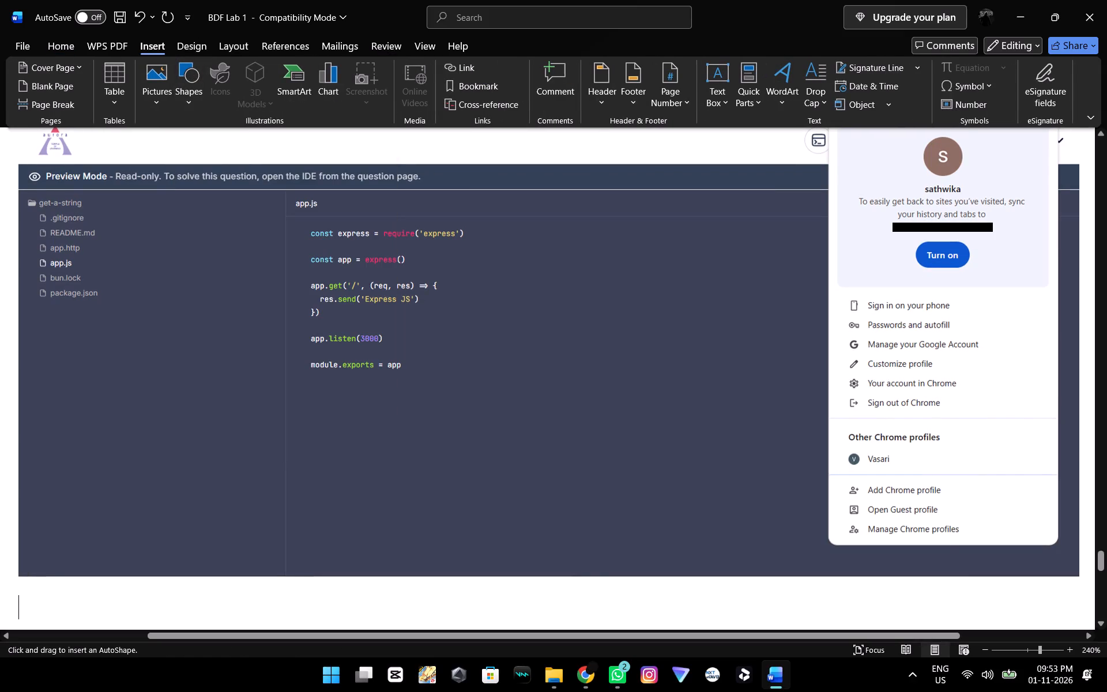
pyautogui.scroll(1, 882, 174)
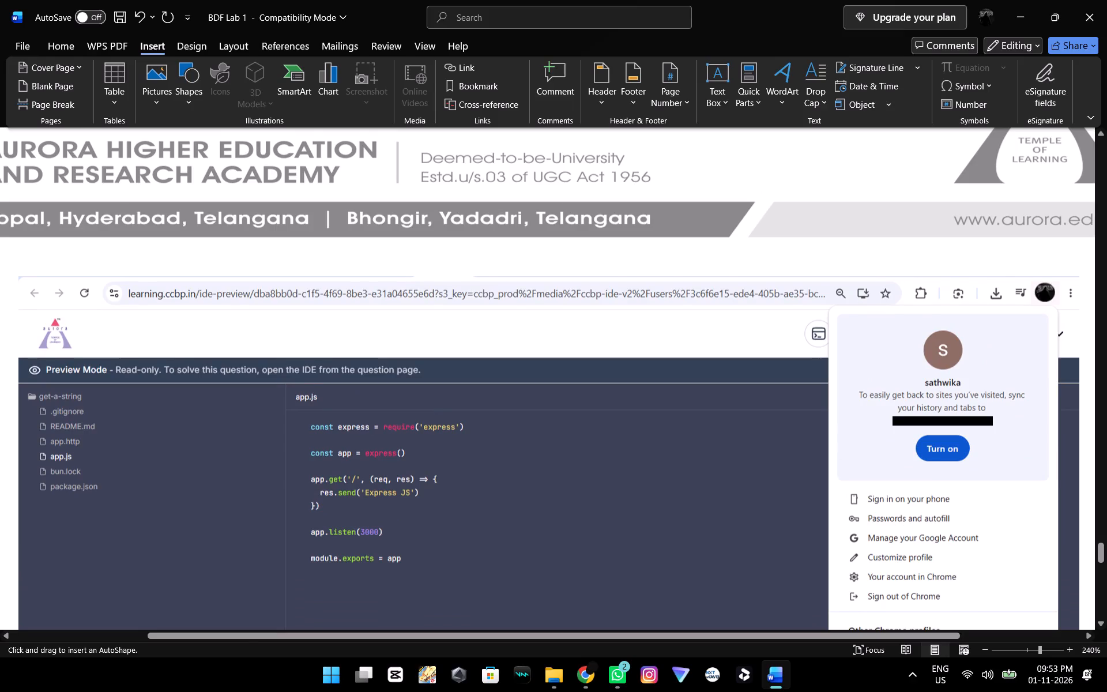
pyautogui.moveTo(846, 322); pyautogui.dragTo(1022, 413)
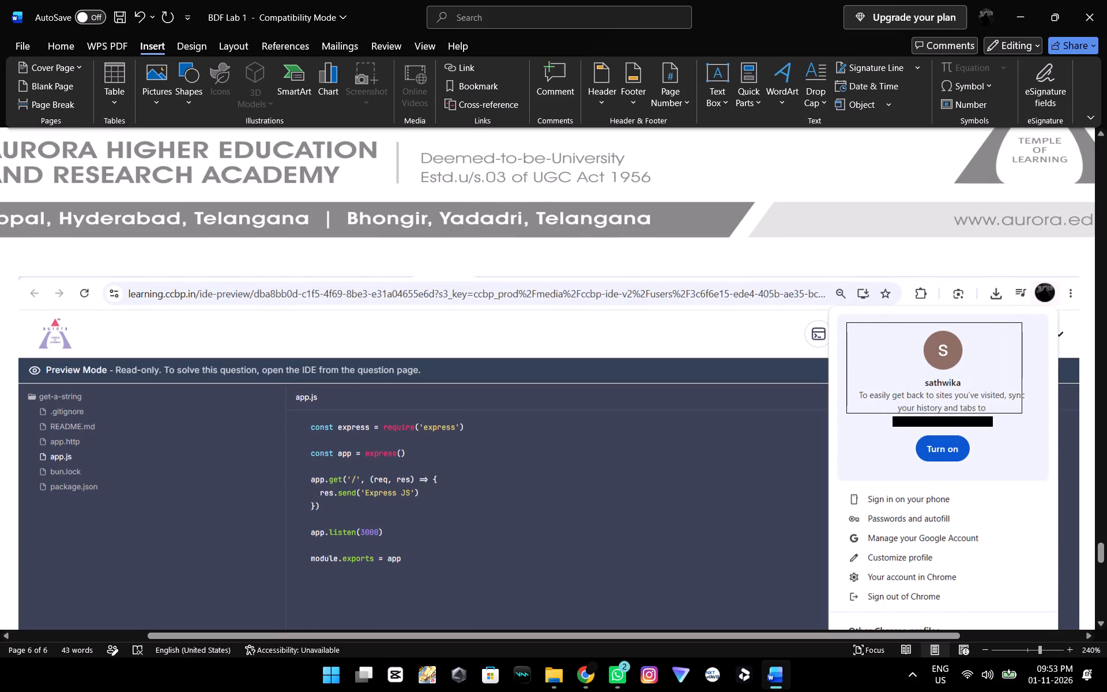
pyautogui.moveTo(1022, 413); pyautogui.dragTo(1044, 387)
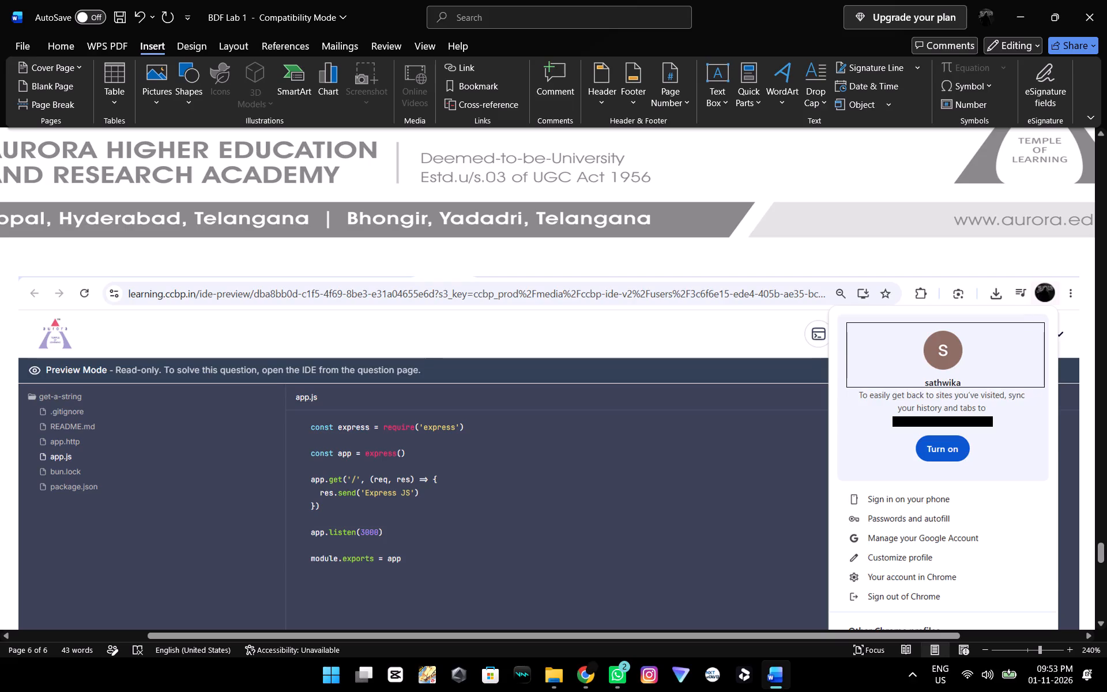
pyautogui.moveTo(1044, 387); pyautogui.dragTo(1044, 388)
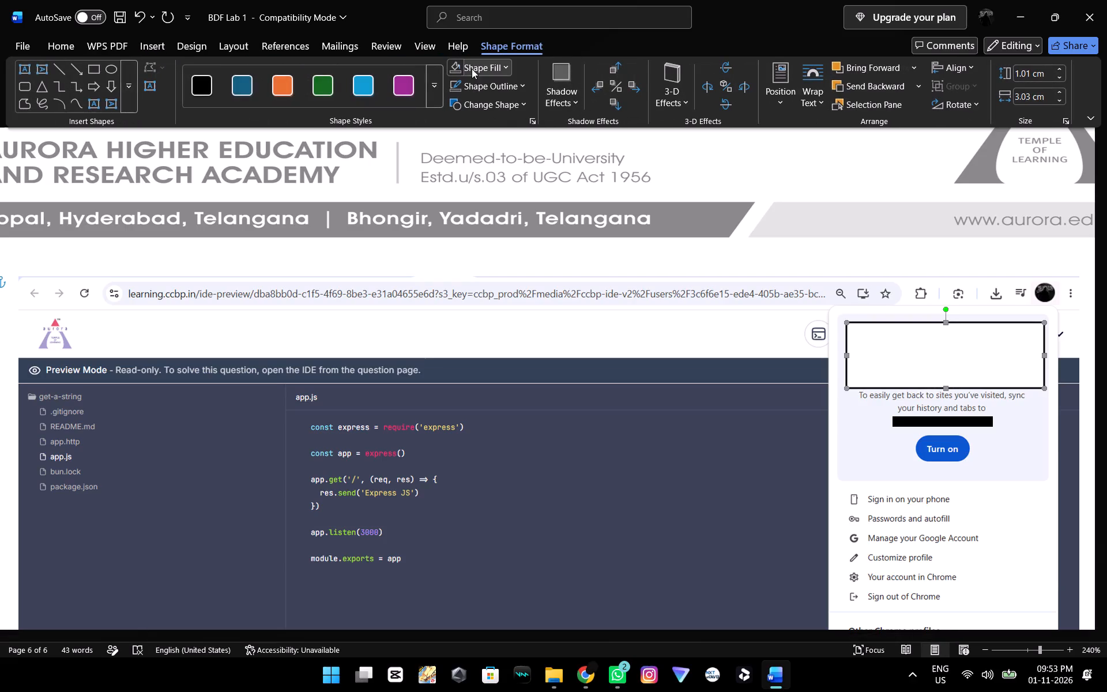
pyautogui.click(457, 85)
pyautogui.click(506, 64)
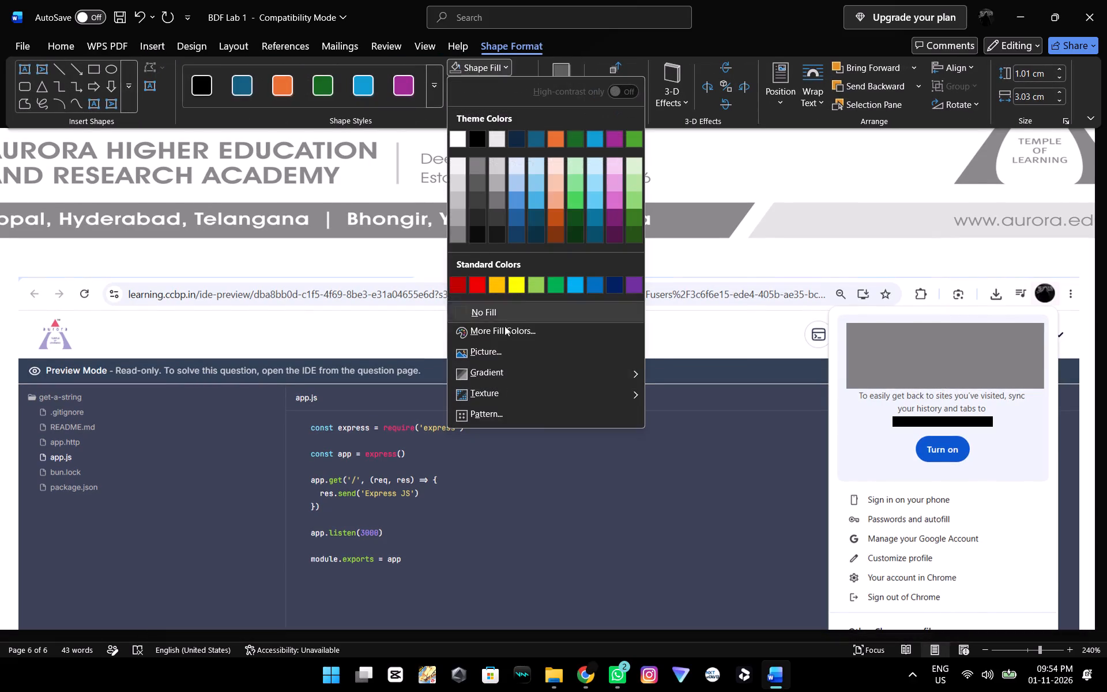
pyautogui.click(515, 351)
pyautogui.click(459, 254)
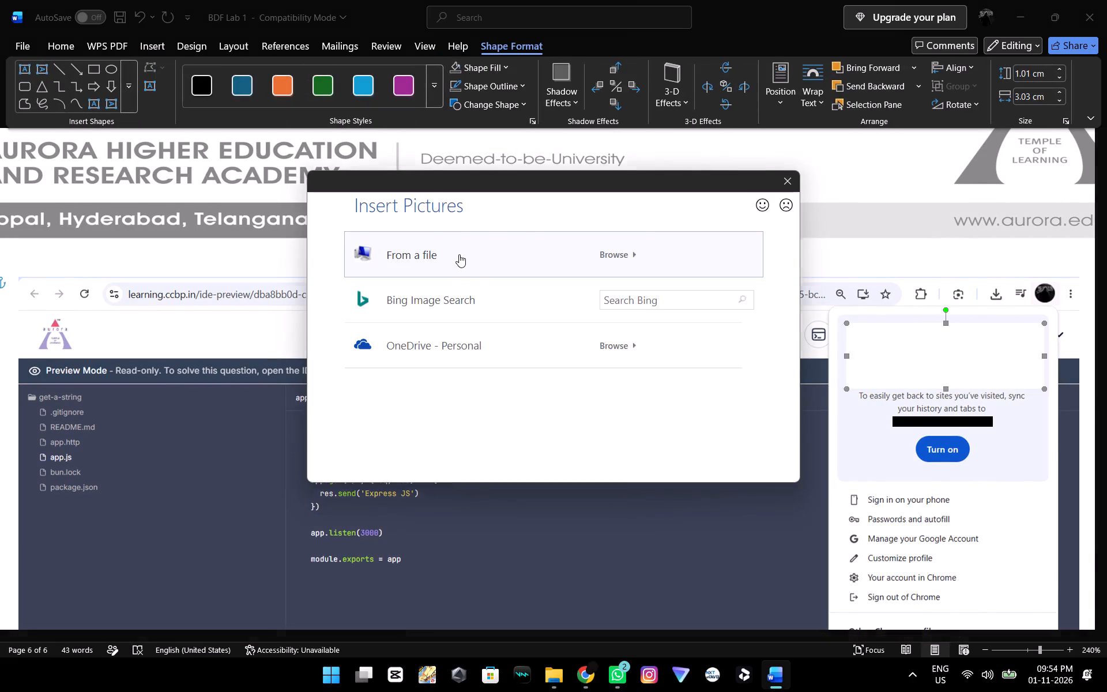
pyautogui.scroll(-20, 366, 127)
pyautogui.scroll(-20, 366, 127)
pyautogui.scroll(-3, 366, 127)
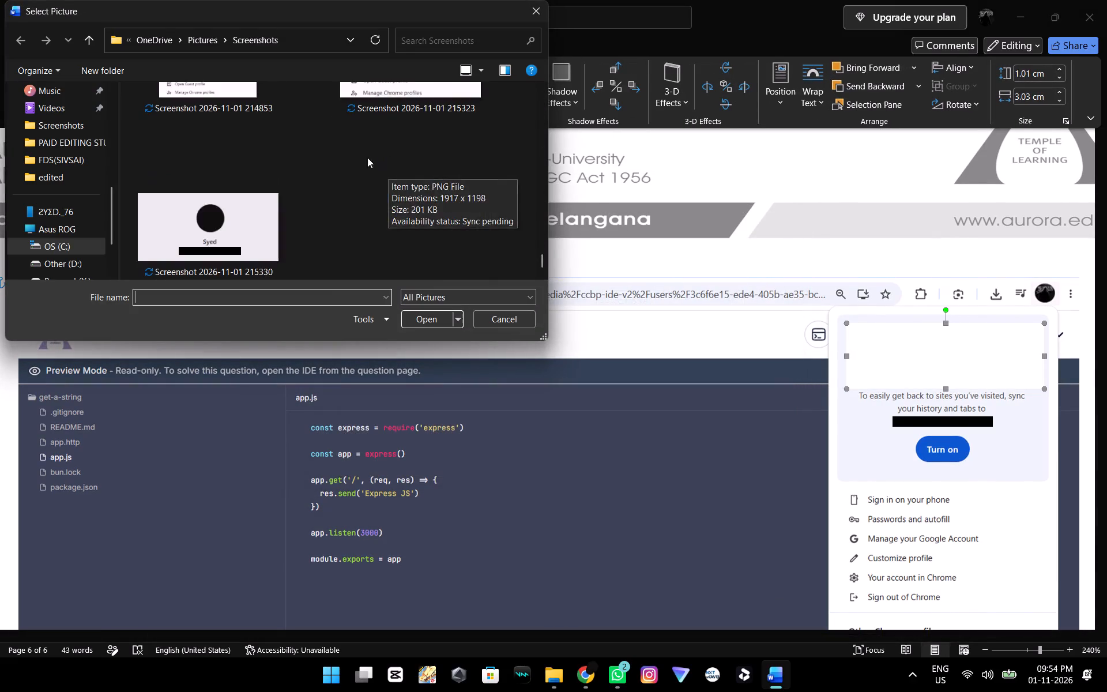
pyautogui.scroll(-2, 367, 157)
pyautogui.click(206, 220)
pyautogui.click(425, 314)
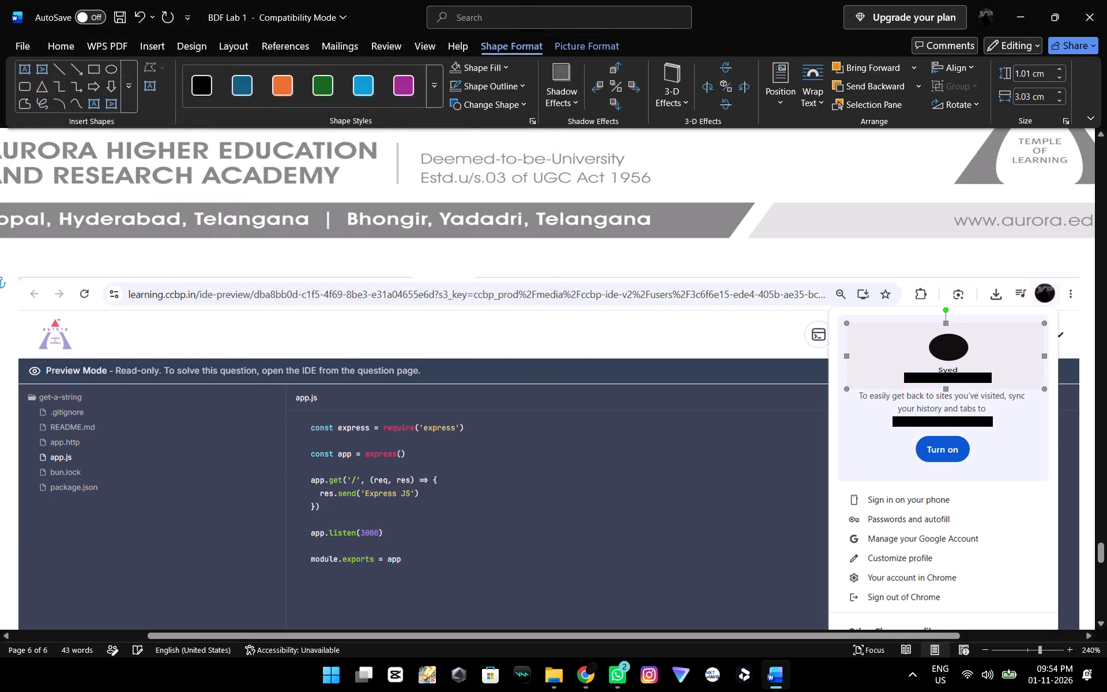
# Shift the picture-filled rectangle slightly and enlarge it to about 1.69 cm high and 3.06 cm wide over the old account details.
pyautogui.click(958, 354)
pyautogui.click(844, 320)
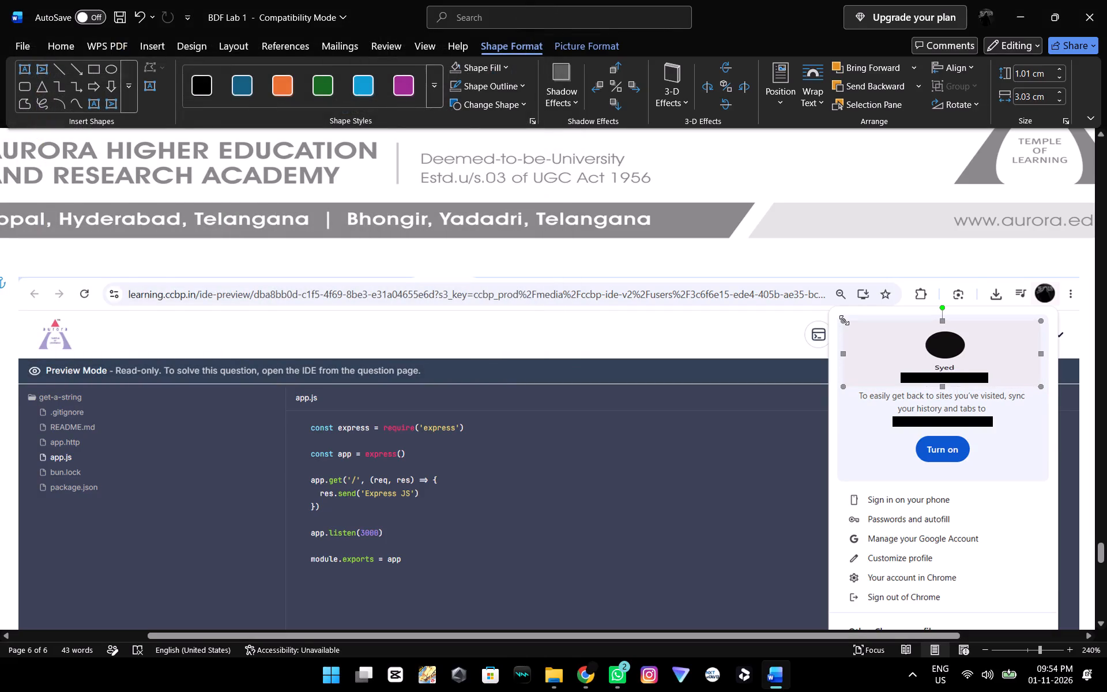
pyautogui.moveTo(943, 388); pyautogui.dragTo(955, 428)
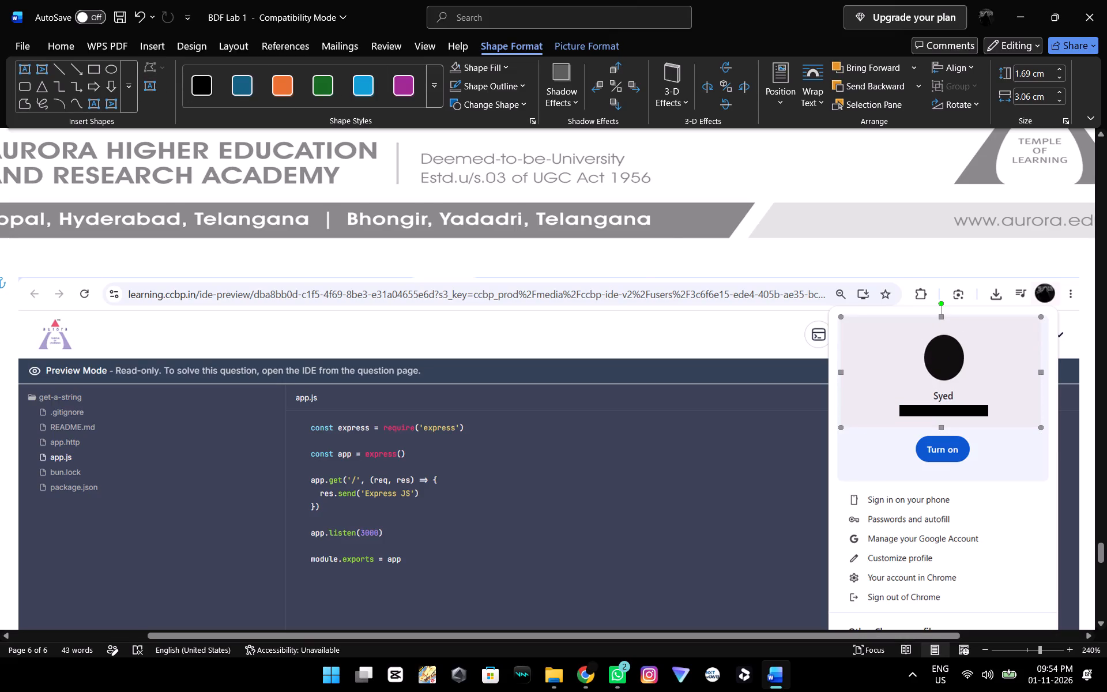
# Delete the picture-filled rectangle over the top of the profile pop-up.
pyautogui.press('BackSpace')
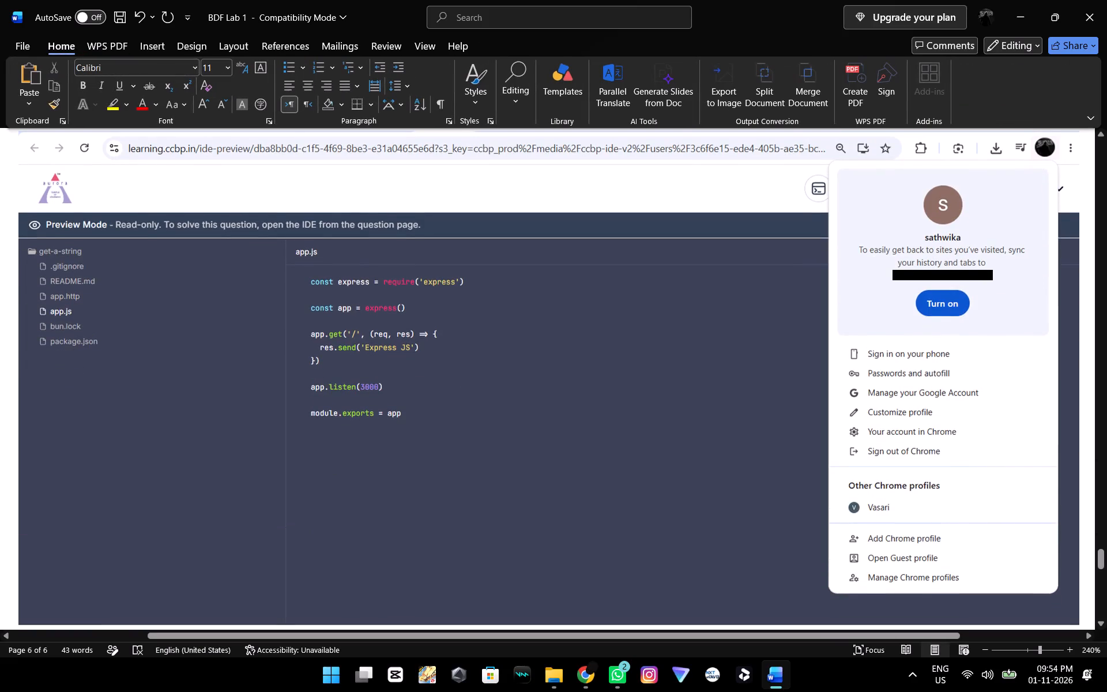
# Copy the old app.js preview screenshot on page 6 of the report.
pyautogui.click(607, 313)
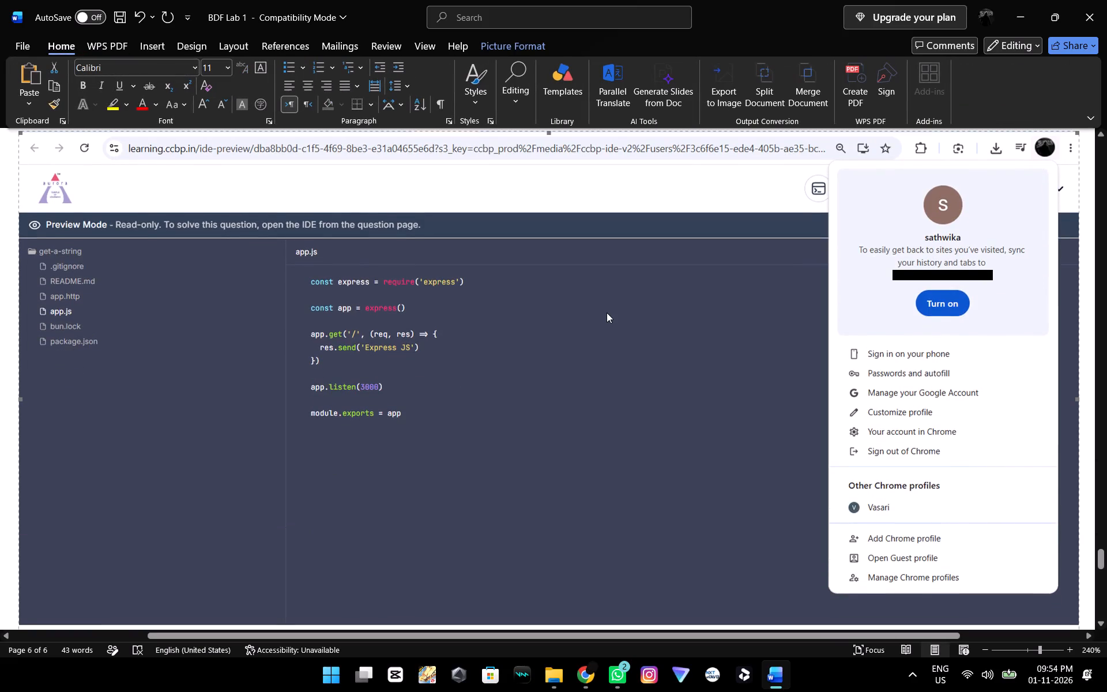
pyautogui.hotkey('ctrl', 'c')
pyautogui.click(1045, 149)
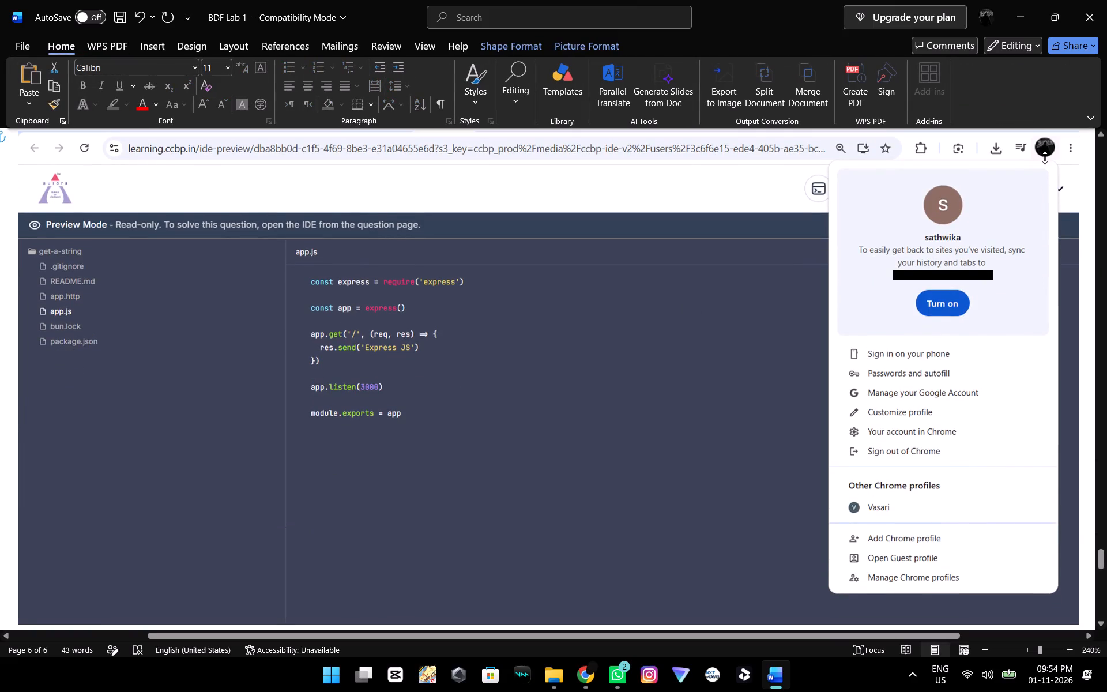
pyautogui.scroll(2, 996, 242)
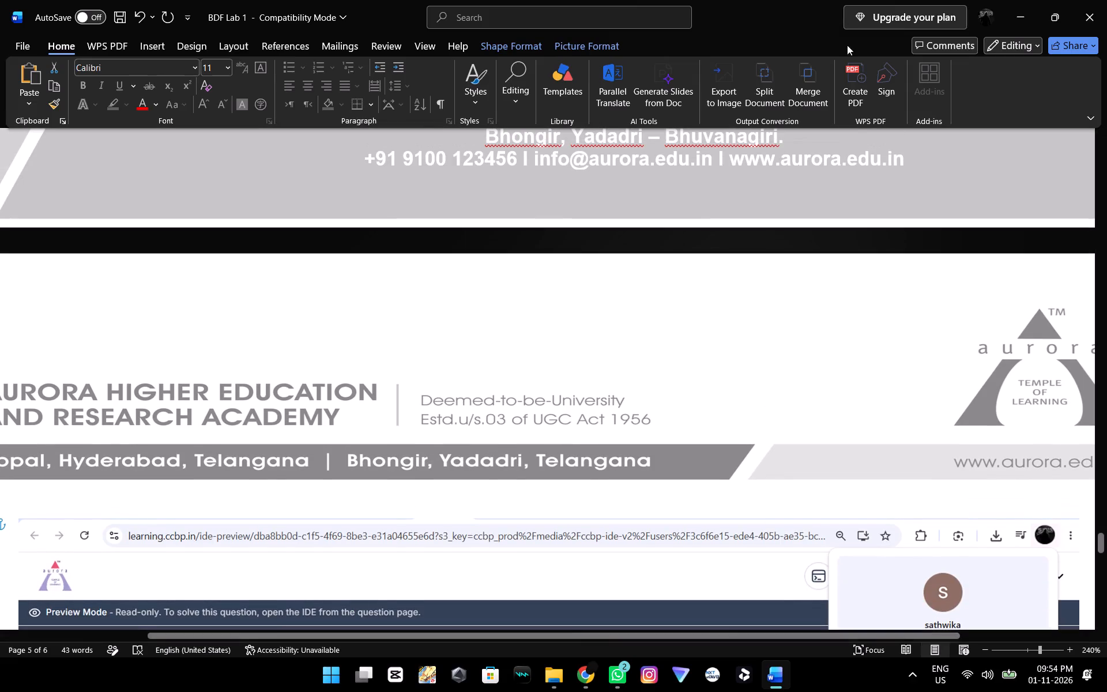
# Switch to Chrome, set the appearance mode to Dark and close the settings page.
pyautogui.hotkey('alt', 'Tab')
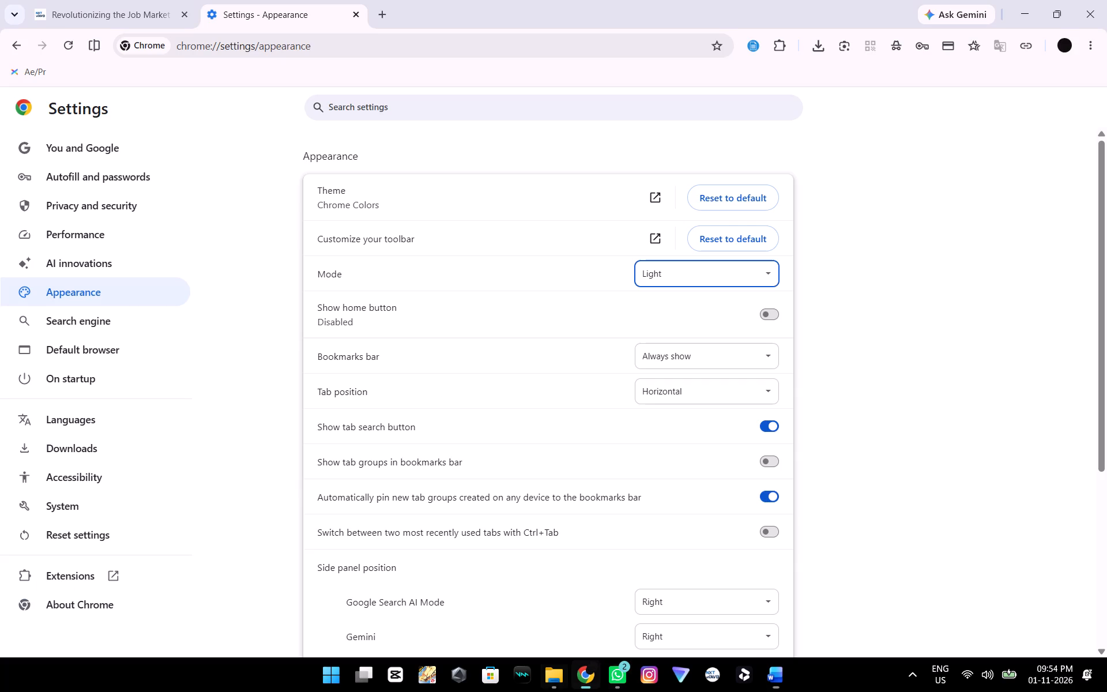
pyautogui.click(708, 266)
pyautogui.click(698, 316)
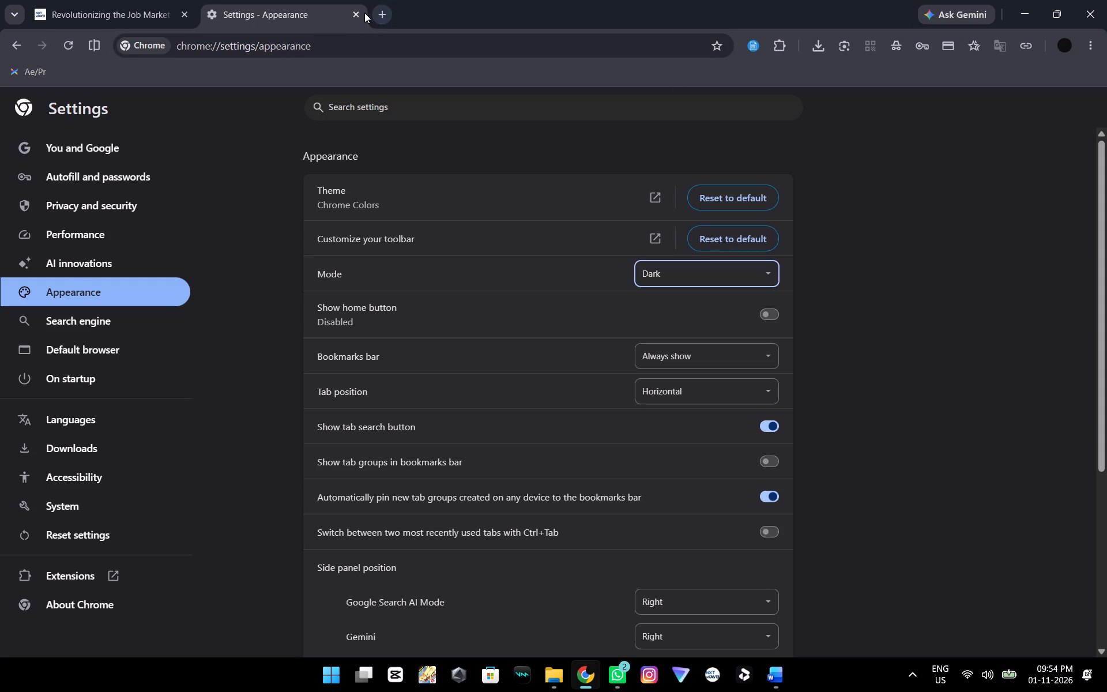
pyautogui.click(356, 13)
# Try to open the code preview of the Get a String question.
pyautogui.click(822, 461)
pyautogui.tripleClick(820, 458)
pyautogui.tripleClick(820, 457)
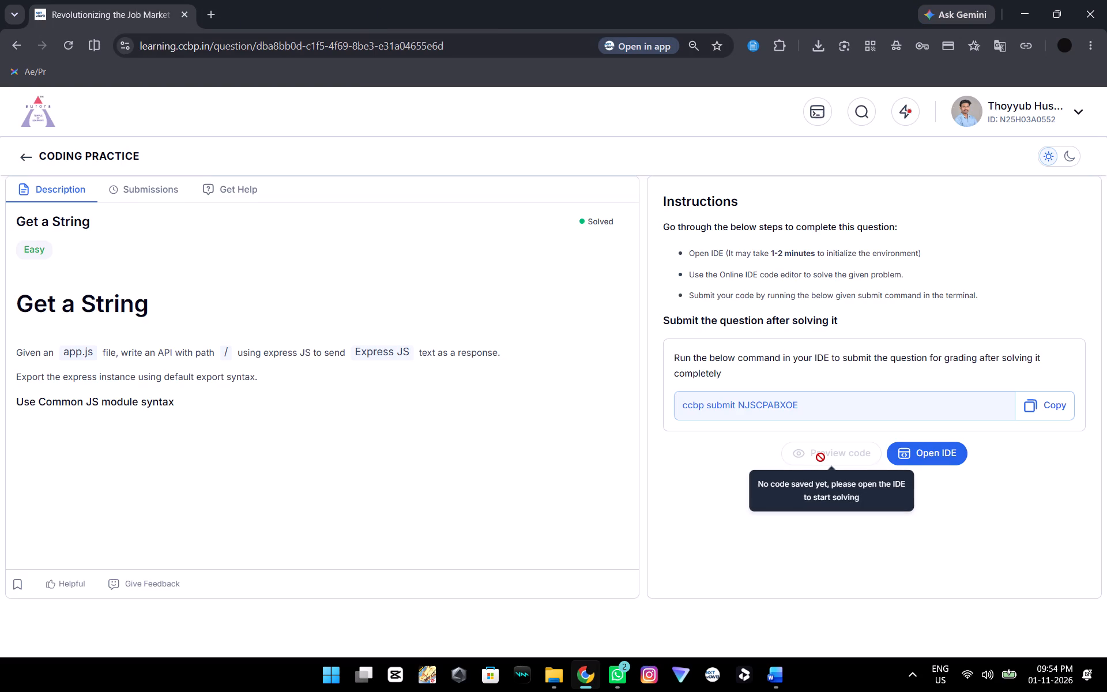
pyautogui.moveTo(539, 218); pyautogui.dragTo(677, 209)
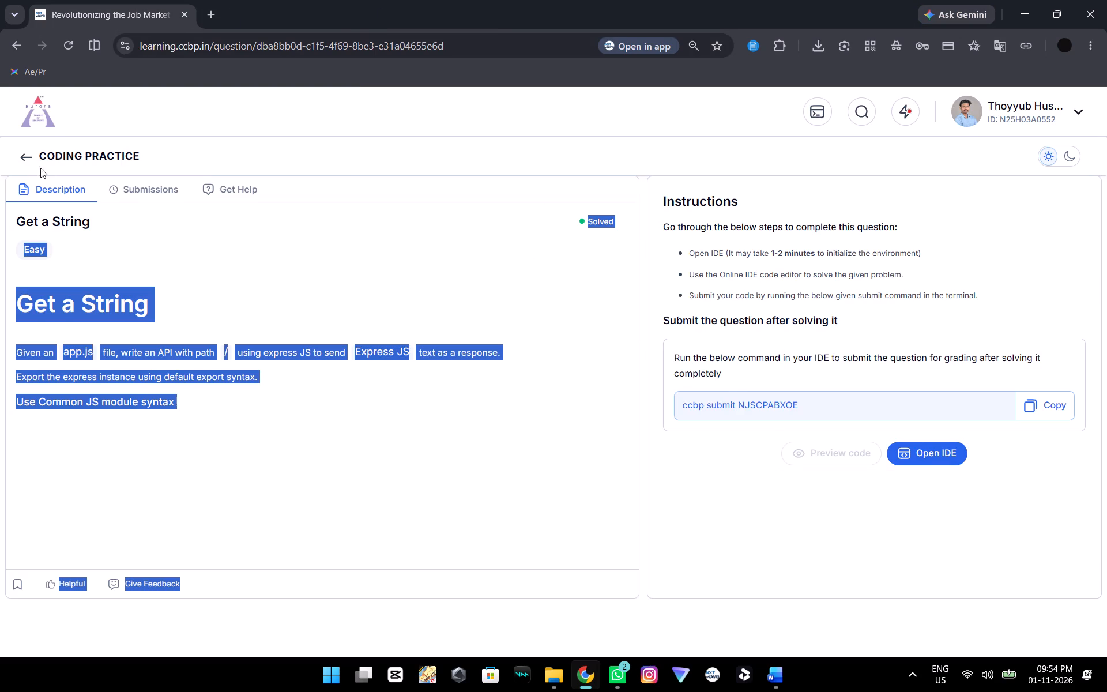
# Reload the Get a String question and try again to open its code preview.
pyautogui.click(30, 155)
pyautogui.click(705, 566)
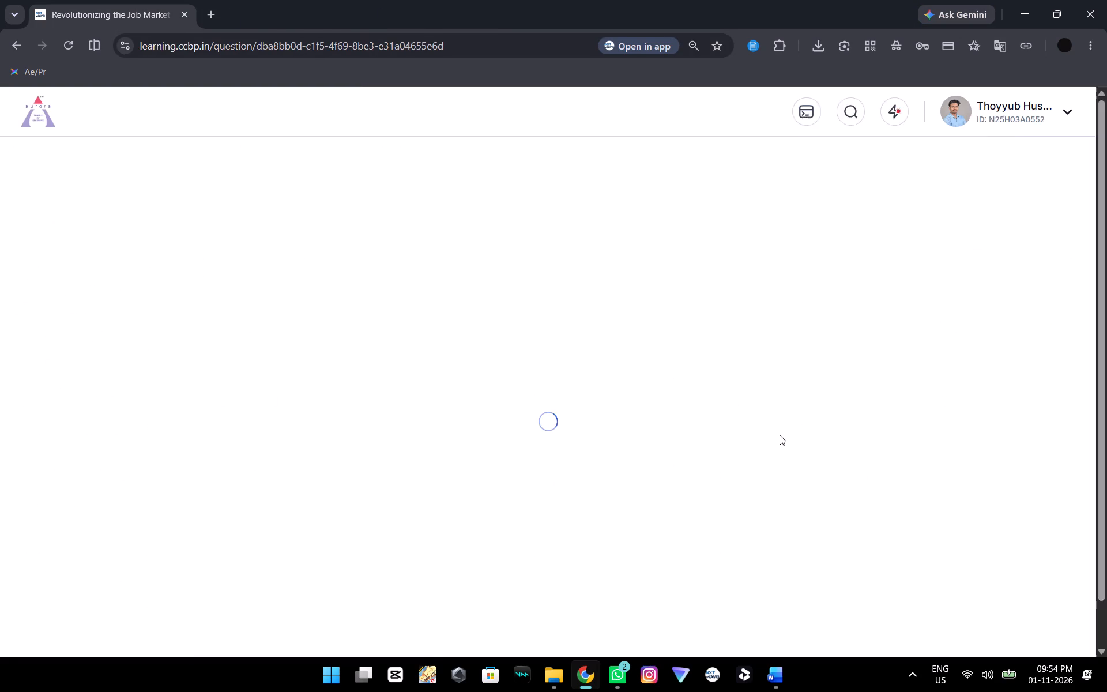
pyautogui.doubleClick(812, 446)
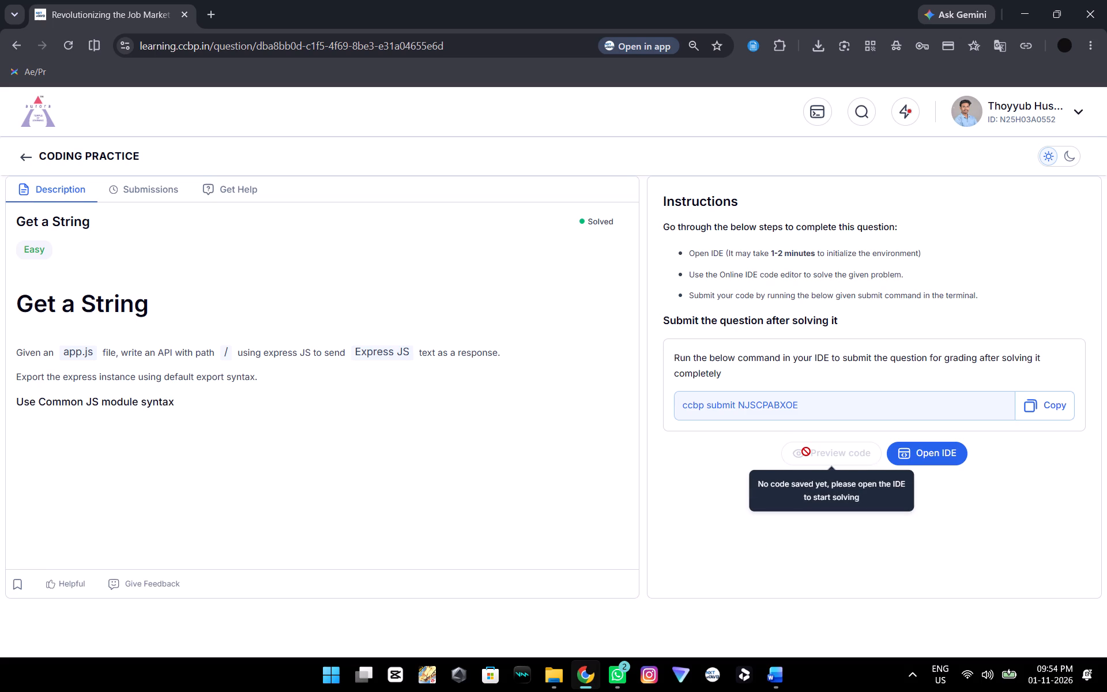
# Switch to Word and draw a rectangle about 3.77 cm high and 3.24 cm wide over the profile pop-up's menu entries on page 6.
pyautogui.hotkey('alt', 'Tab')
pyautogui.scroll(-7, 747, 463)
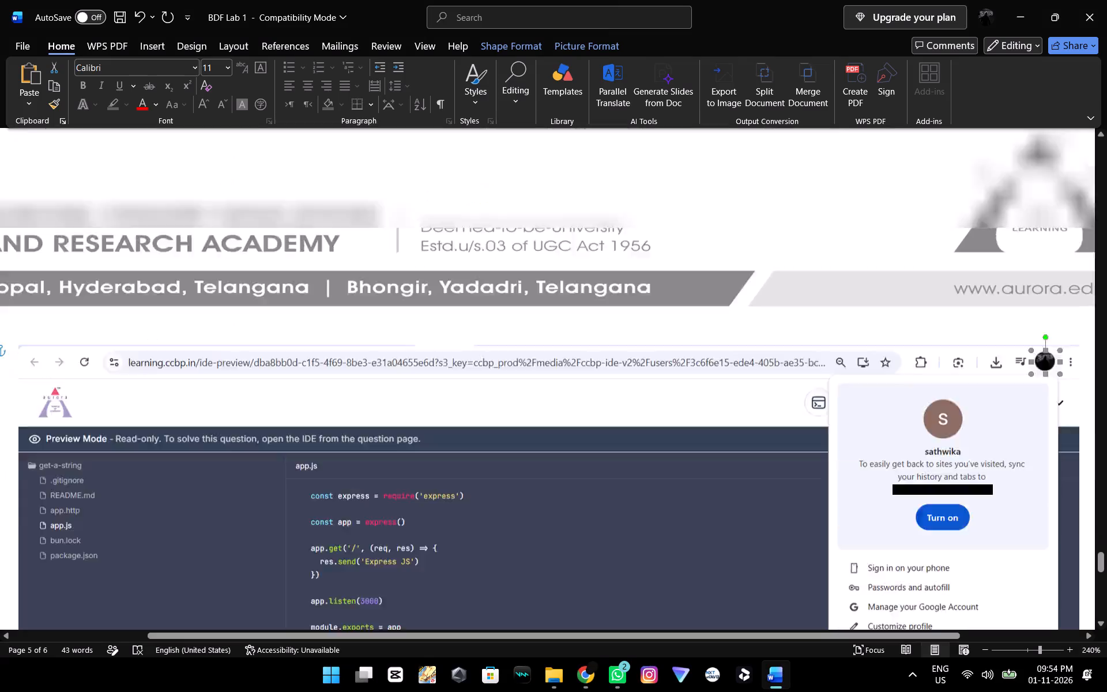
pyautogui.keyDown('ctrl'); pyautogui.scroll(-16, 724, 397); pyautogui.keyUp('ctrl')
pyautogui.scroll(2, 774, 410)
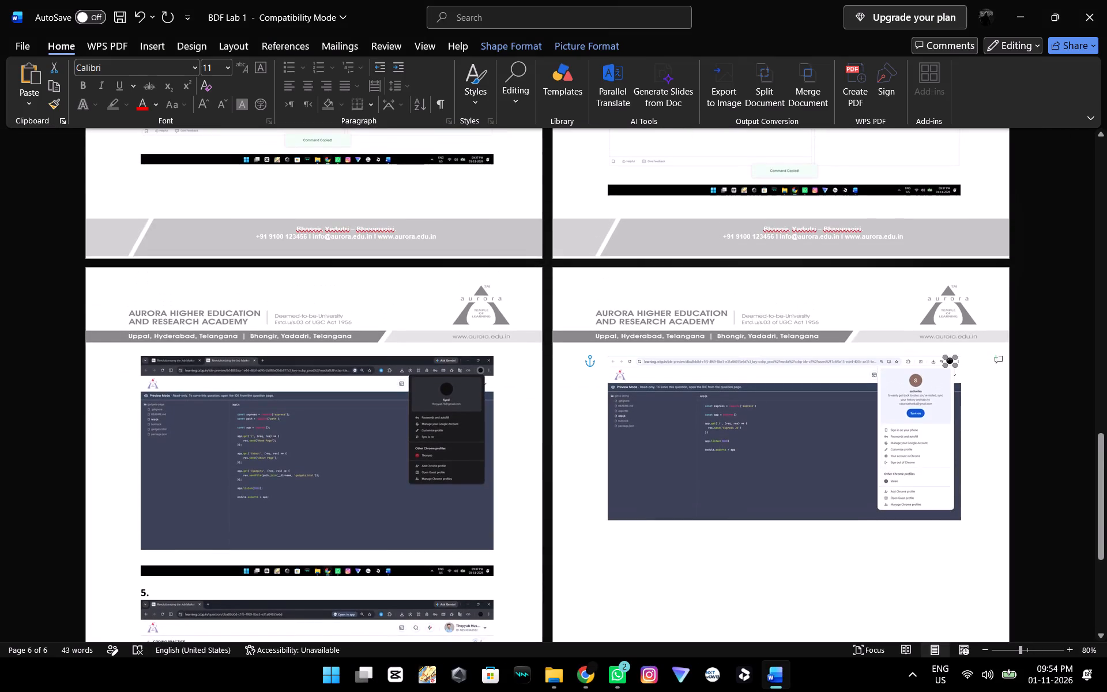
pyautogui.scroll(-1, 792, 424)
pyautogui.keyDown('ctrl'); pyautogui.scroll(9, 870, 420); pyautogui.keyUp('ctrl')
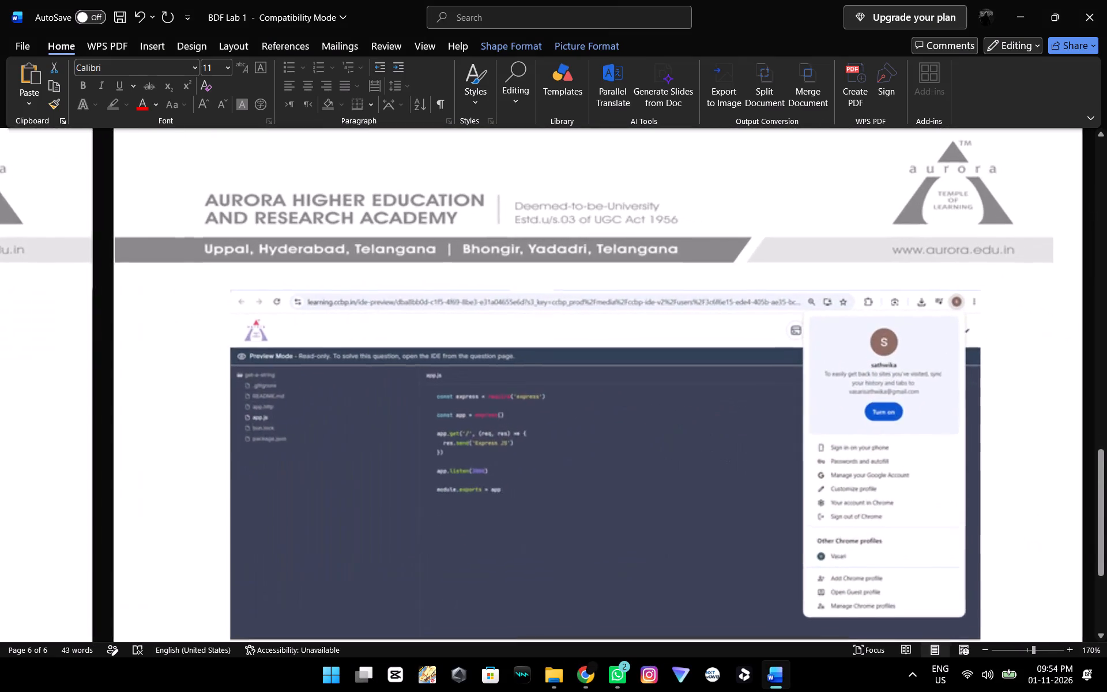
pyautogui.scroll(-1, 737, 514)
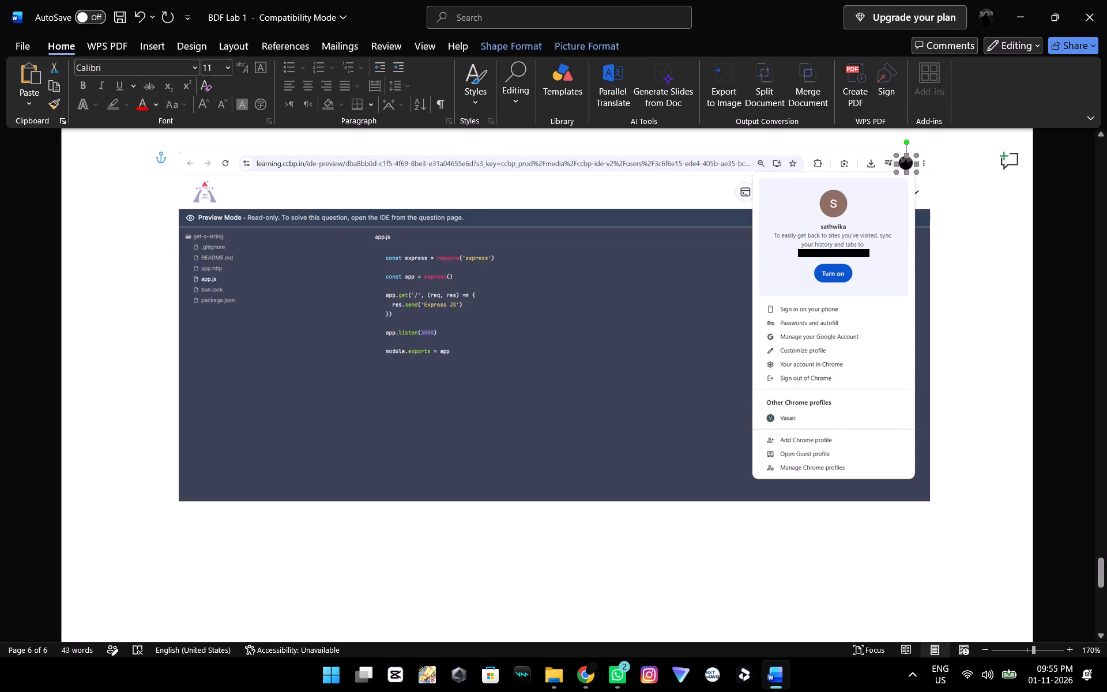
pyautogui.click(163, 47)
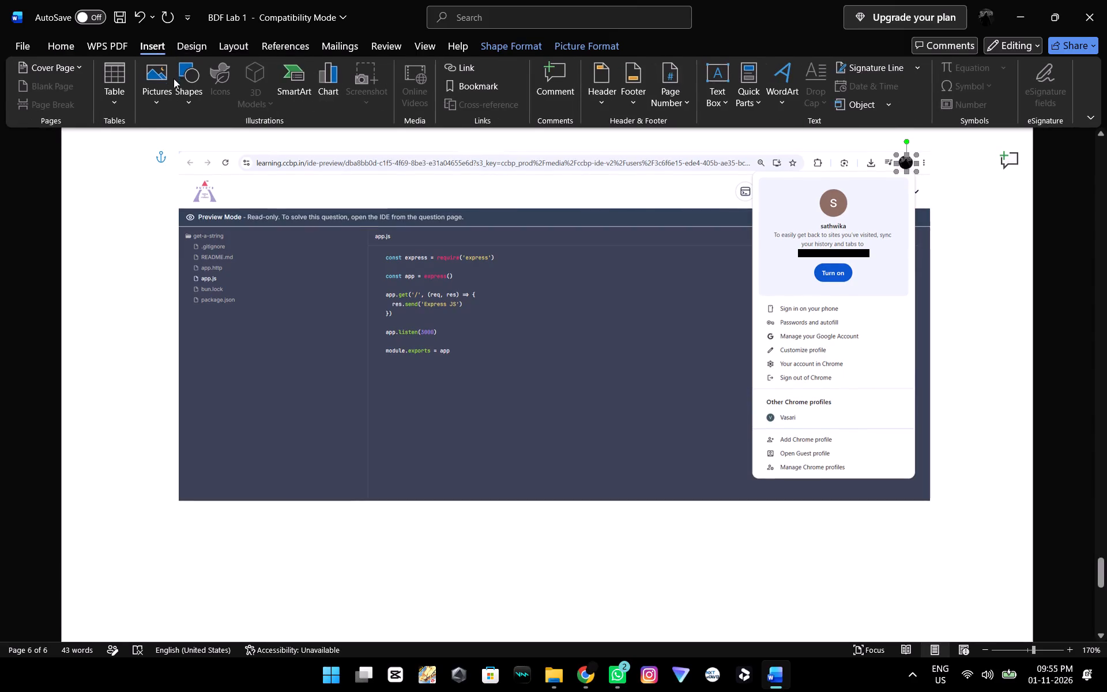
pyautogui.click(160, 81)
pyautogui.click(192, 56)
pyautogui.click(159, 44)
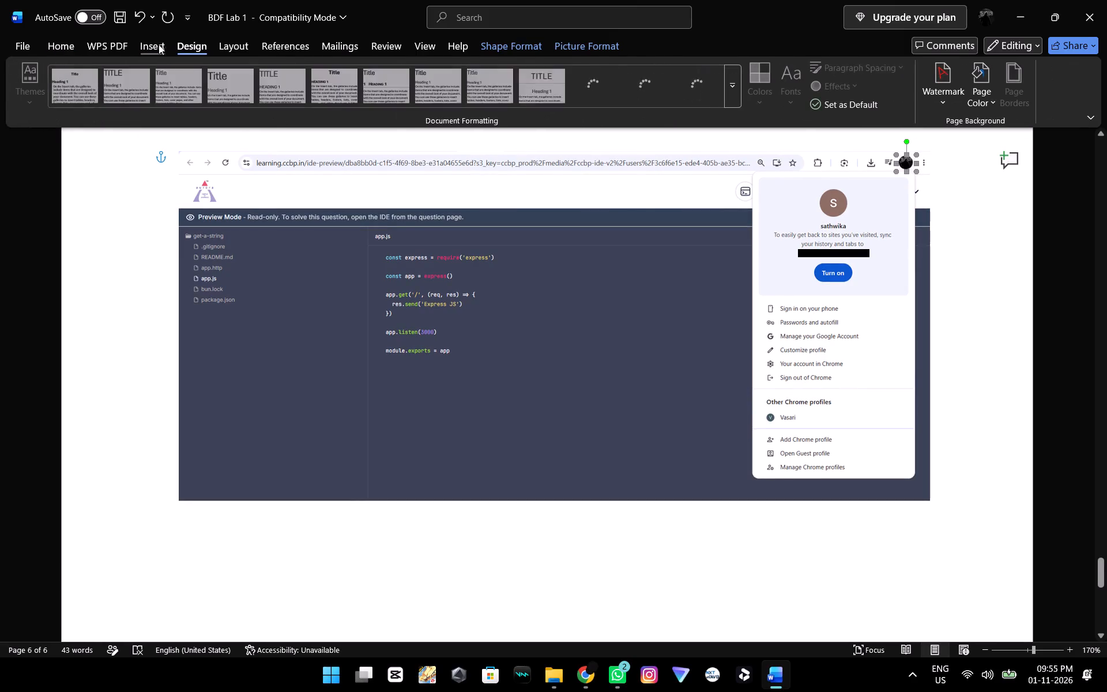
pyautogui.click(187, 77)
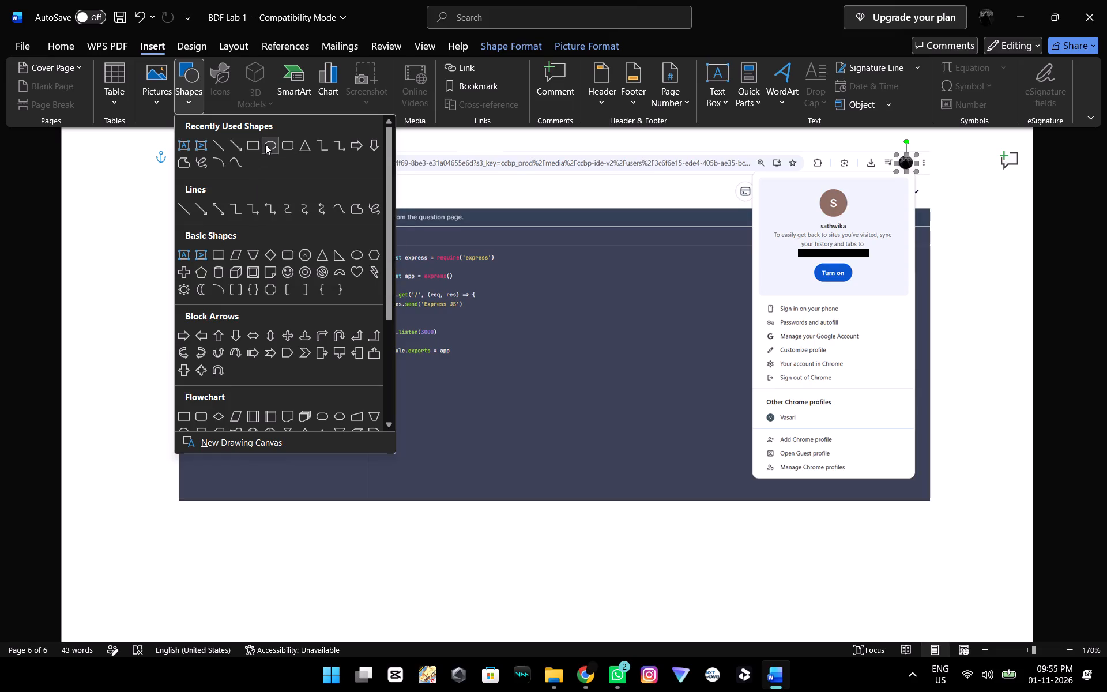
pyautogui.click(259, 146)
pyautogui.moveTo(759, 301); pyautogui.dragTo(788, 353)
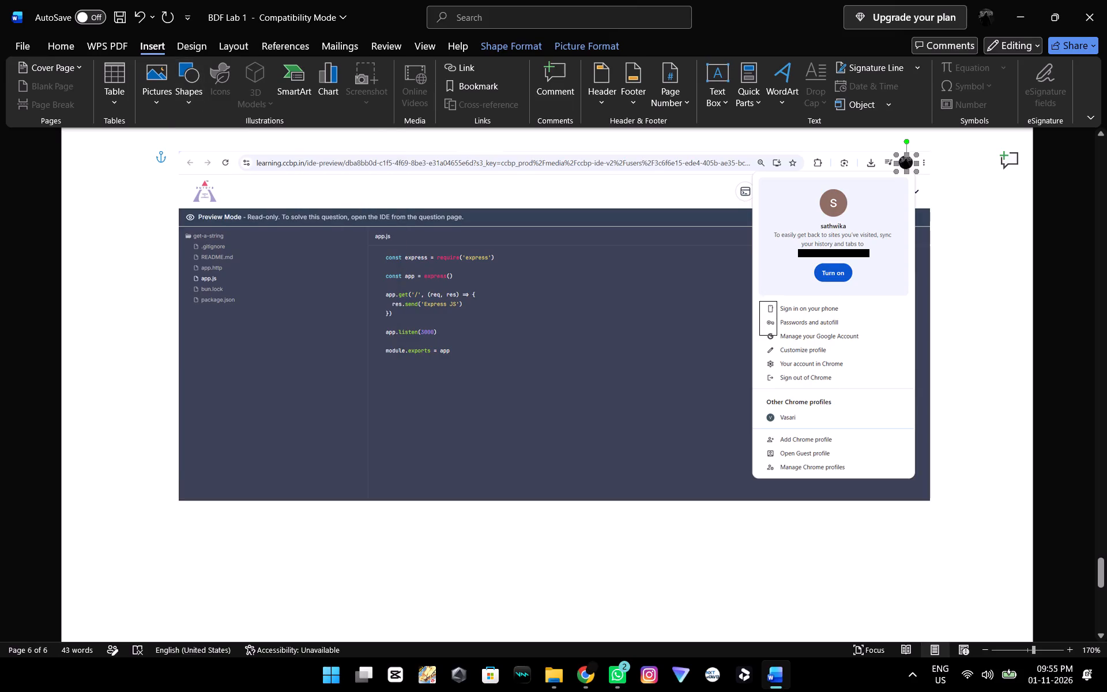
pyautogui.moveTo(788, 353); pyautogui.dragTo(909, 477)
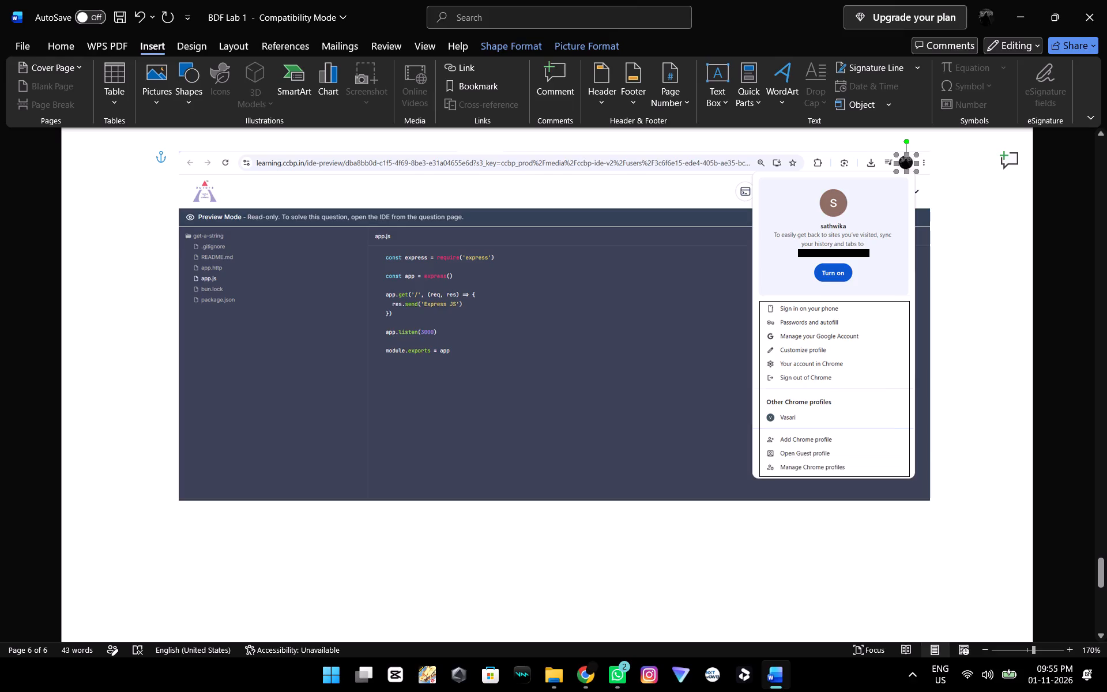
pyautogui.moveTo(909, 477); pyautogui.dragTo(909, 476)
# Clear the black outline of the rectangle covering the pop-up's menu entries.
pyautogui.rightClick(872, 398)
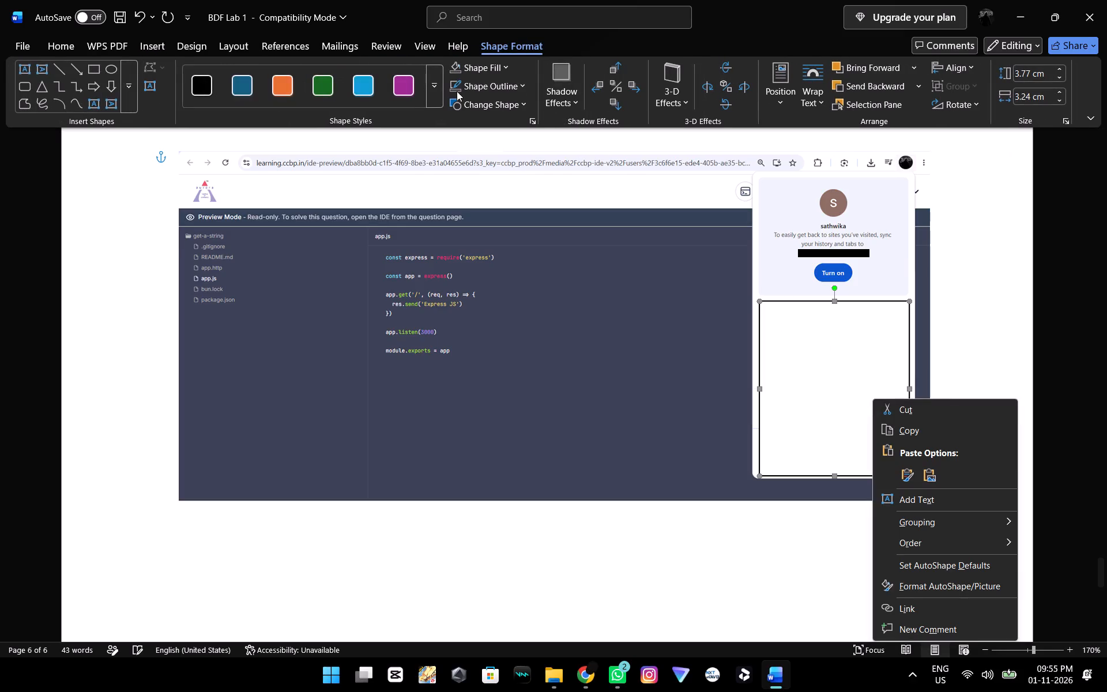
pyautogui.click(454, 89)
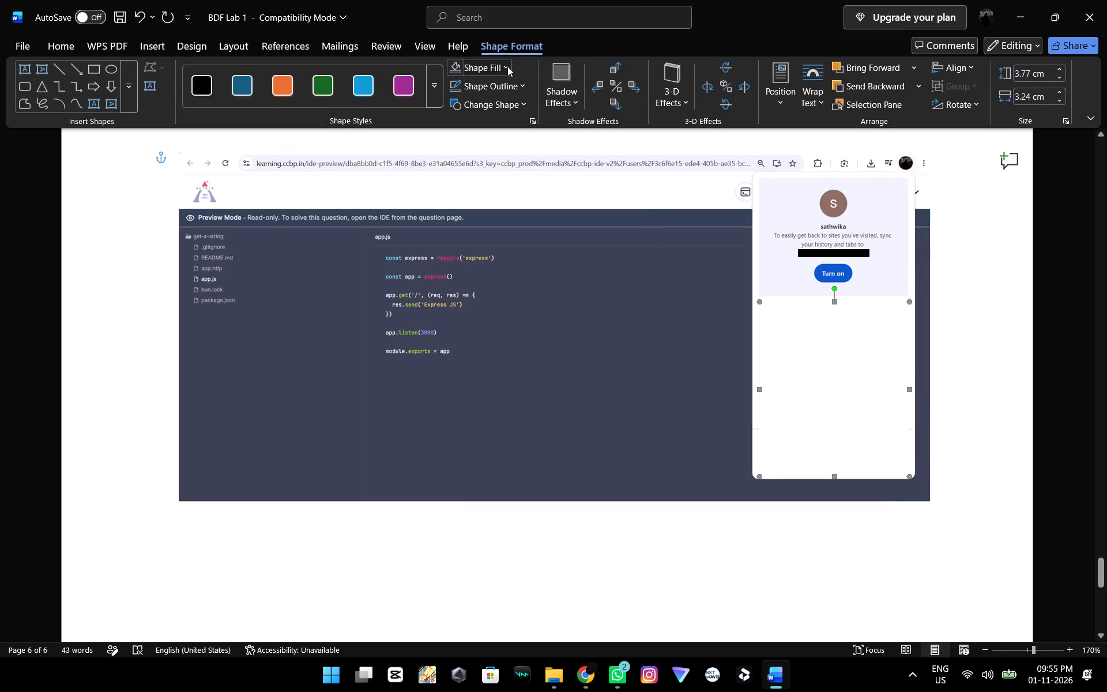
pyautogui.click(507, 66)
pyautogui.click(494, 357)
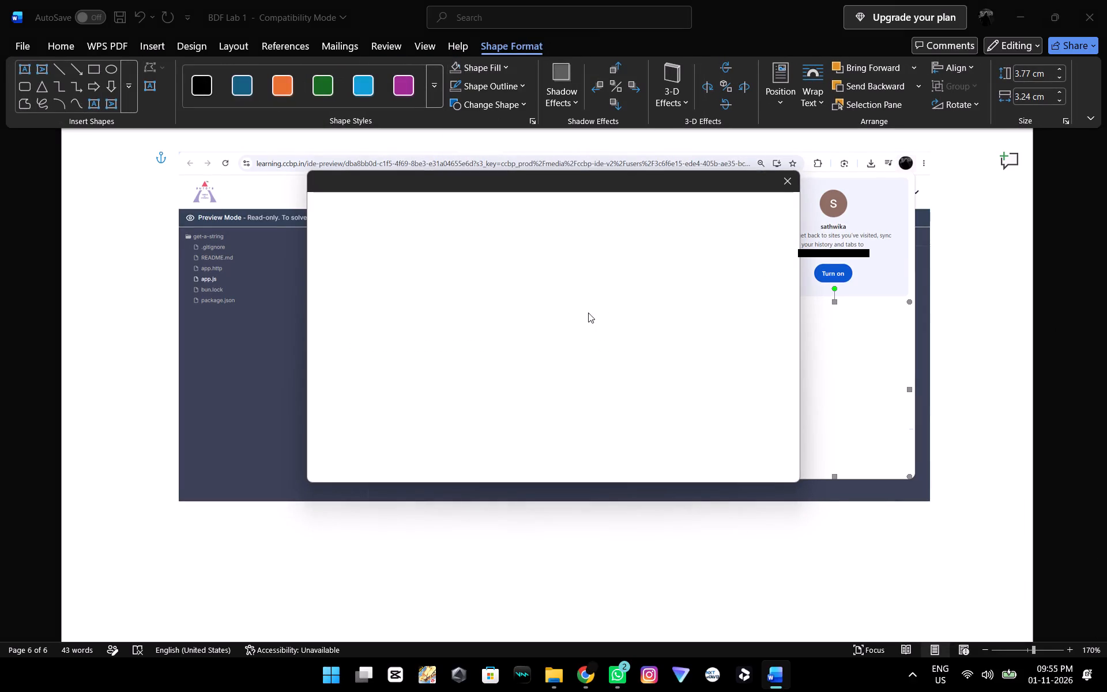
pyautogui.scroll(-7, 588, 313)
pyautogui.click(593, 249)
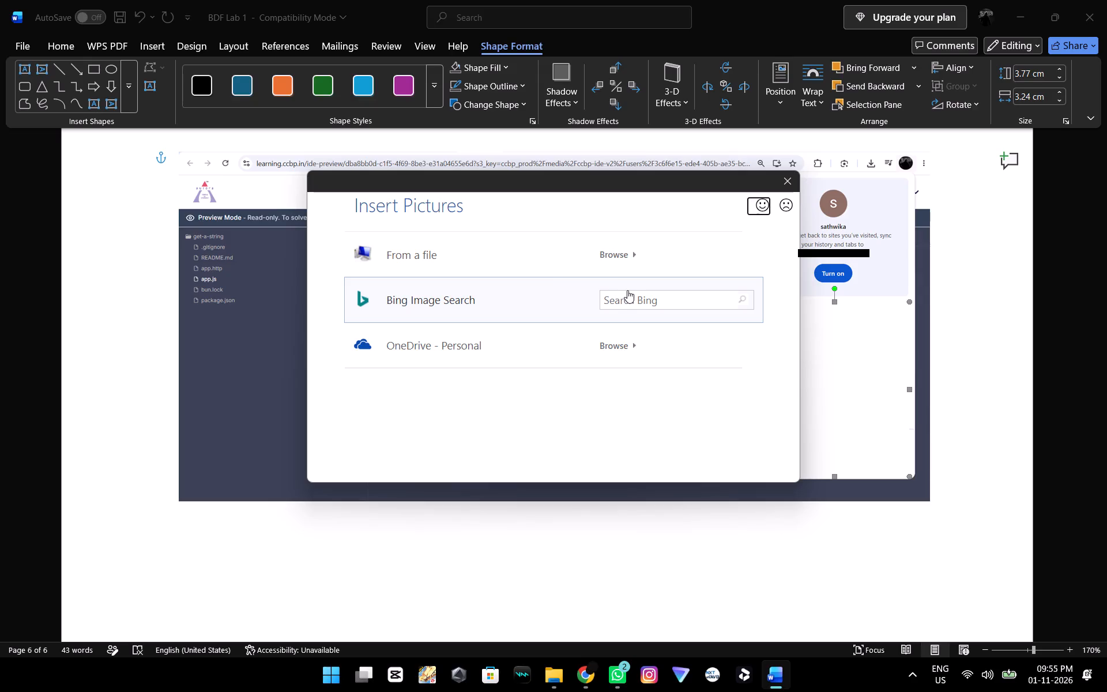
pyautogui.click(630, 257)
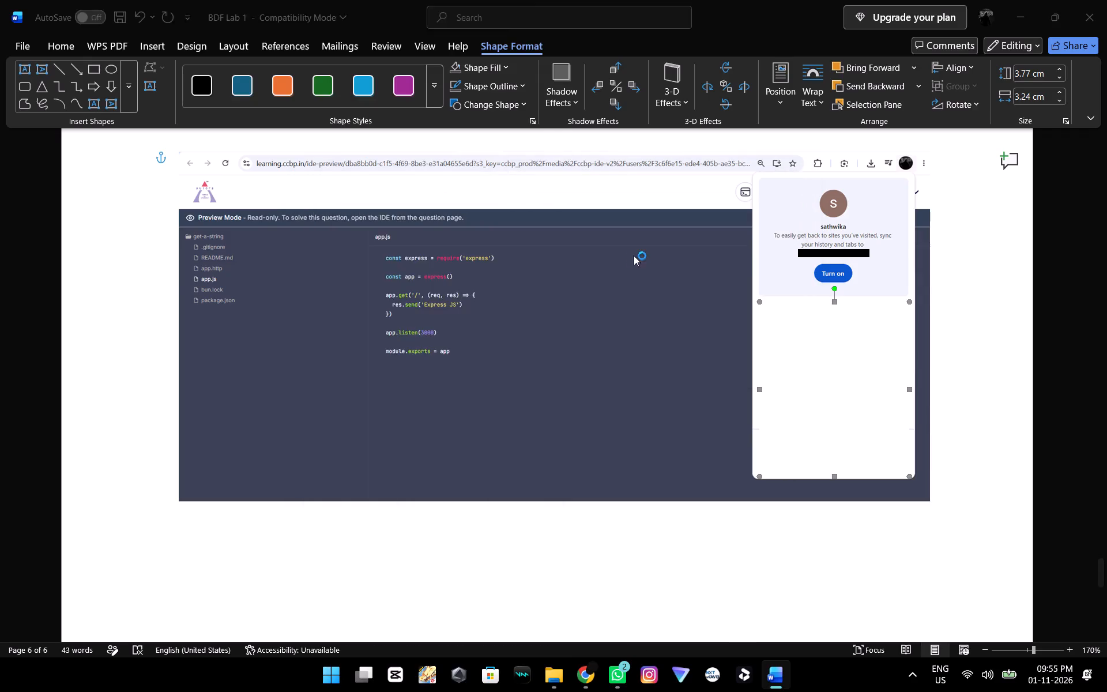
pyautogui.scroll(-20, 382, 173)
pyautogui.scroll(-20, 382, 173)
pyautogui.scroll(-6, 382, 173)
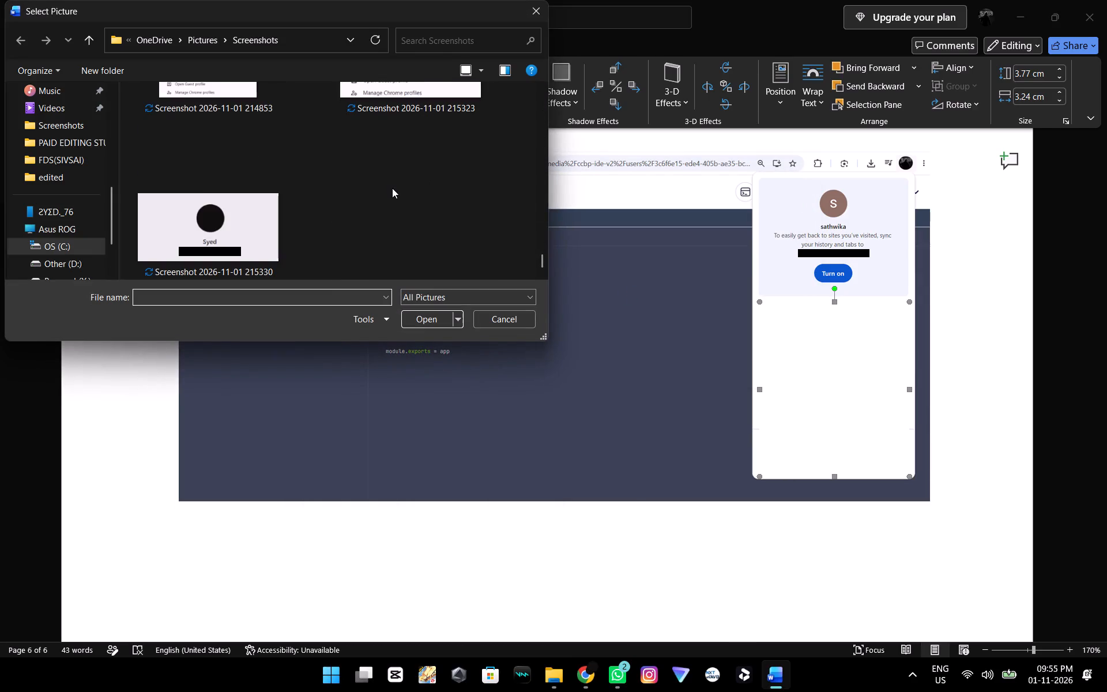
pyautogui.scroll(-2, 392, 188)
pyautogui.scroll(1, 302, 218)
pyautogui.click(410, 193)
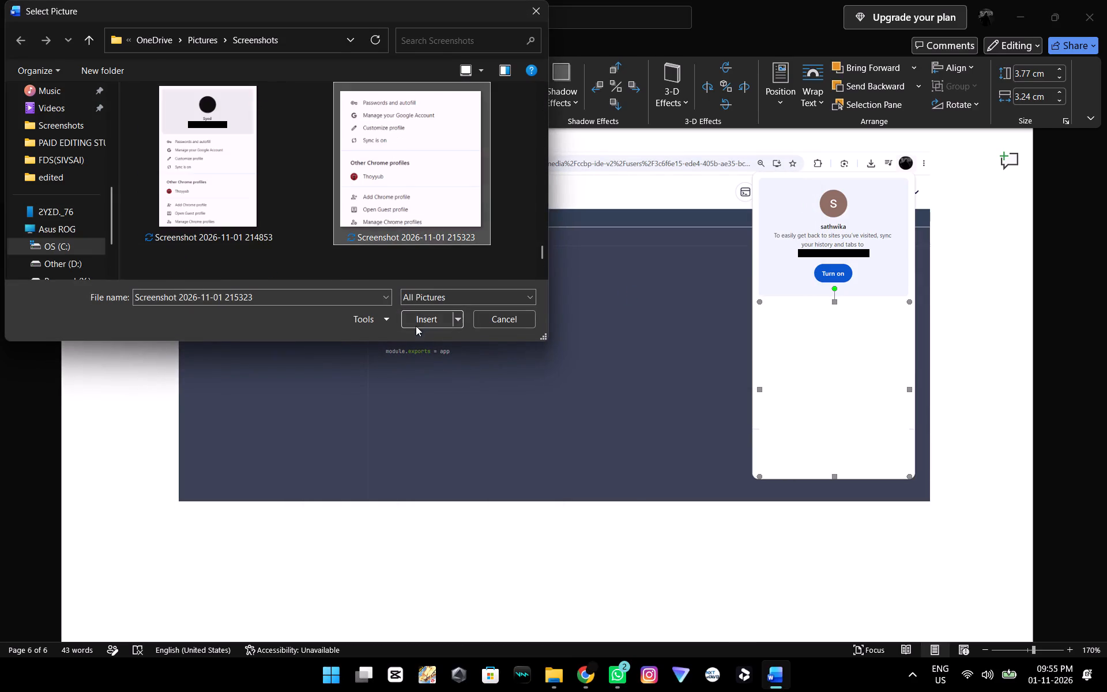
pyautogui.click(415, 324)
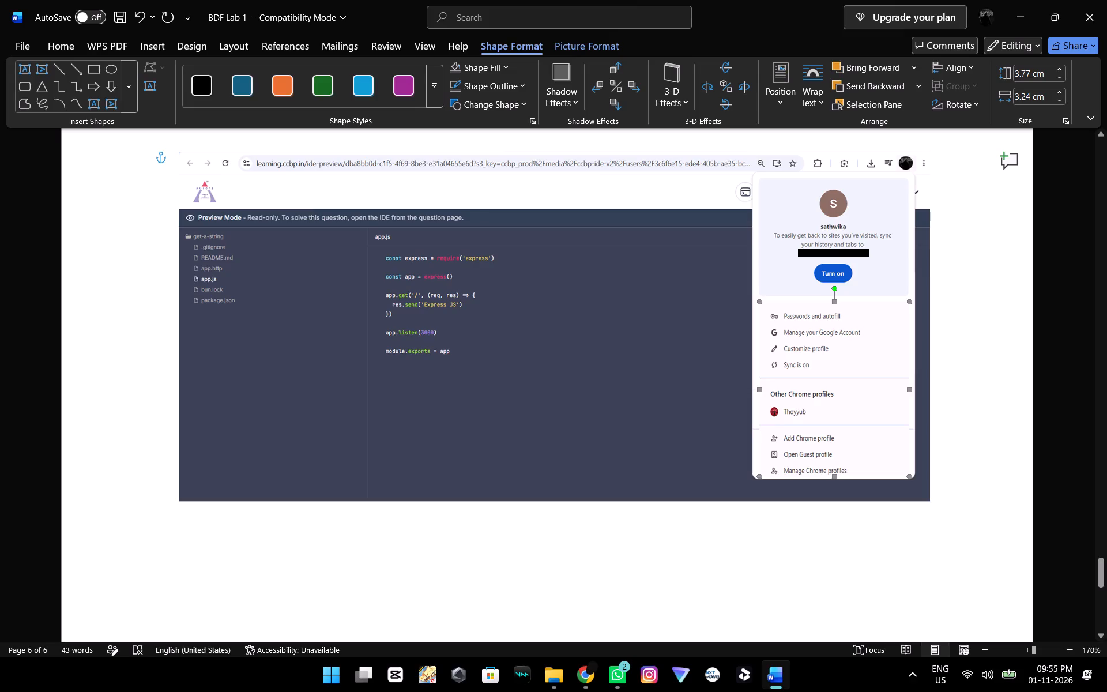
# Move the picture-filled rectangle slightly up to align with the lower part of the profile pop-up.
pyautogui.moveTo(829, 476); pyautogui.dragTo(830, 467)
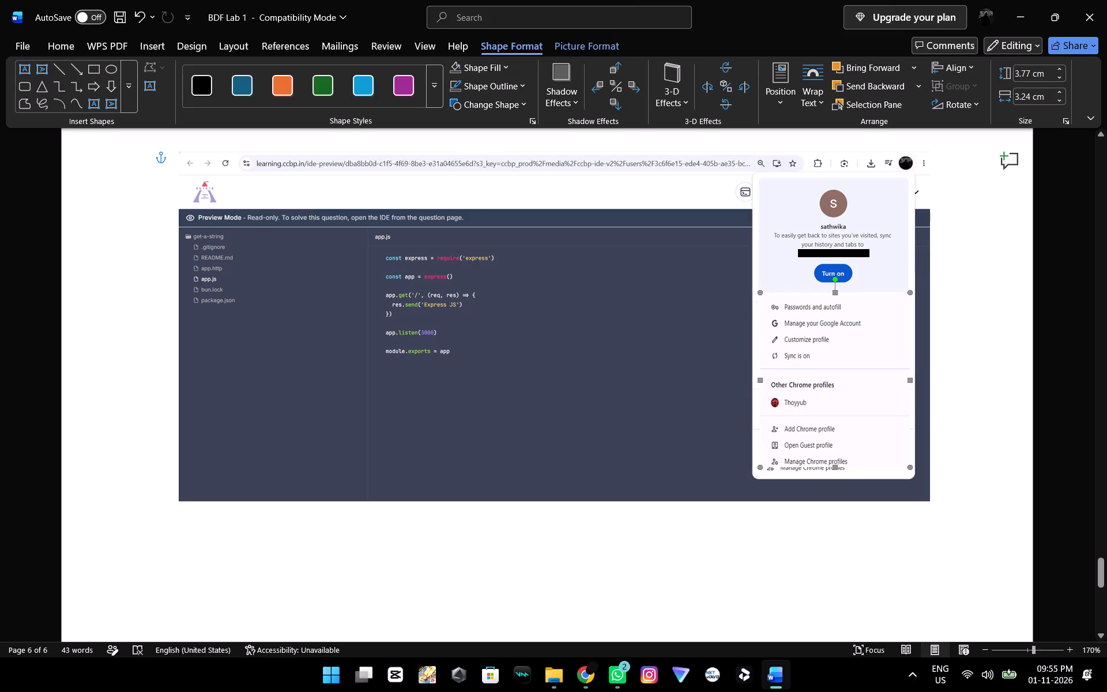
pyautogui.moveTo(828, 412); pyautogui.dragTo(823, 417)
pyautogui.moveTo(824, 417); pyautogui.dragTo(830, 418)
pyautogui.click(830, 418)
pyautogui.click(717, 408)
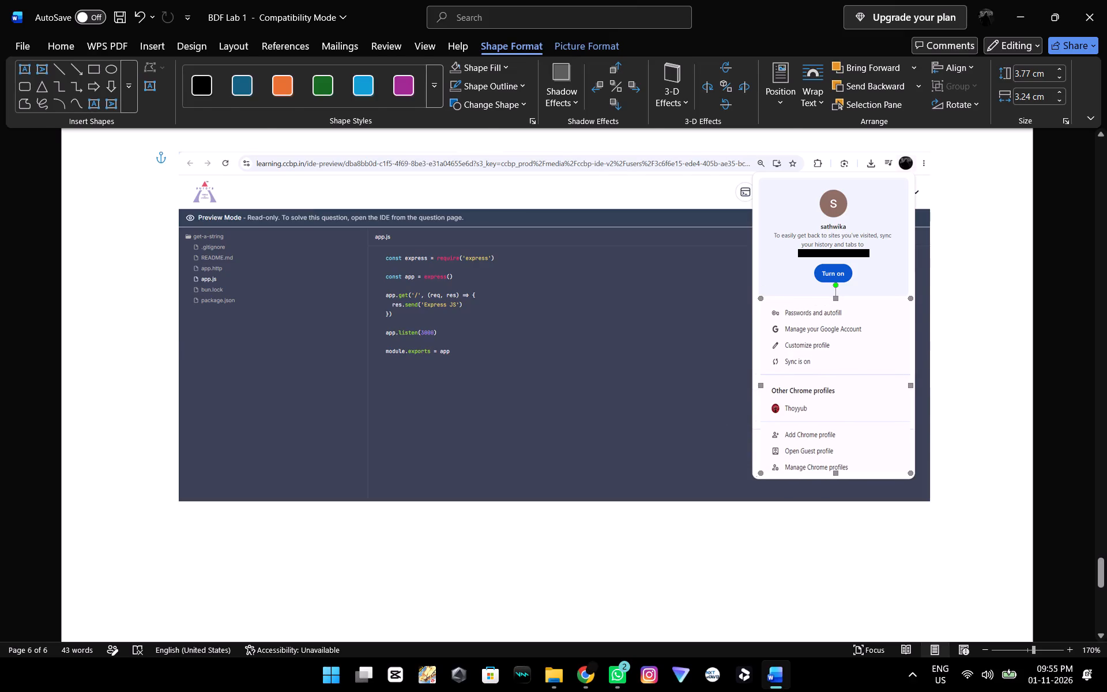
pyautogui.click(823, 419)
pyautogui.moveTo(823, 419); pyautogui.dragTo(820, 424)
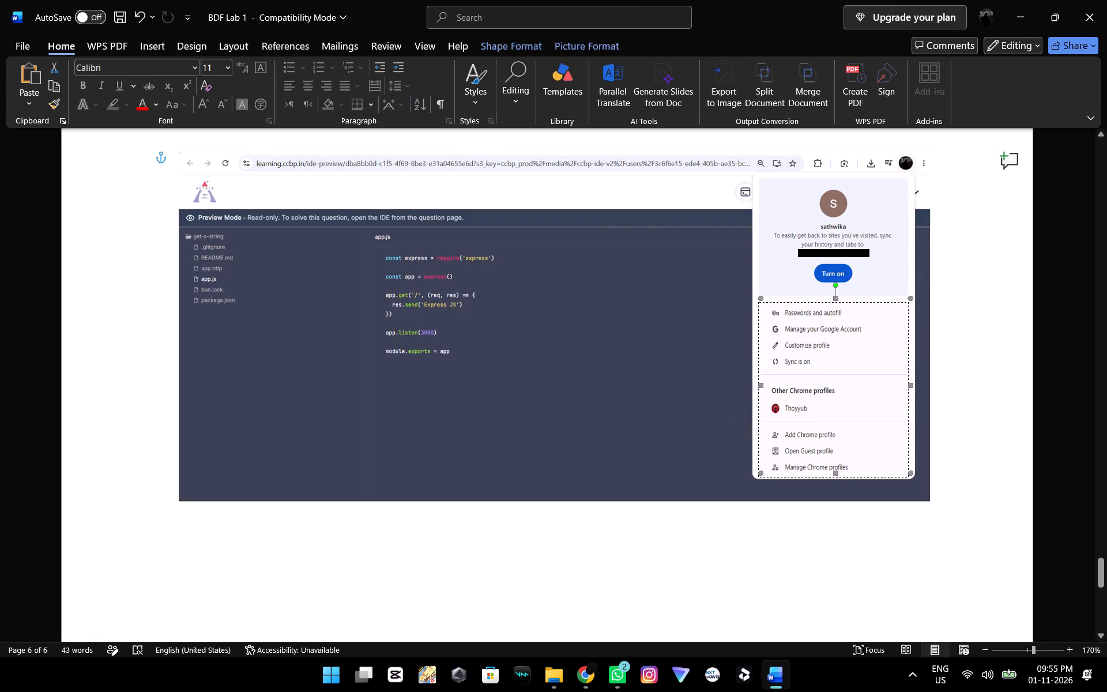
pyautogui.moveTo(820, 424); pyautogui.dragTo(820, 425)
pyautogui.moveTo(820, 425); pyautogui.dragTo(822, 419)
pyautogui.click(803, 414)
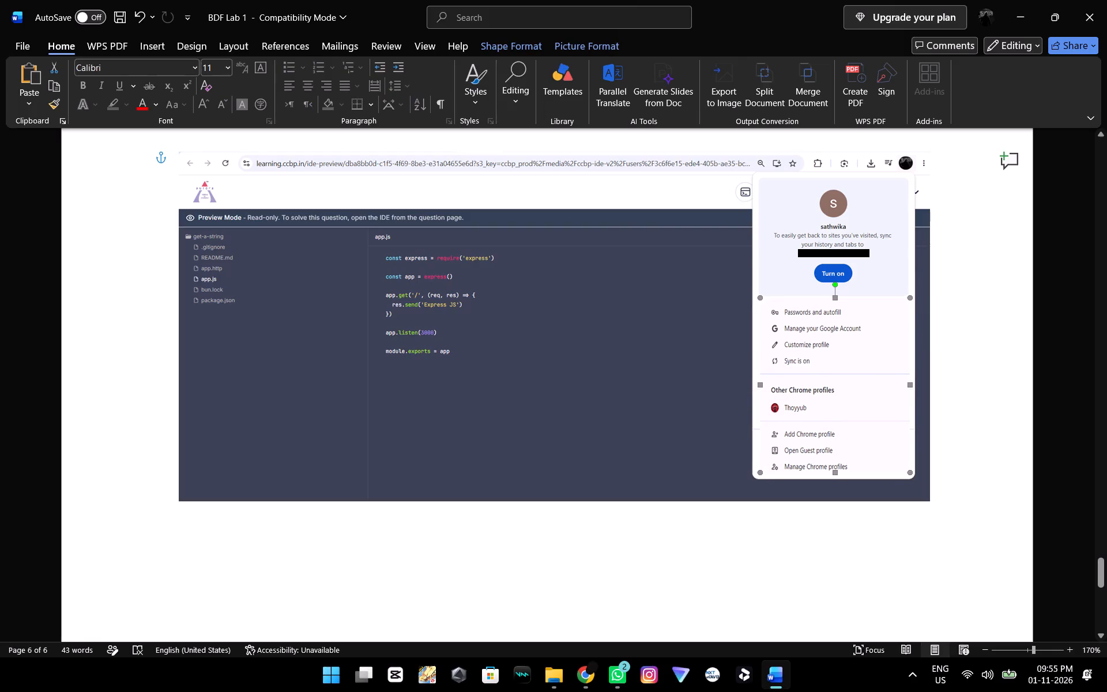
# Adjust the rectangle's top edge and nudge its position to cover the old menu entries just below the pop-up's account section.
pyautogui.moveTo(835, 297); pyautogui.dragTo(834, 302)
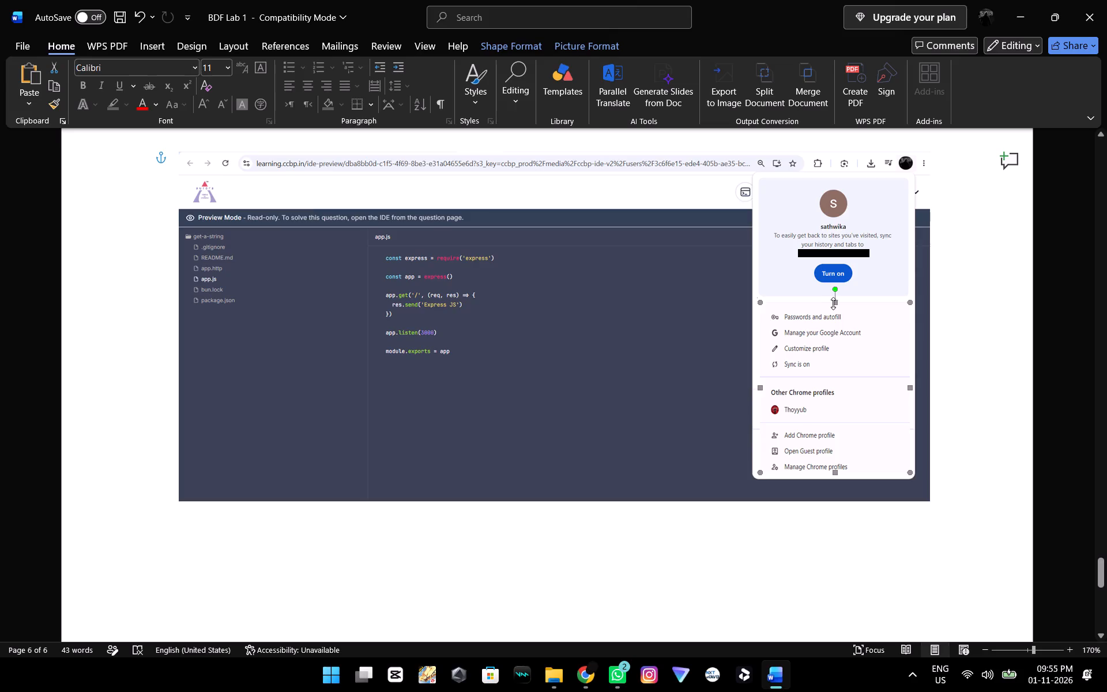
pyautogui.moveTo(835, 303); pyautogui.dragTo(835, 308)
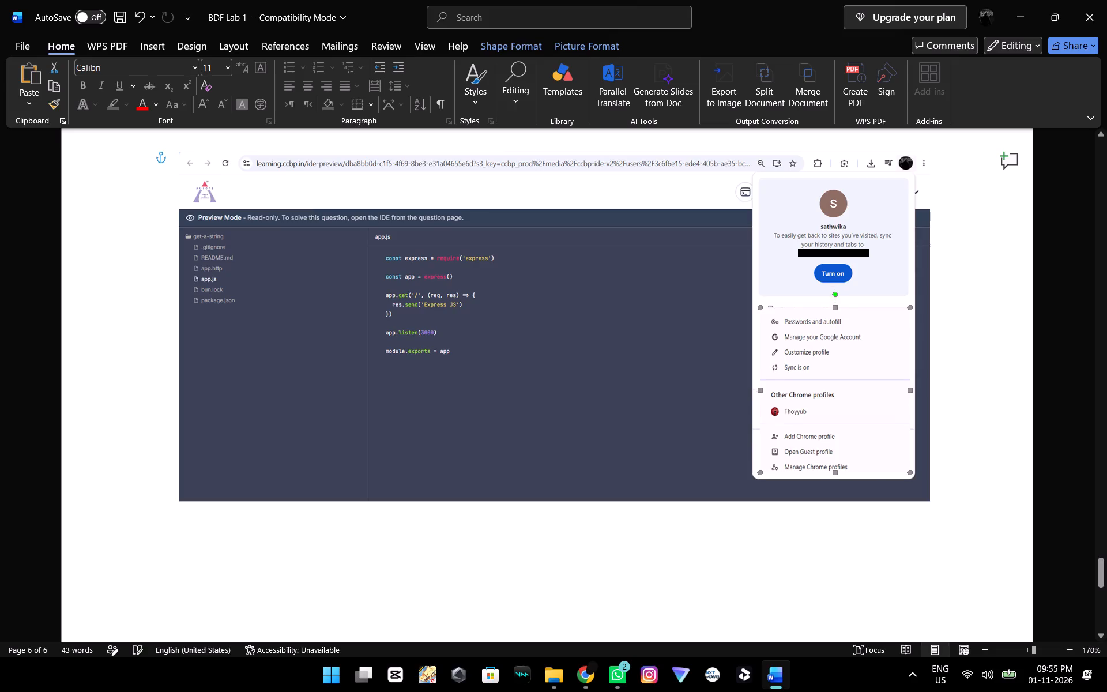
pyautogui.click(835, 339)
pyautogui.press('Down')
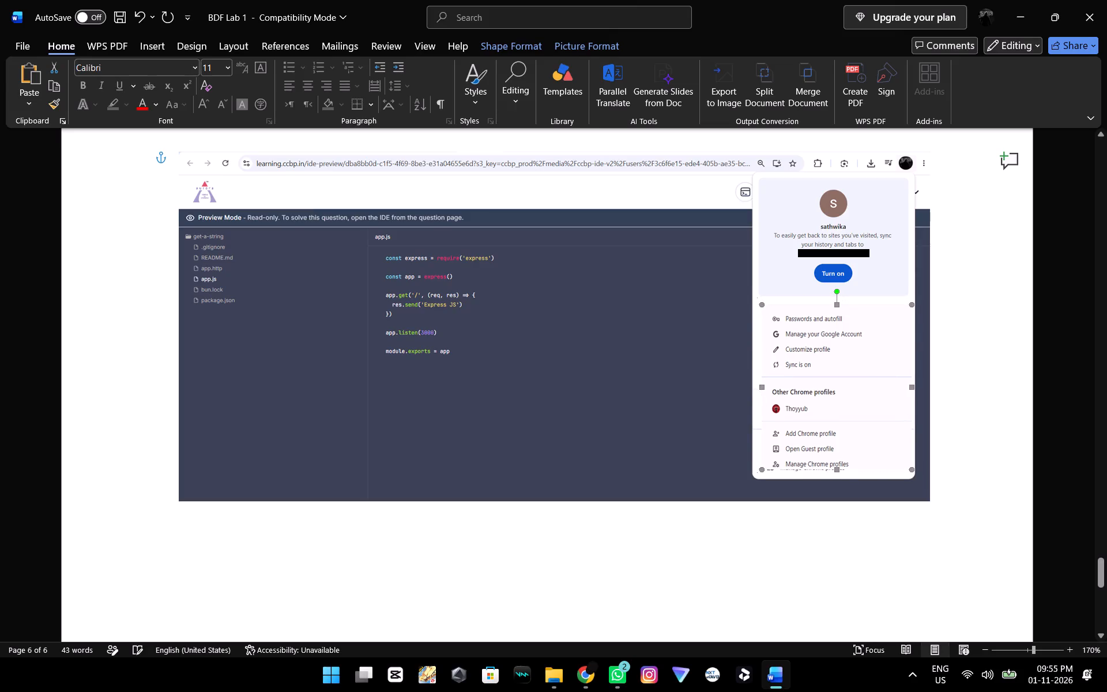
pyautogui.press('Down')
pyautogui.press('Down')
pyautogui.press('Down')
pyautogui.press('Down')
pyautogui.press('Left')
pyautogui.press('Left')
pyautogui.press('Left')
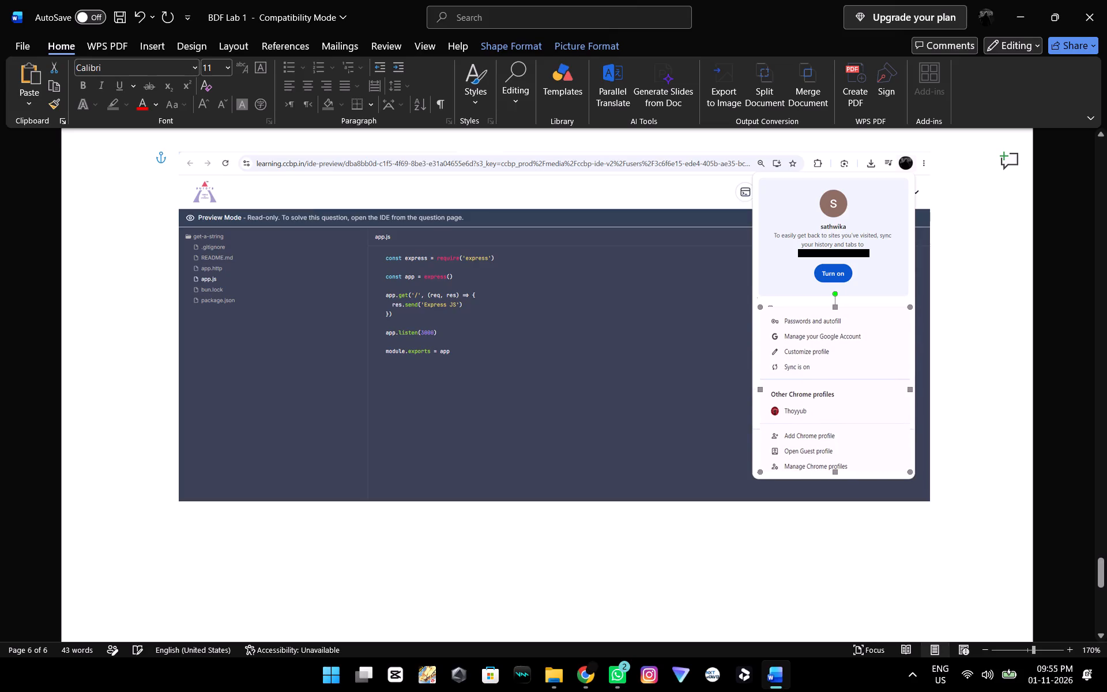
pyautogui.scroll(1, 870, 367)
pyautogui.moveTo(835, 445); pyautogui.dragTo(837, 439)
pyautogui.click(811, 400)
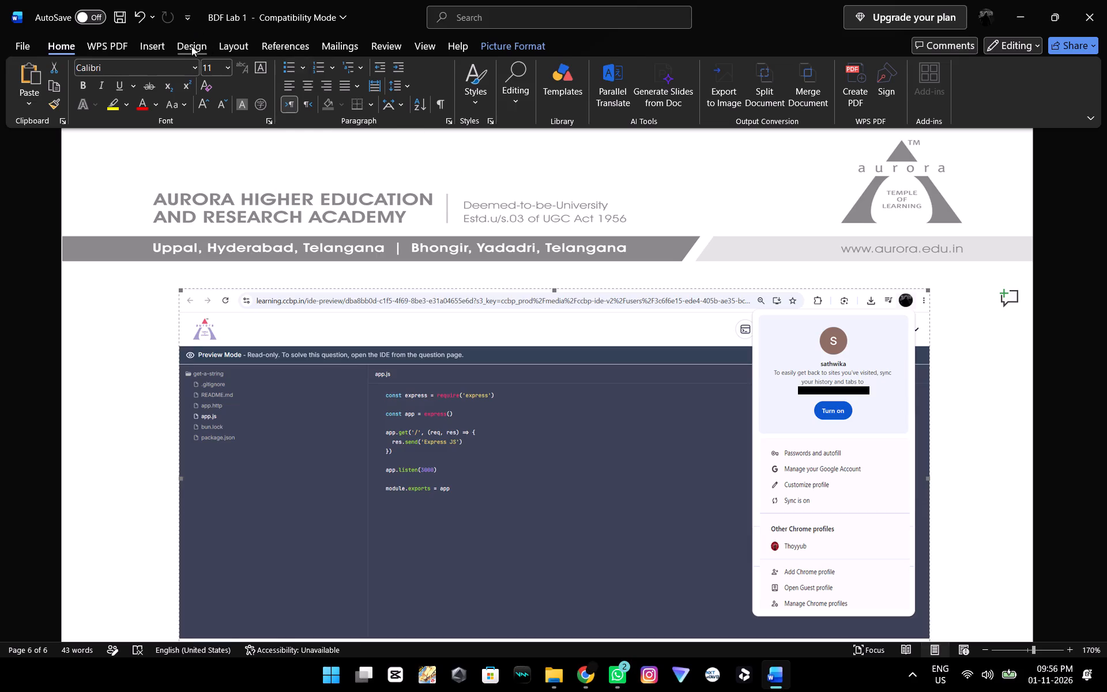
# Start inserting a rounded rectangle shape on the page 6 screenshot.
pyautogui.click(150, 46)
pyautogui.click(189, 75)
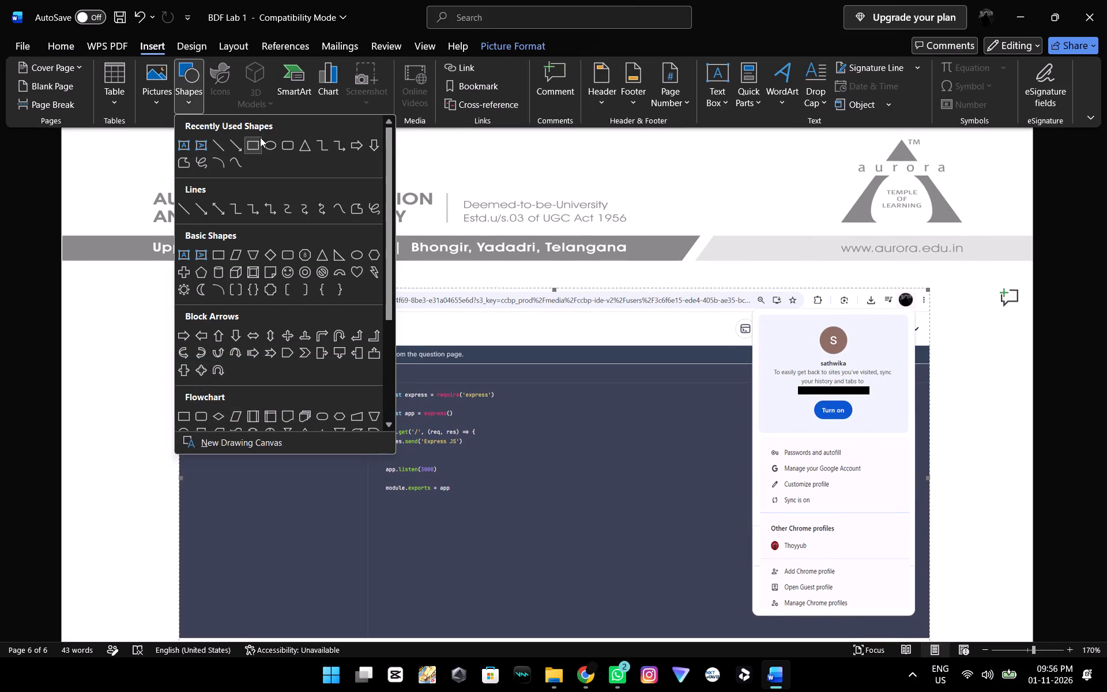
pyautogui.click(290, 145)
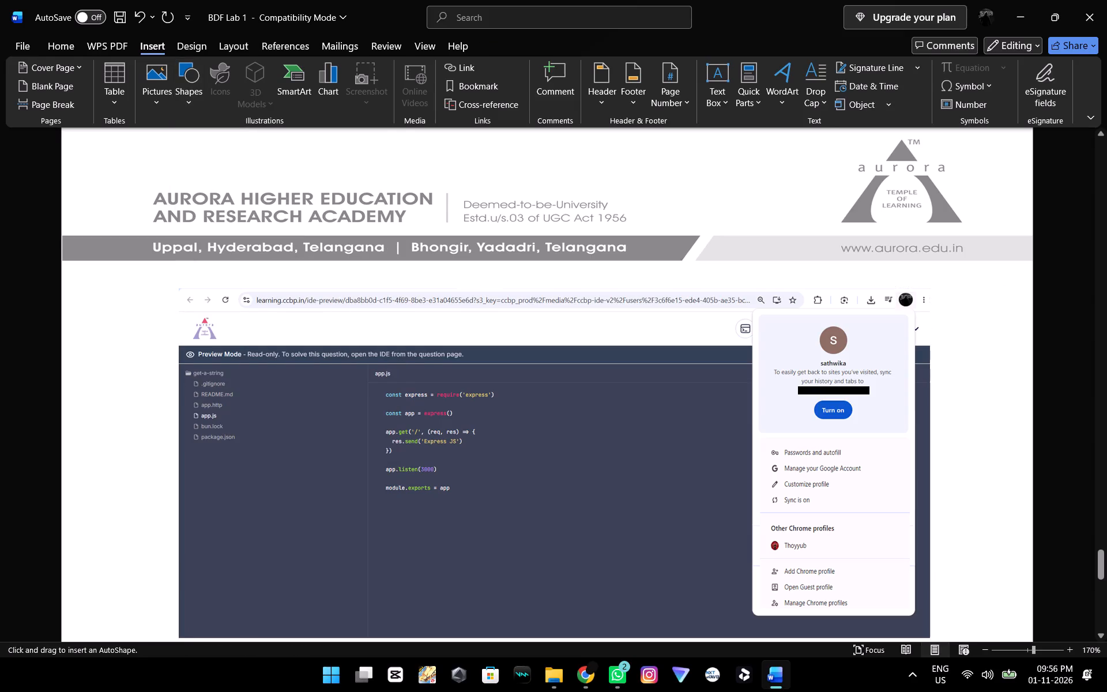
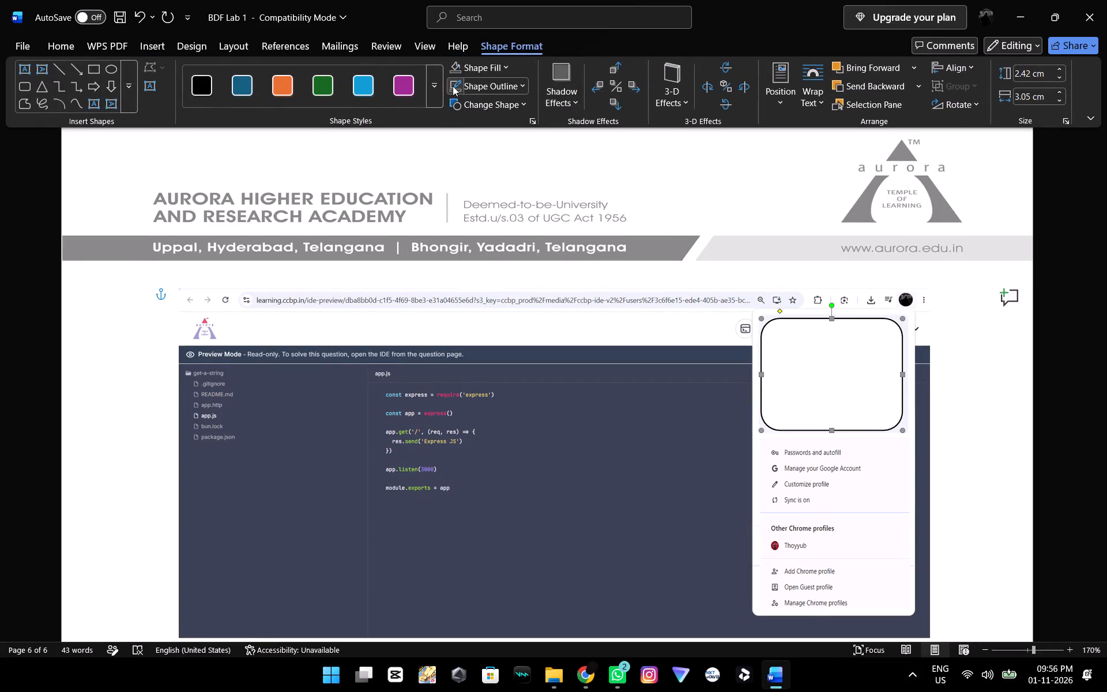
pyautogui.click(453, 86)
pyautogui.click(507, 67)
pyautogui.click(511, 359)
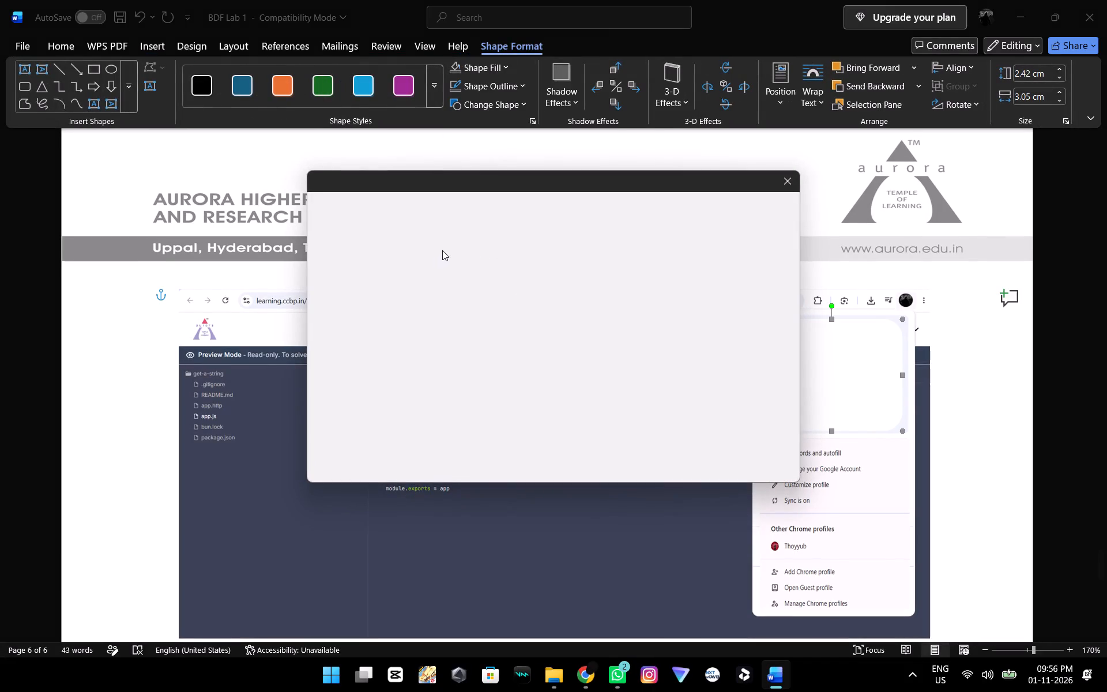
pyautogui.click(568, 259)
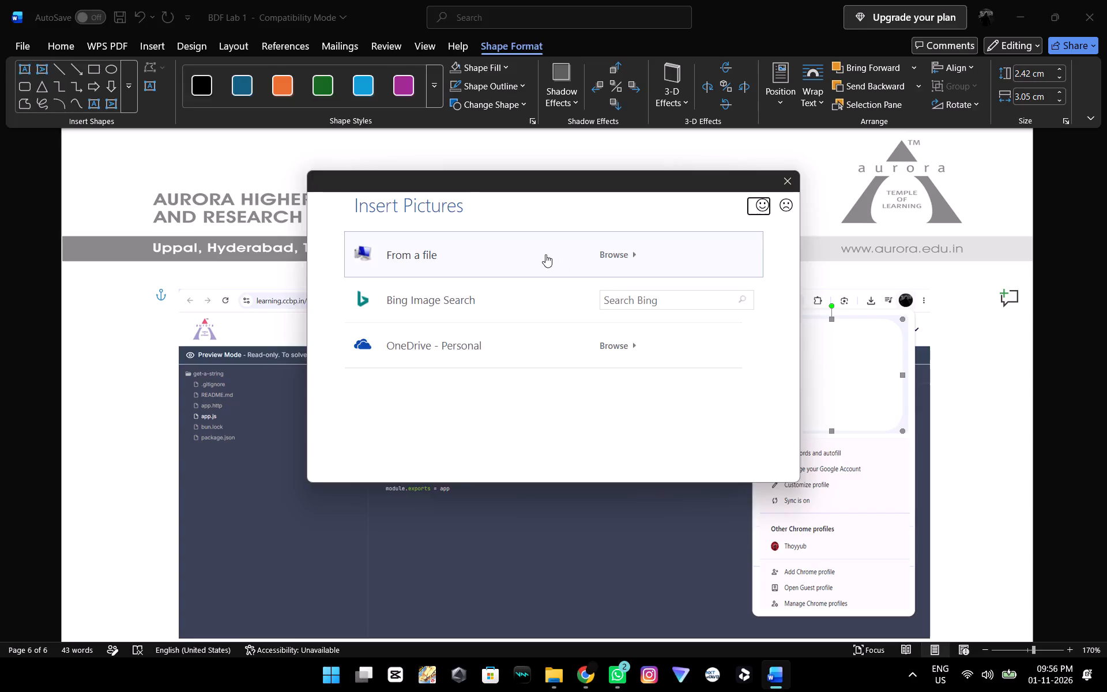
pyautogui.scroll(-20, 545, 254)
pyautogui.scroll(-20, 545, 254)
pyautogui.scroll(-6, 545, 254)
pyautogui.click(226, 232)
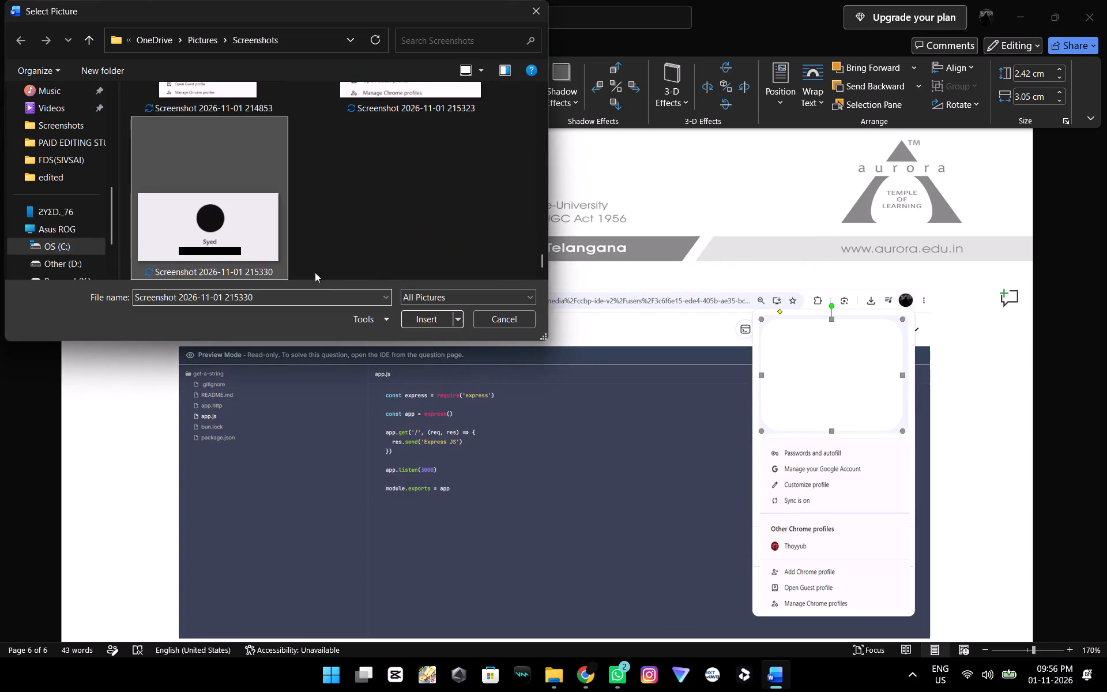
pyautogui.click(439, 322)
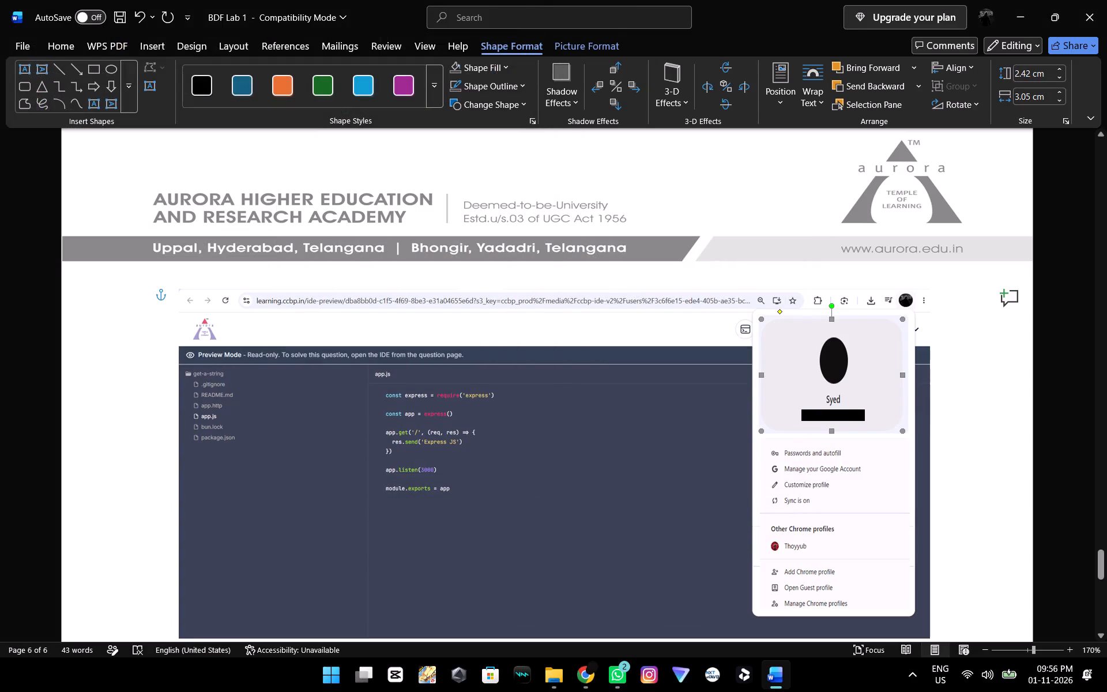
# Shorten the picture-filled rounded rectangle from below to about 1.71 cm, uncovering the Turn on button, and lower its top edge slightly.
pyautogui.moveTo(832, 431); pyautogui.dragTo(836, 410)
pyautogui.moveTo(836, 410); pyautogui.dragTo(836, 409)
pyautogui.moveTo(830, 409); pyautogui.dragTo(835, 404)
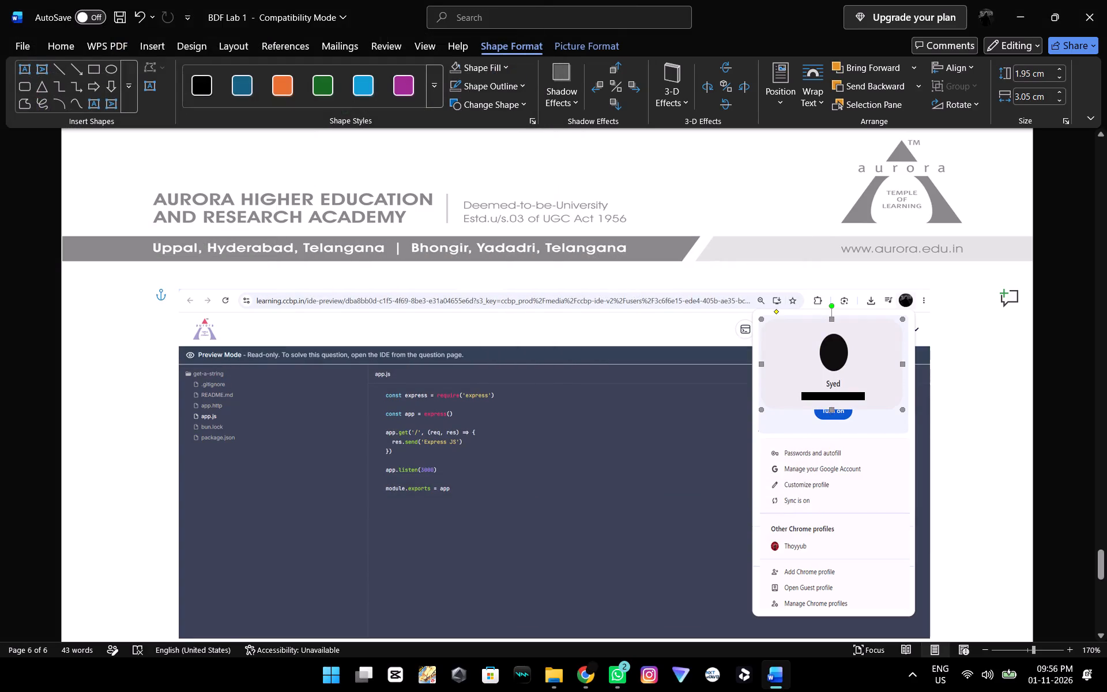
pyautogui.moveTo(835, 404); pyautogui.dragTo(835, 403)
pyautogui.moveTo(831, 402); pyautogui.dragTo(833, 400)
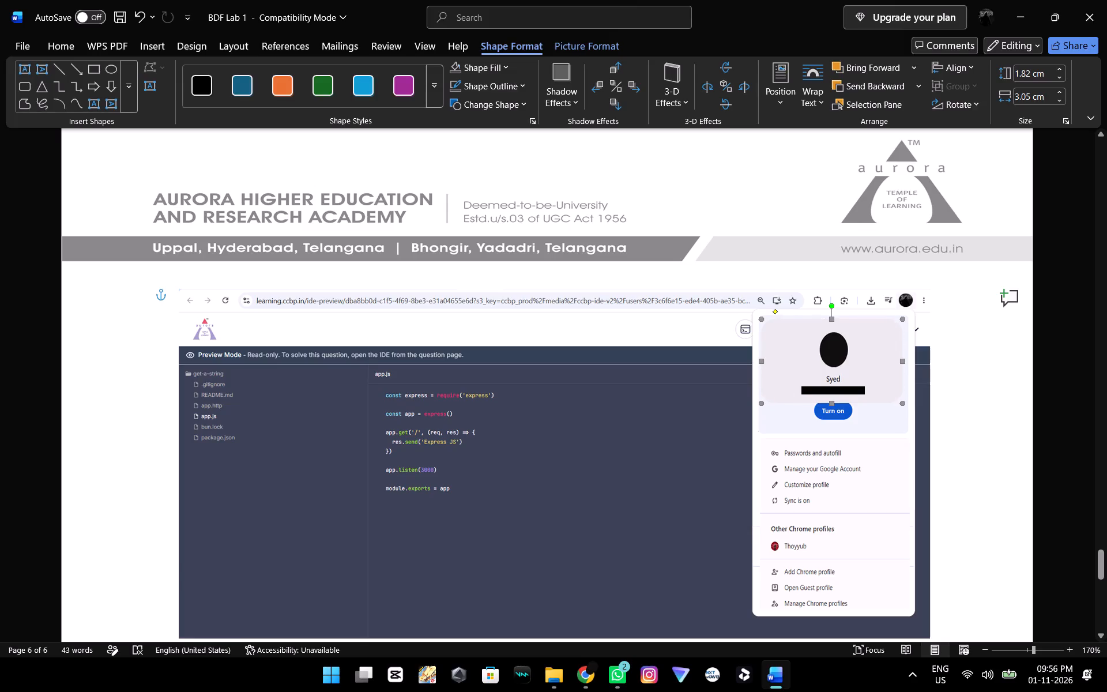
pyautogui.moveTo(833, 400); pyautogui.dragTo(834, 397)
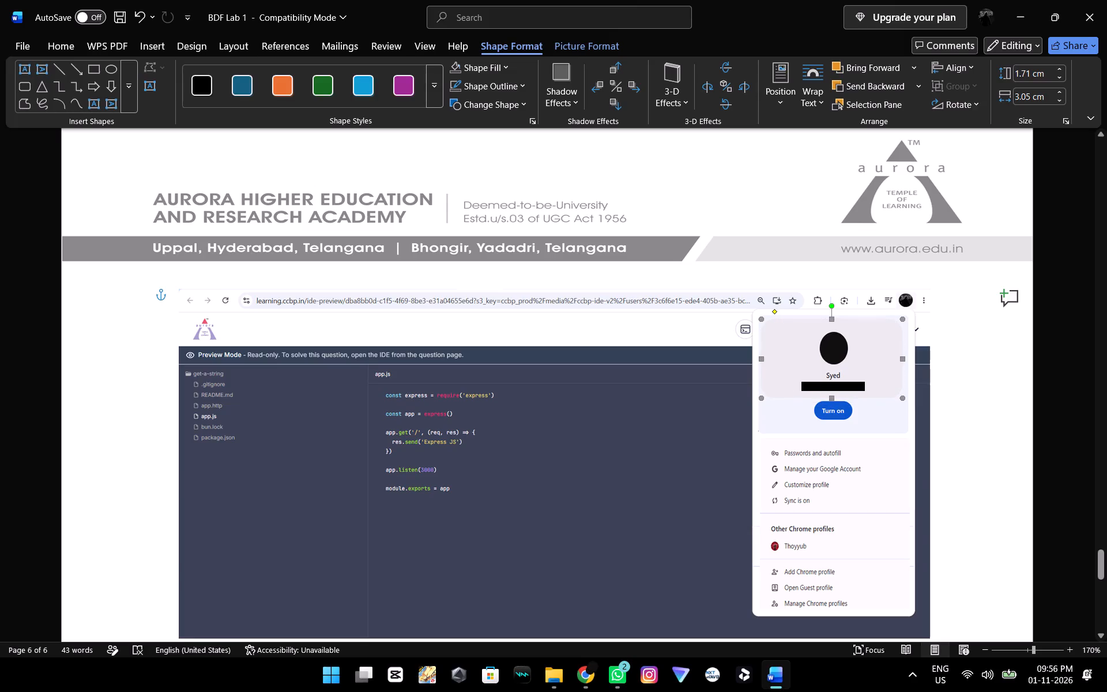
pyautogui.click(860, 412)
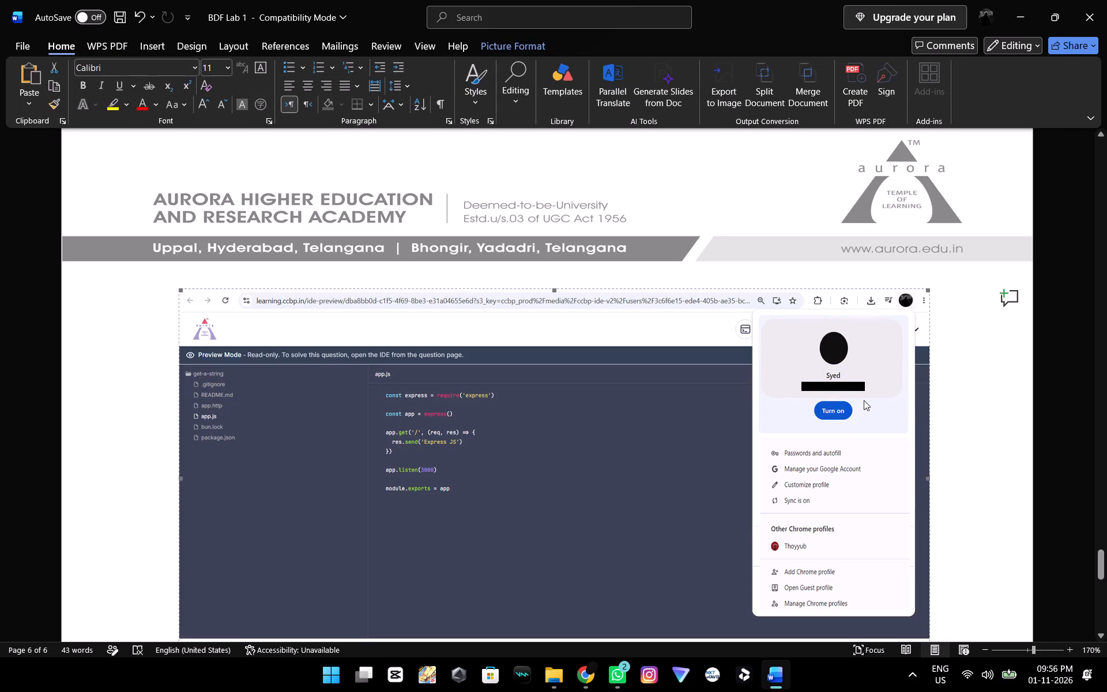
pyautogui.click(835, 370)
pyautogui.click(832, 396)
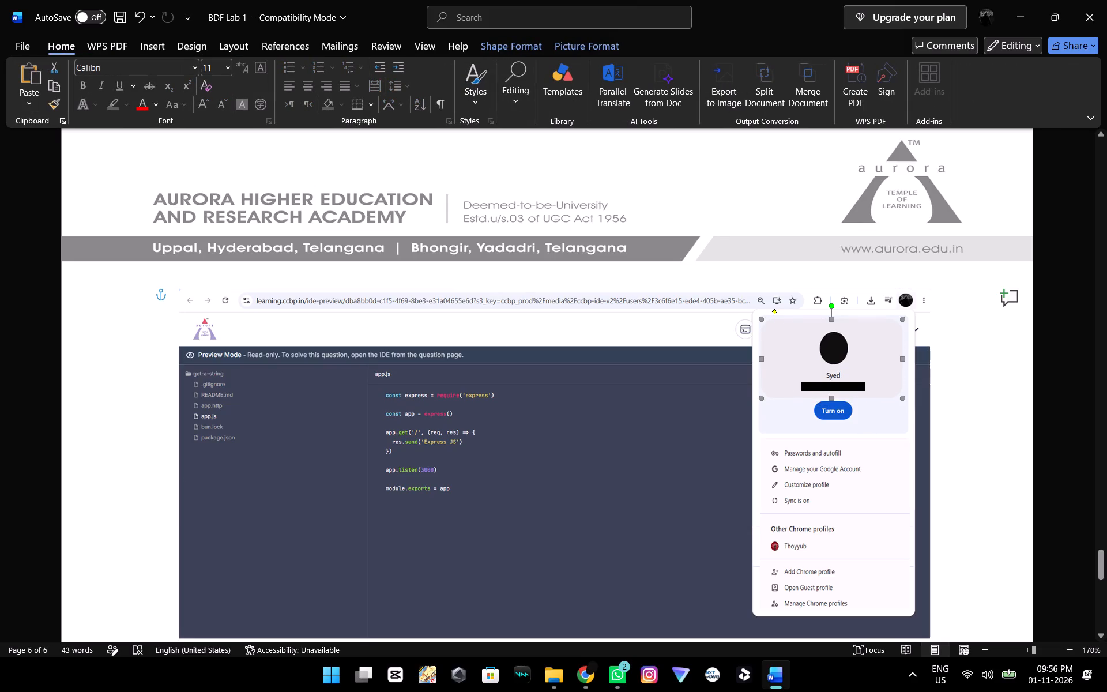
pyautogui.click(831, 321)
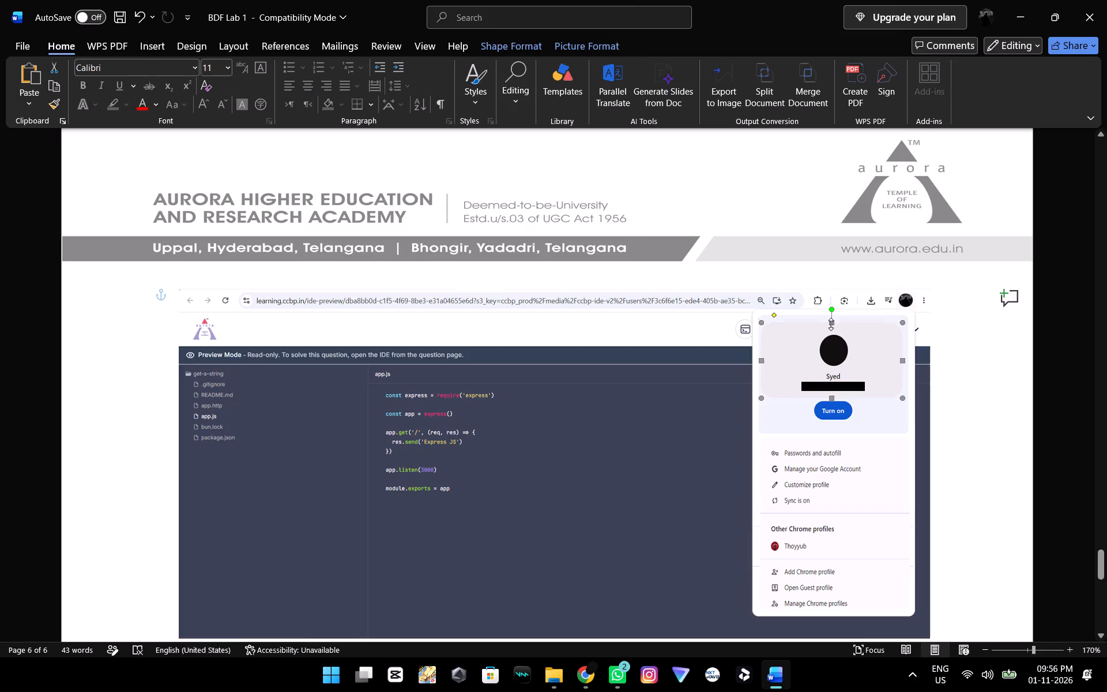
pyautogui.click(864, 424)
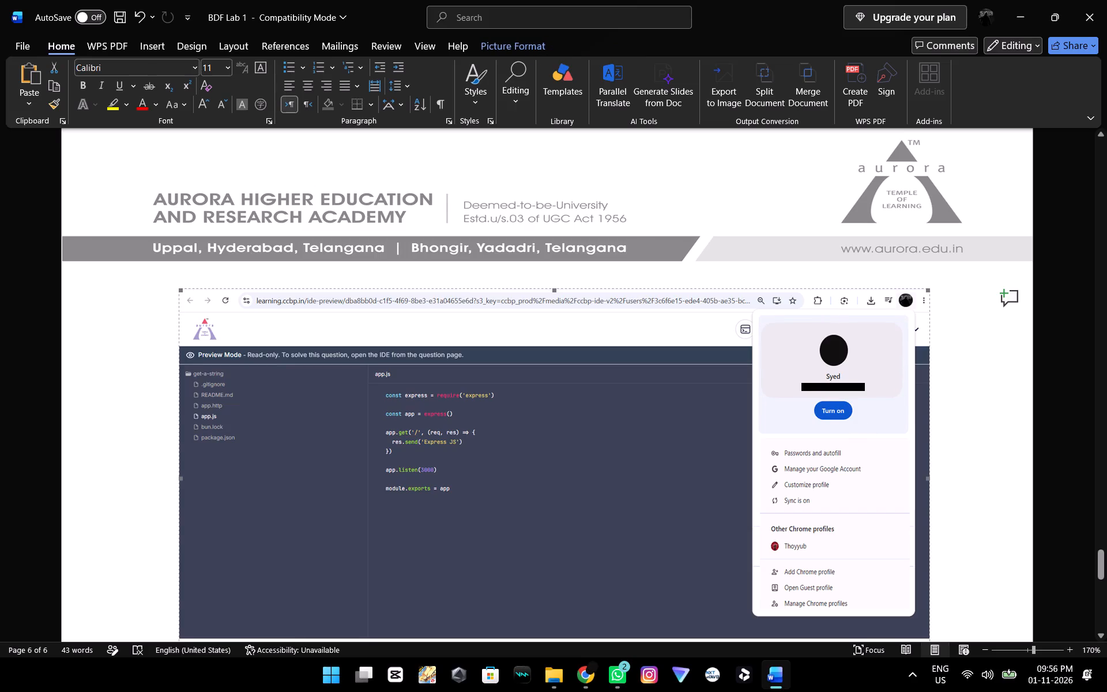
# Examine the report's pages from the edited page 6 back to the details table on the first page.
pyautogui.scroll(-6, 655, 333)
pyautogui.keyDown('ctrl'); pyautogui.scroll(-7, 655, 319); pyautogui.keyUp('ctrl')
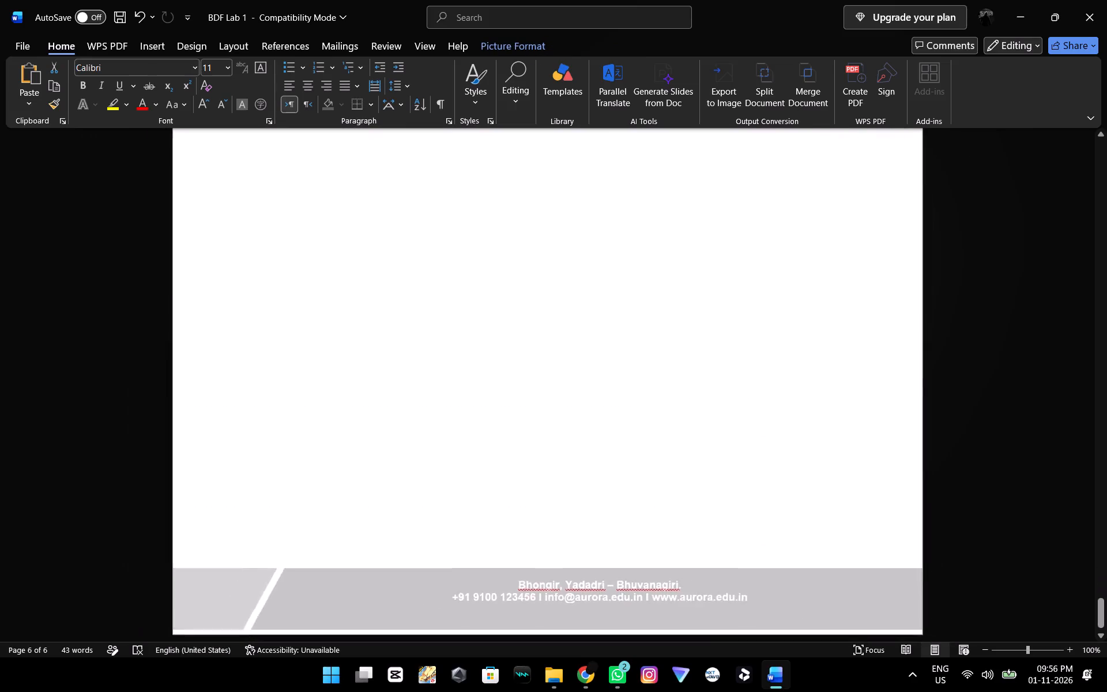
pyautogui.keyDown('ctrl'); pyautogui.scroll(-6, 665, 339); pyautogui.keyUp('ctrl')
pyautogui.scroll(4, 815, 518)
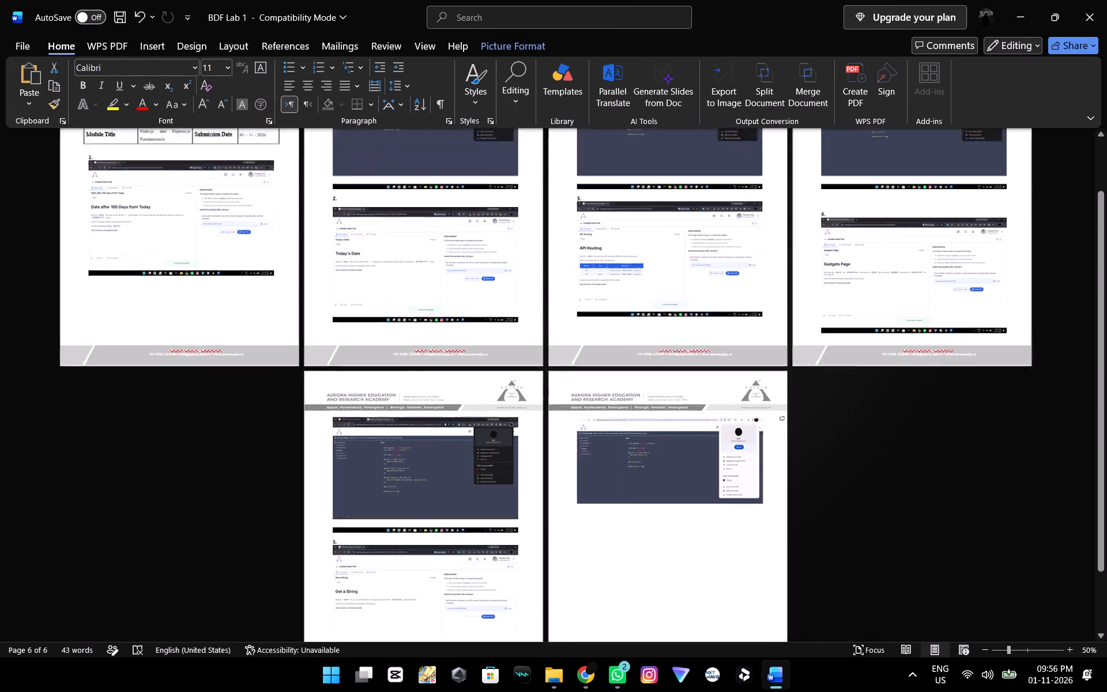
pyautogui.scroll(3, 819, 518)
pyautogui.scroll(-2, 803, 500)
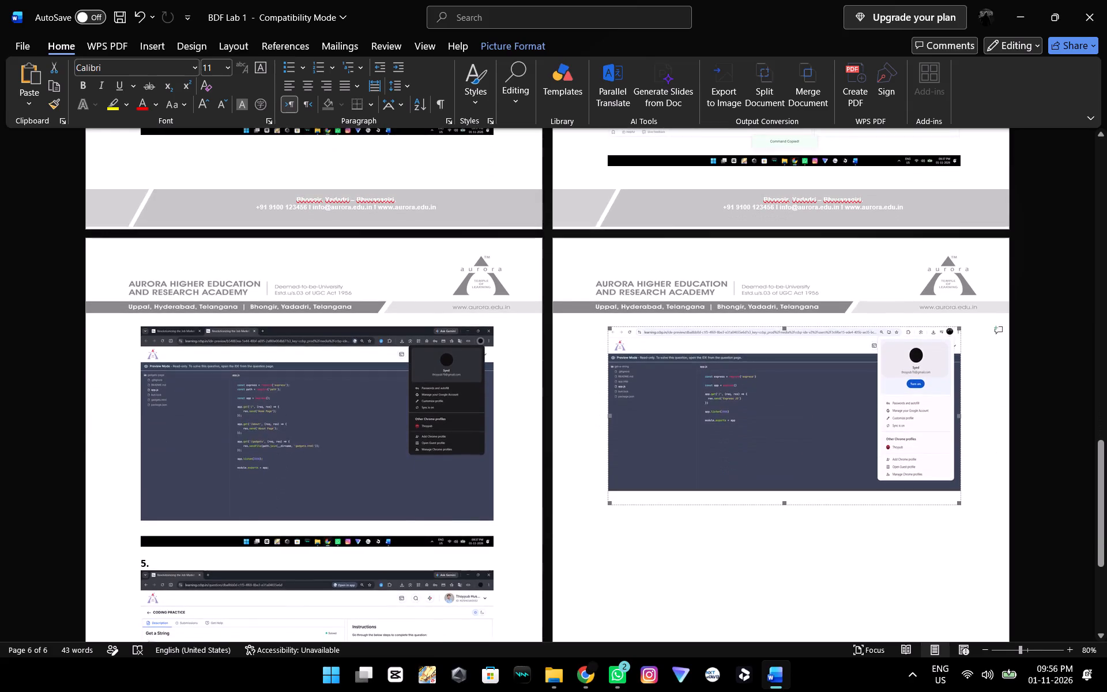
pyautogui.keyDown('ctrl'); pyautogui.scroll(7, 842, 507); pyautogui.keyUp('ctrl')
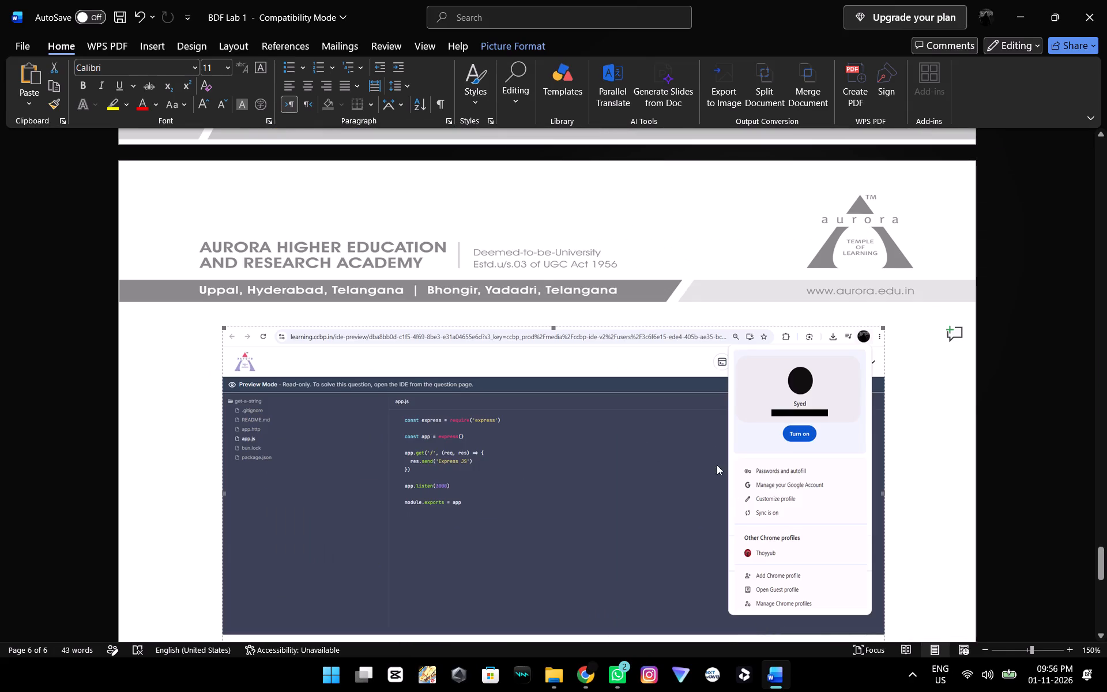
pyautogui.scroll(6, 673, 432)
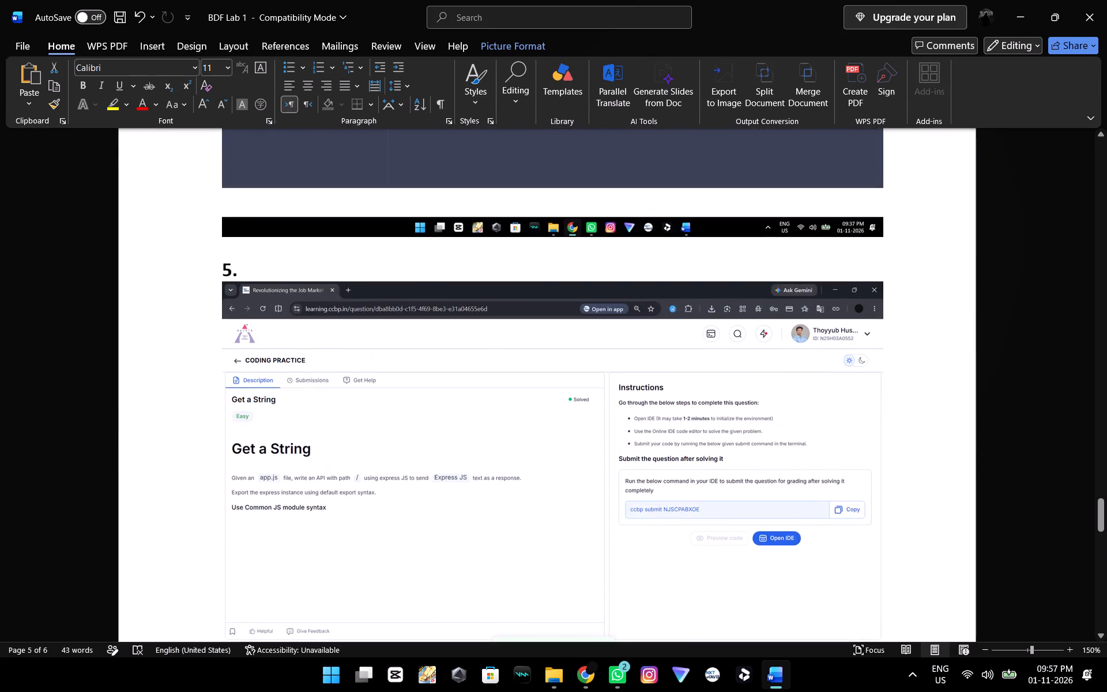
pyautogui.scroll(12, 677, 431)
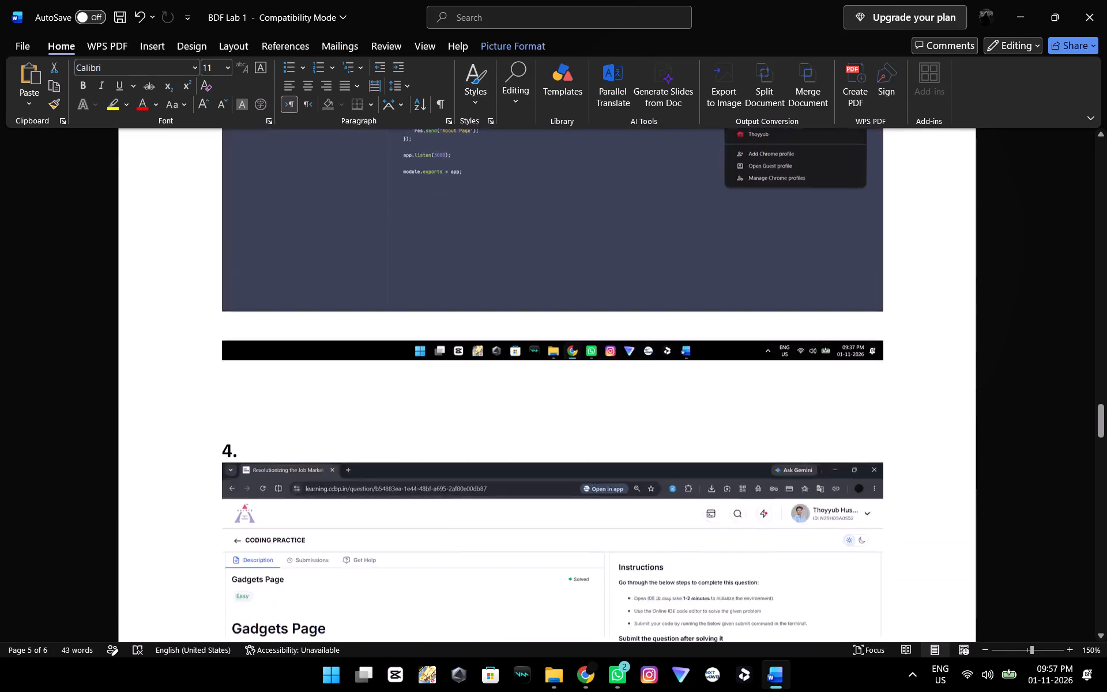
pyautogui.scroll(20, 680, 429)
pyautogui.scroll(12, 680, 429)
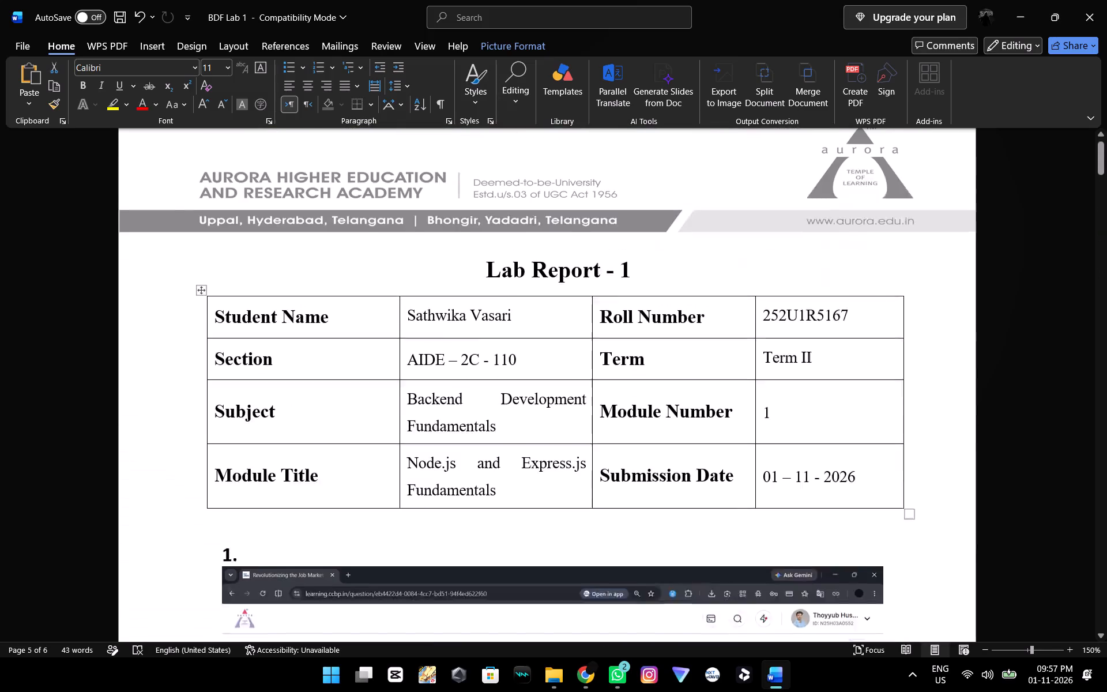
pyautogui.scroll(7, 686, 424)
# Replace the Student Name entry in the first-page details table with the user's own name.
pyautogui.click(549, 375)
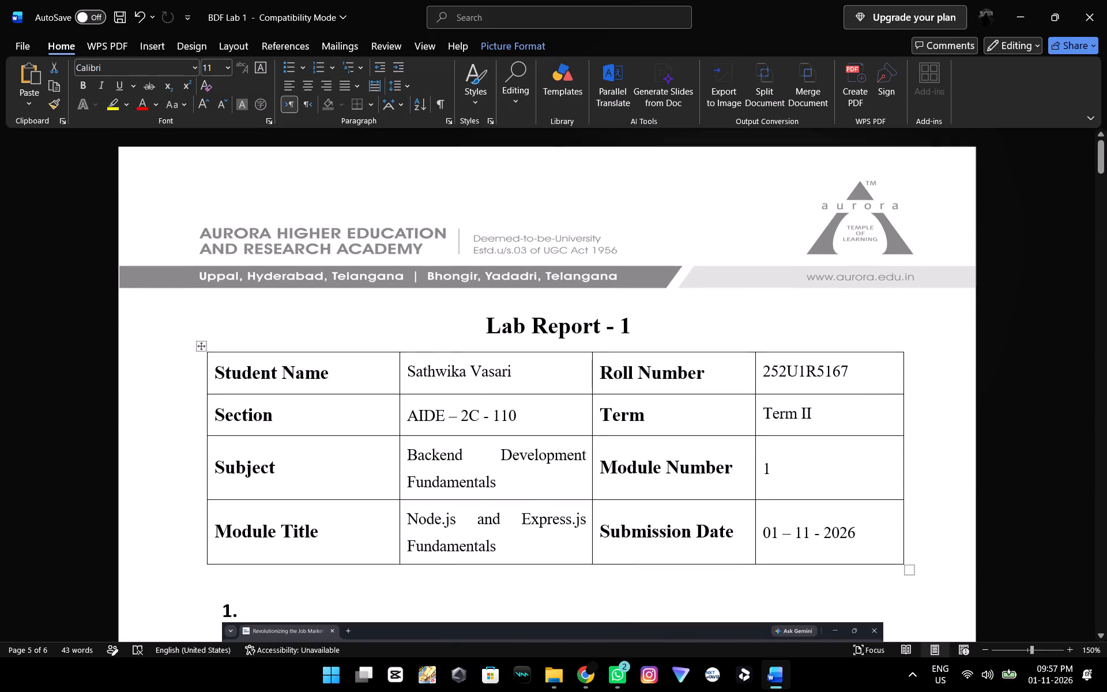
pyautogui.press('BackSpace')
pyautogui.press('BackSpace')
pyautogui.press('BackSpace')
pyautogui.press('BackSpace')
pyautogui.press('BackSpace')
pyautogui.press('BackSpace')
pyautogui.press('BackSpace')
pyautogui.press('BackSpace')
pyautogui.press('BackSpace')
pyautogui.press('BackSpace')
pyautogui.press('BackSpace')
pyautogui.press('BackSpace')
pyautogui.press('BackSpace')
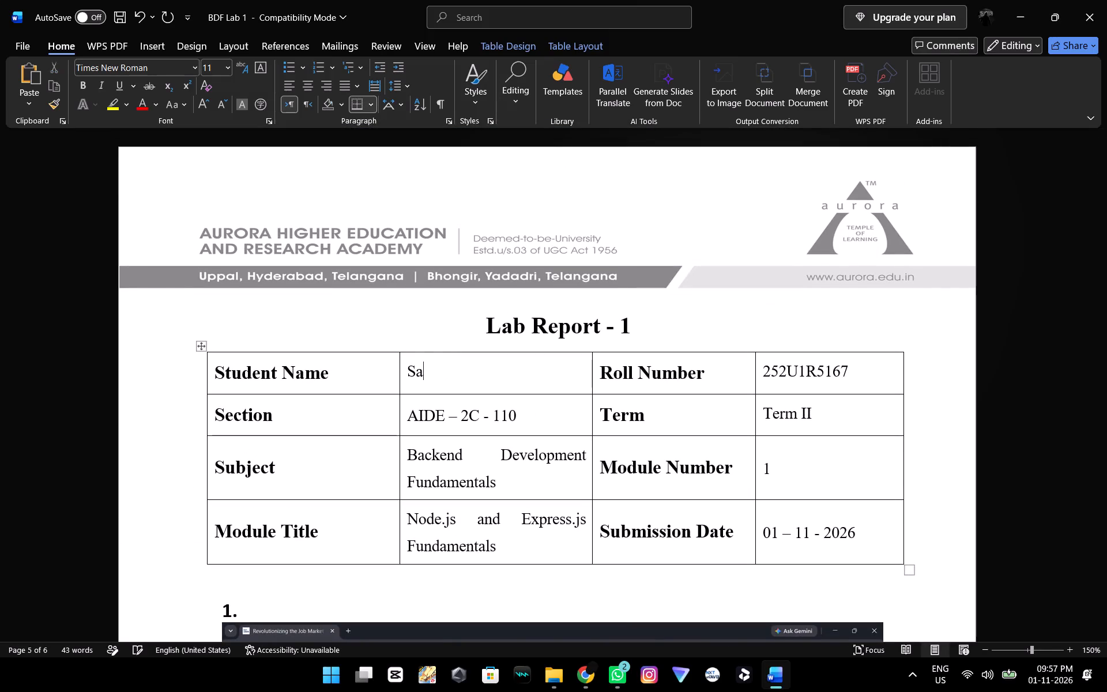
pyautogui.press('BackSpace')
pyautogui.write('yed')
pyautogui.press('space')
pyautogui.press('Return')
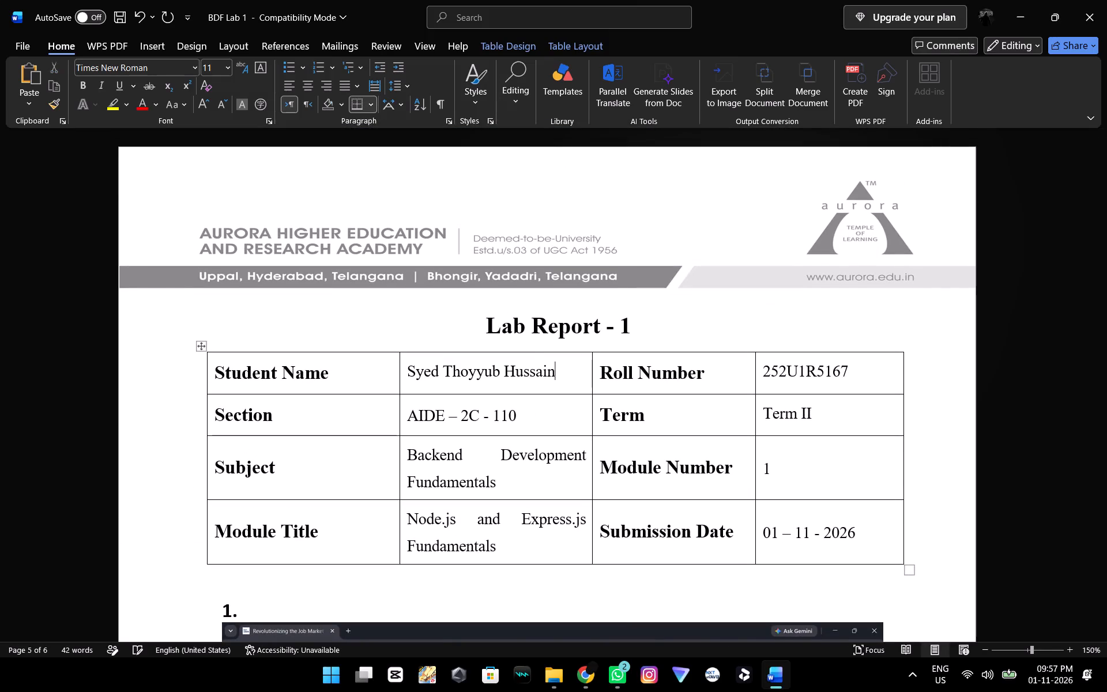
# Change the last two digits of the Roll Number entry to match the user's own roll number.
pyautogui.click(877, 366)
pyautogui.press('BackSpace')
pyautogui.press('BackSpace')
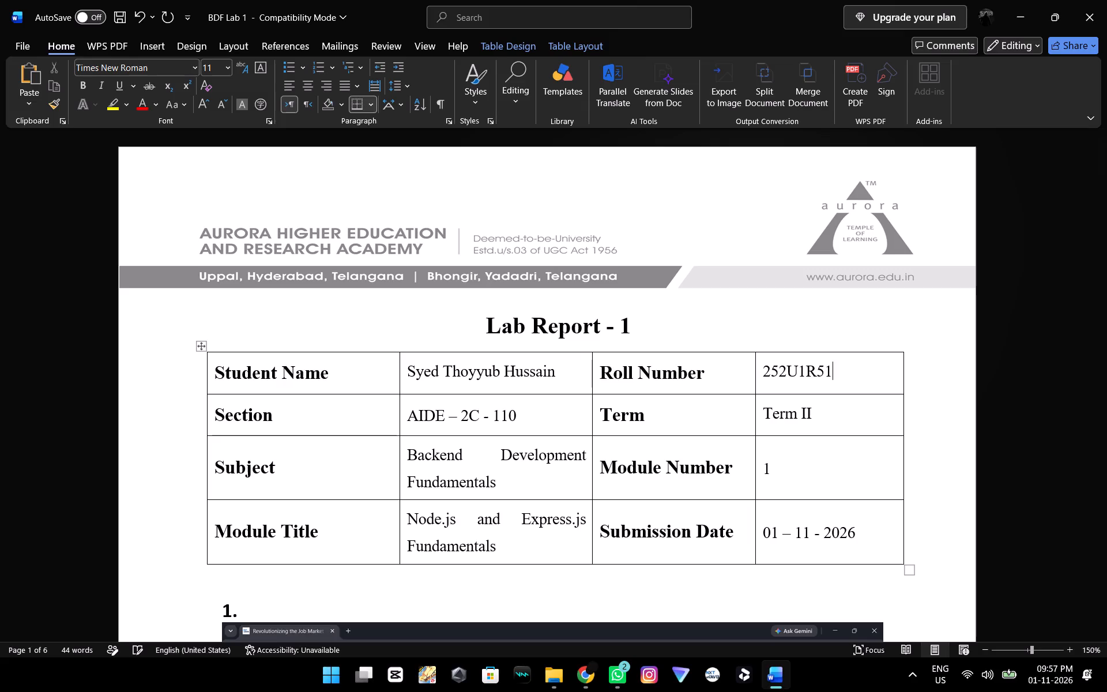
pyautogui.write('51')
# Check the screenshots of all numbered items through to the last page of the report.
pyautogui.scroll(-7, 691, 353)
pyautogui.scroll(4, 694, 351)
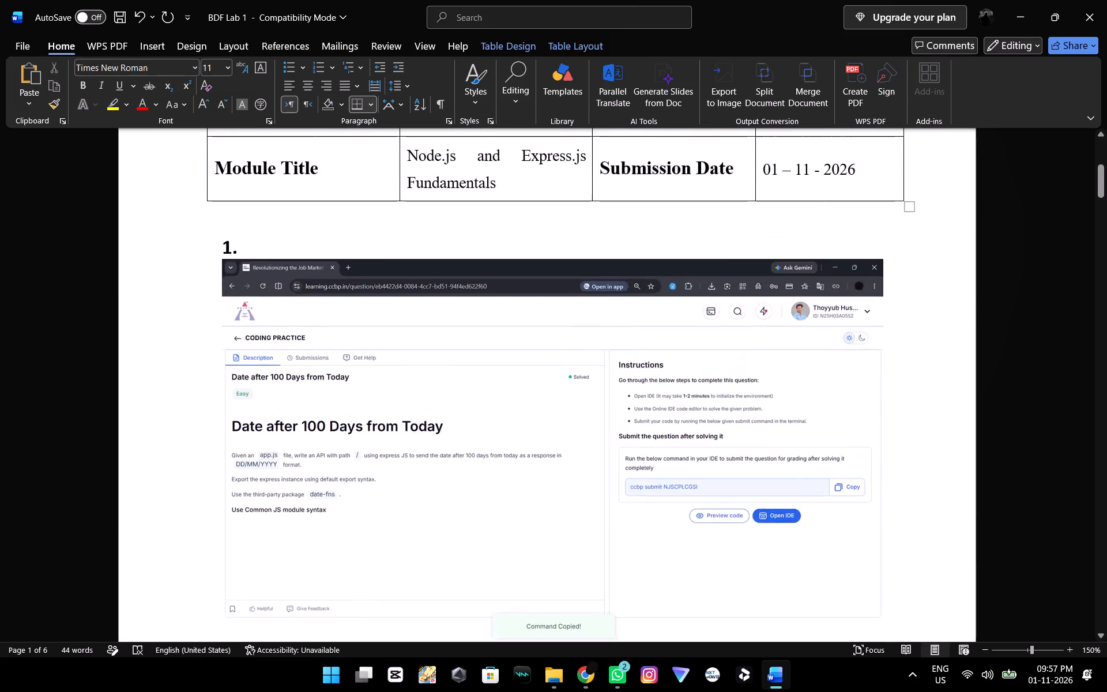
pyautogui.scroll(-13, 694, 351)
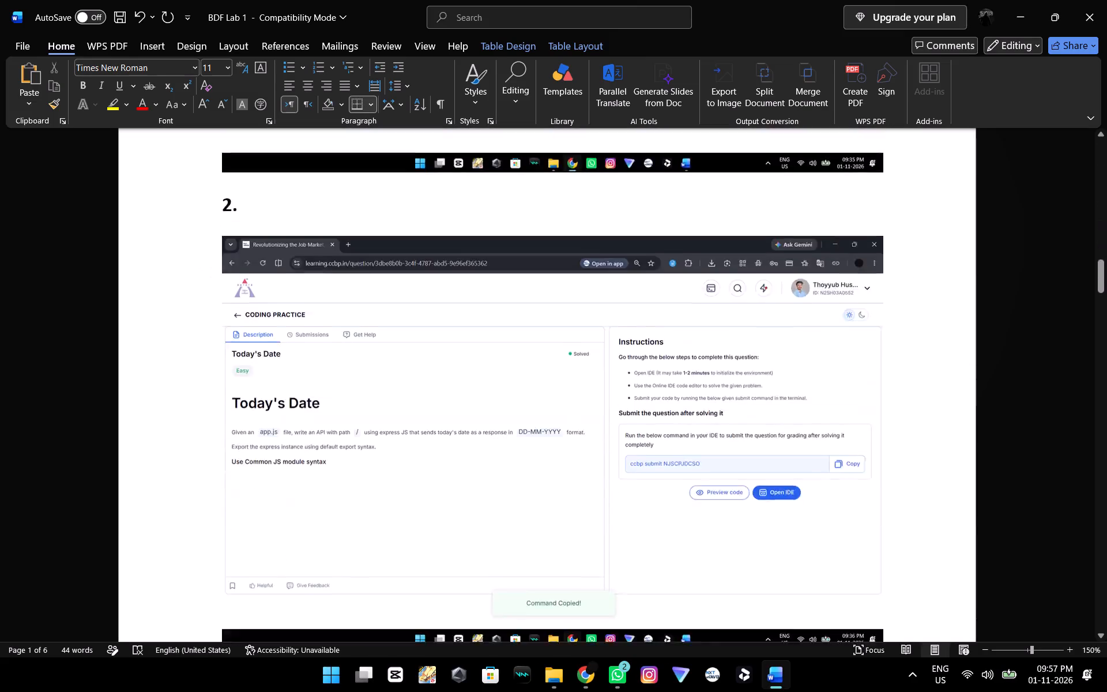
pyautogui.scroll(-20, 701, 354)
pyautogui.scroll(-2, 701, 354)
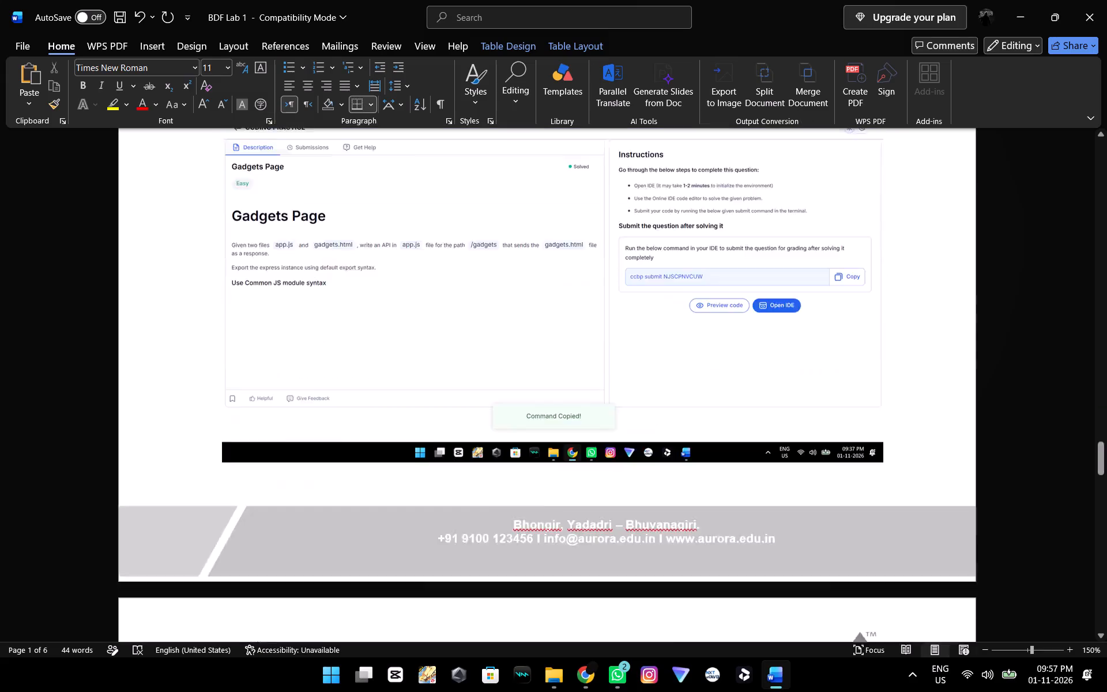
pyautogui.scroll(-5, 718, 351)
pyautogui.scroll(7, 720, 351)
pyautogui.scroll(-14, 734, 351)
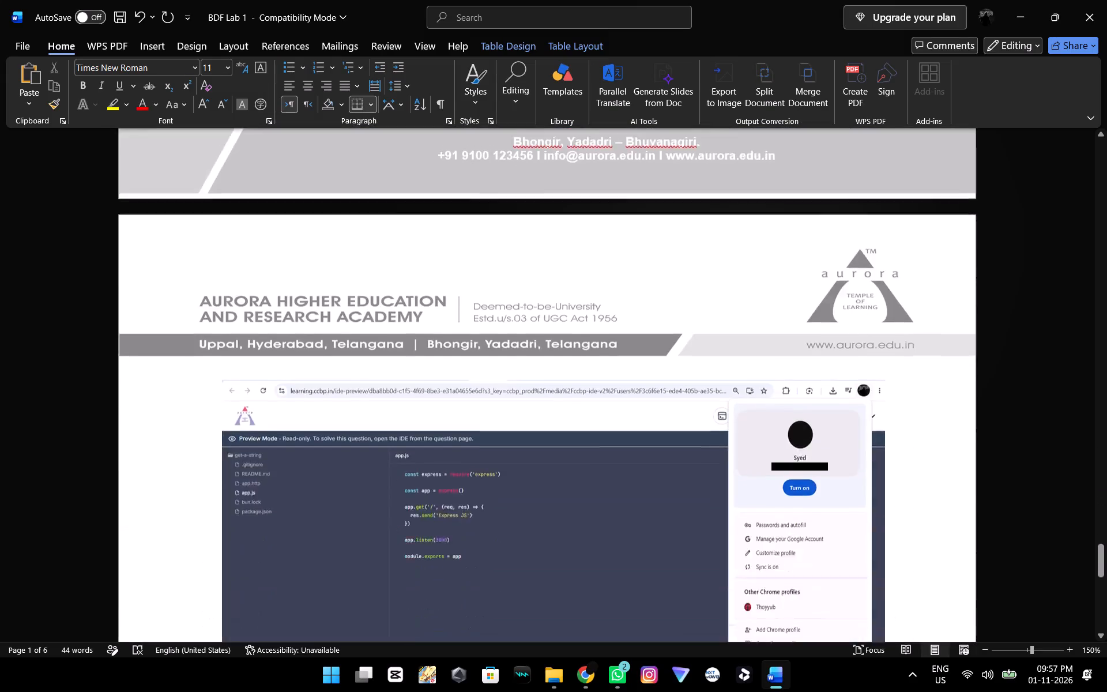
pyautogui.scroll(-7, 740, 350)
# Check the print preview and print all pages to a PDF named BDF_LAB_1 in the BDF(PVN) folder under ERP x NxtWave Stuff.
pyautogui.hotkey('ctrl', 'p')
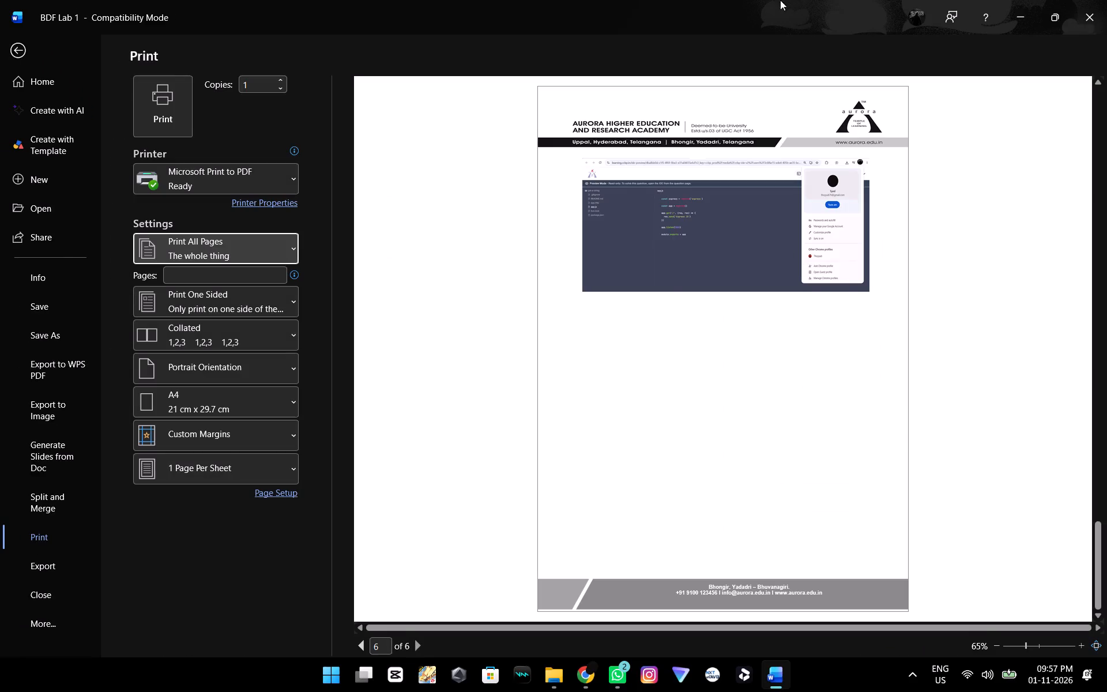
pyautogui.scroll(15, 669, 288)
pyautogui.scroll(-12, 682, 299)
pyautogui.scroll(8, 653, 288)
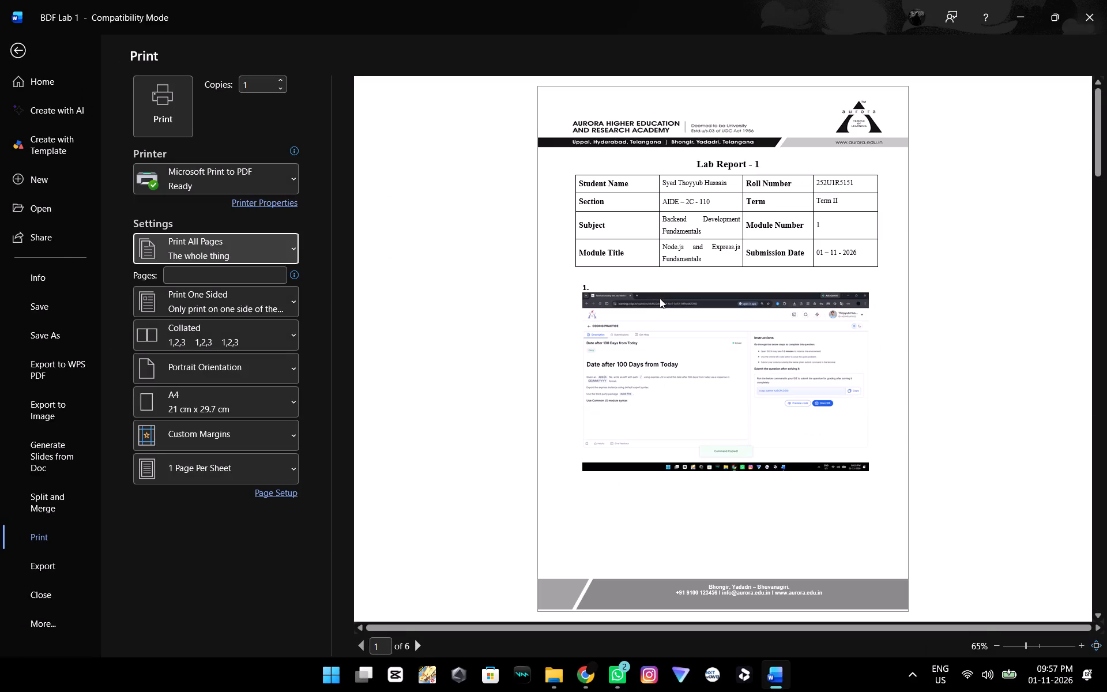
pyautogui.click(173, 118)
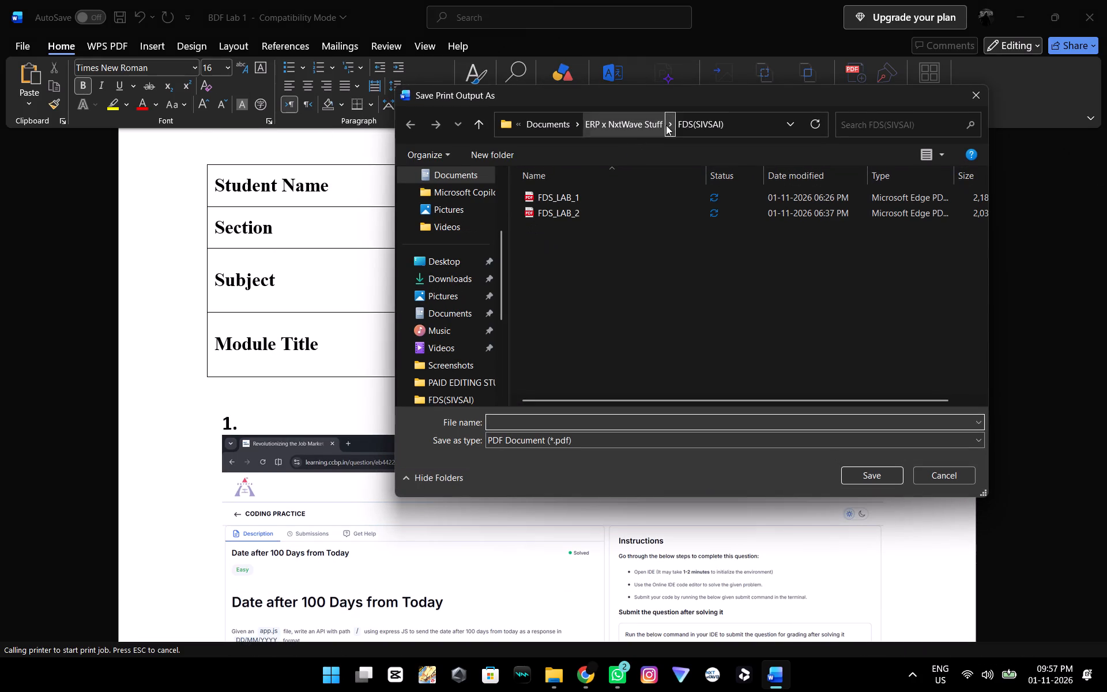
pyautogui.click(666, 125)
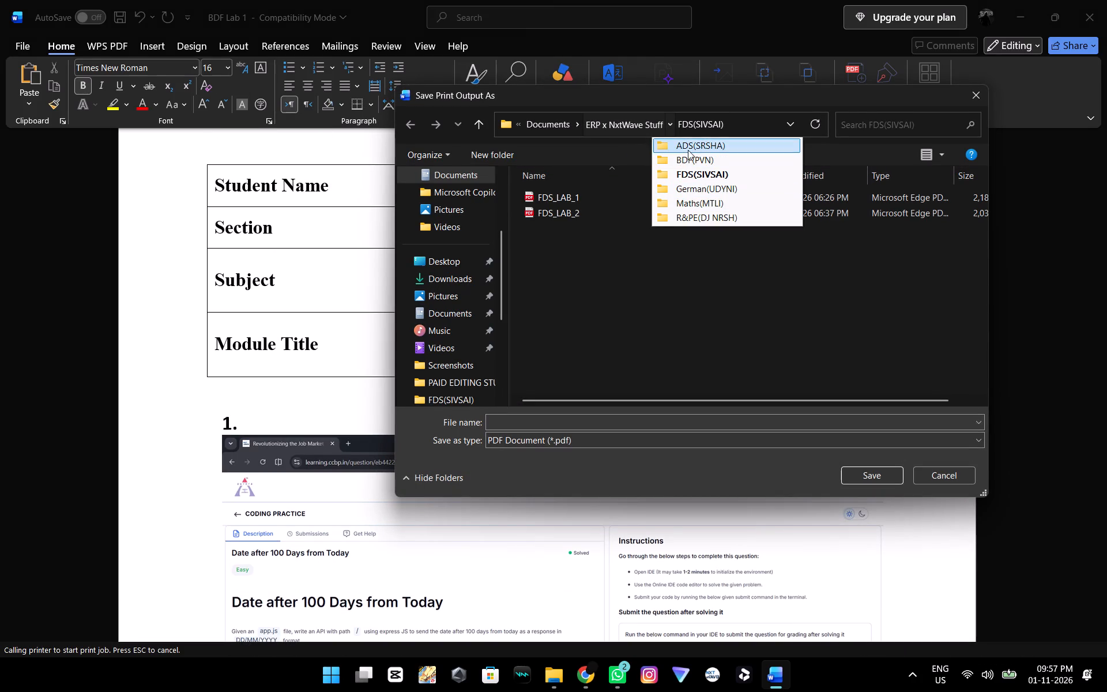
pyautogui.click(688, 164)
pyautogui.click(563, 419)
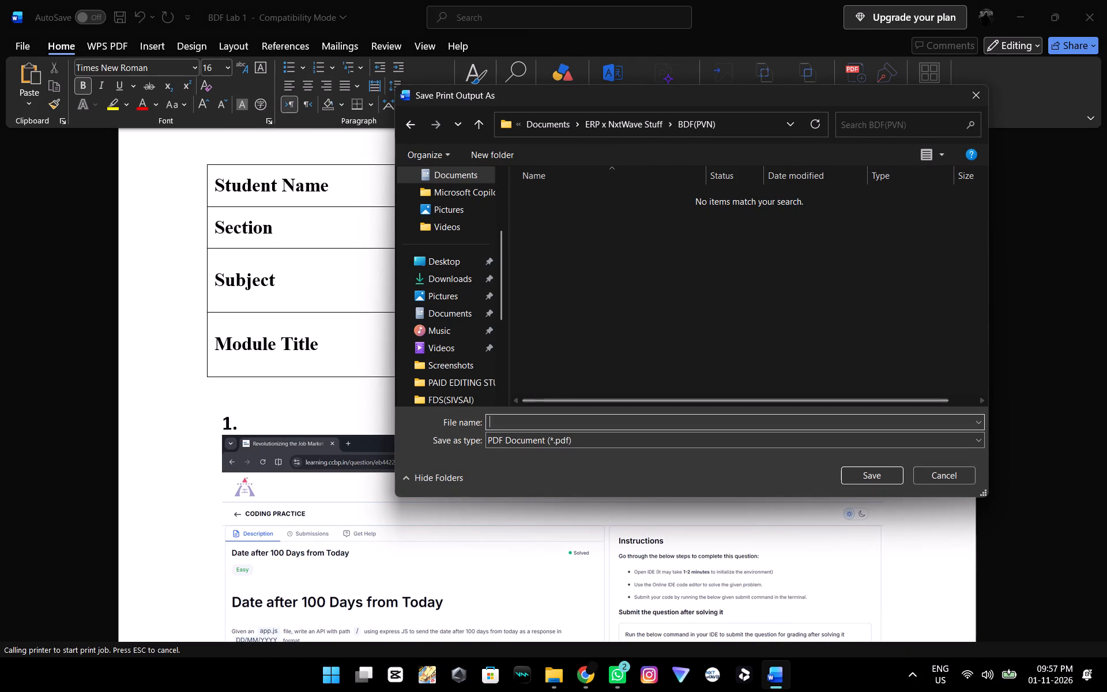
pyautogui.write('BDF_')
pyautogui.write('LAB')
pyautogui.write('_1')
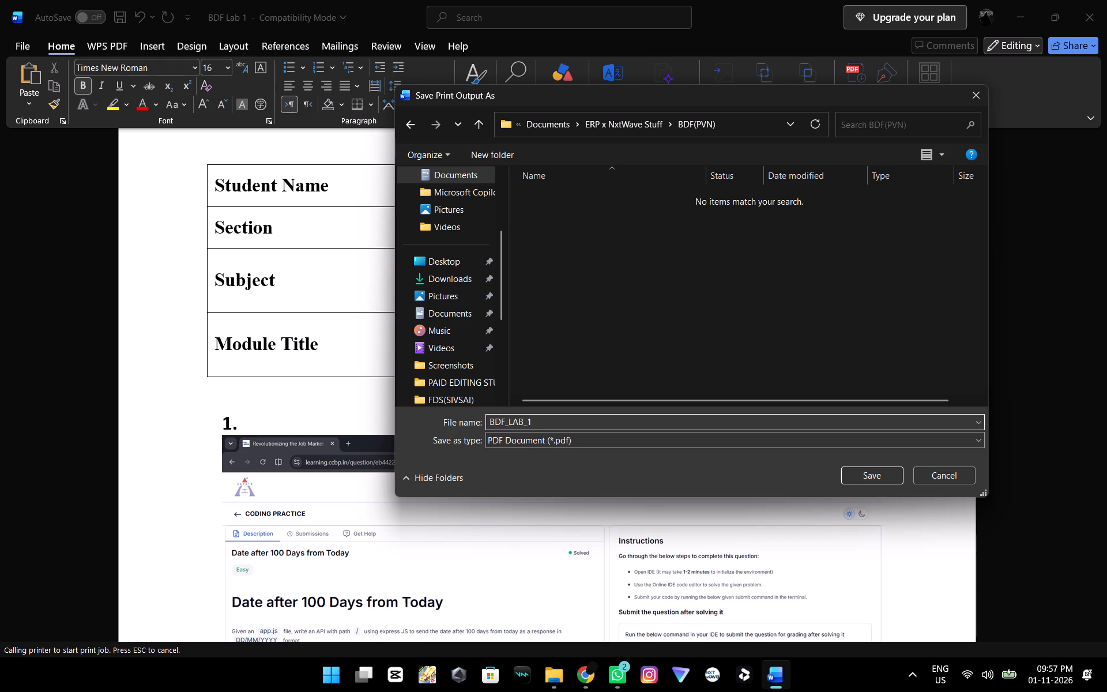
pyautogui.press('Return')
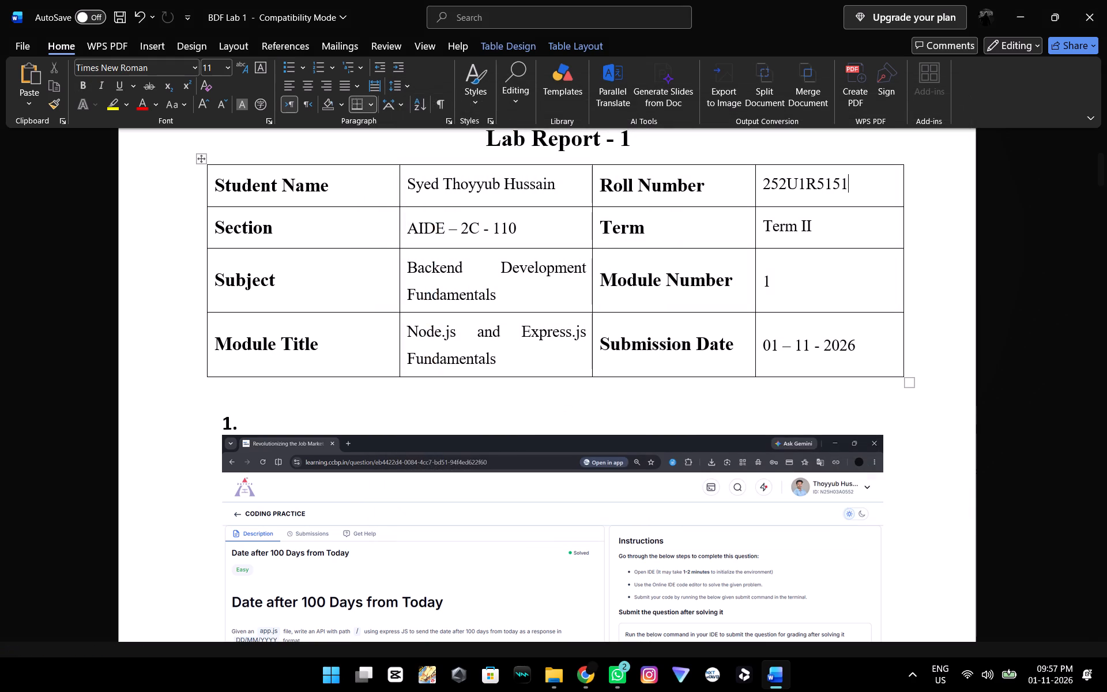
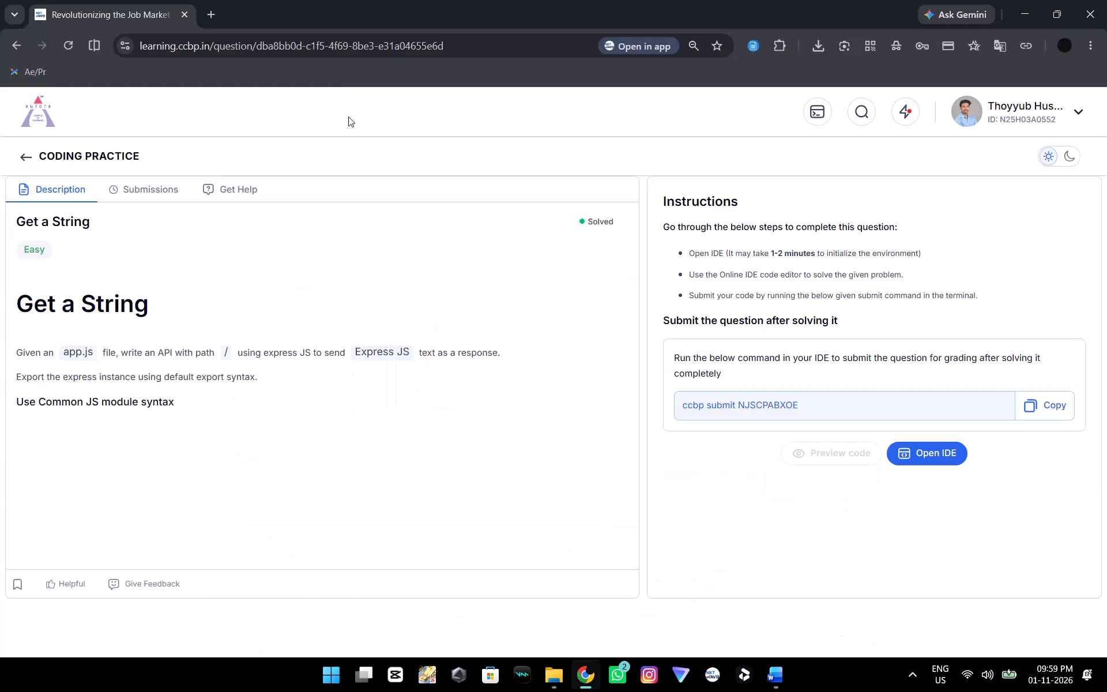
# Close the coding practice page, open the Aurora University portal in a new tab, and show the Backend Development Fundamentals assessments.
pyautogui.click(216, 9)
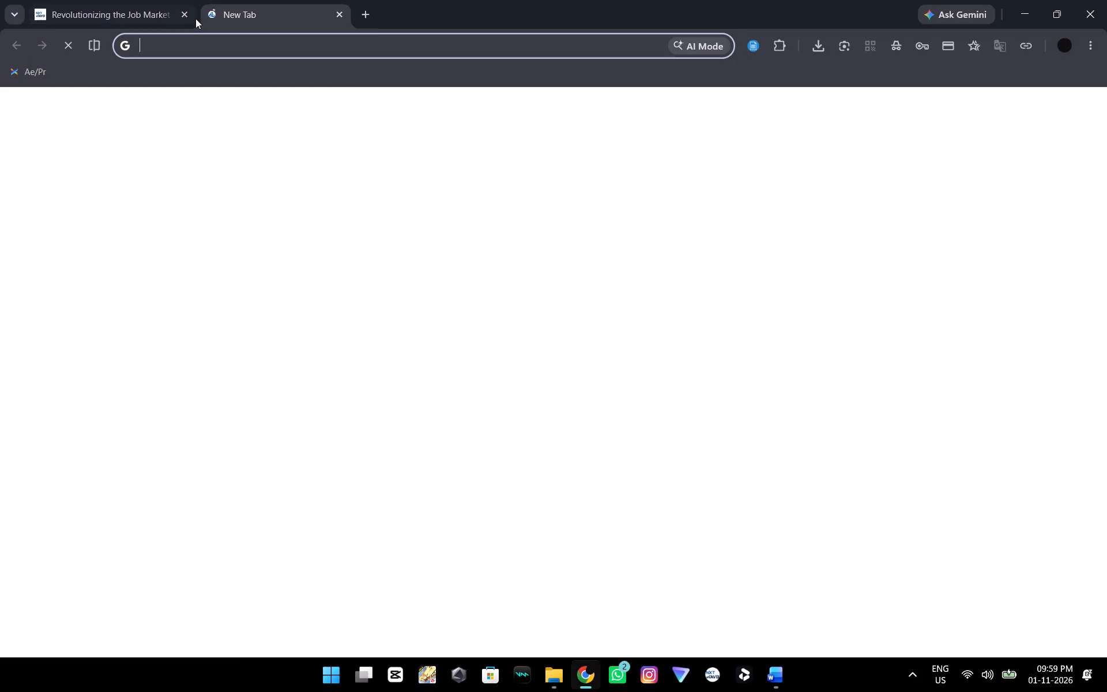
pyautogui.click(187, 18)
pyautogui.click(608, 140)
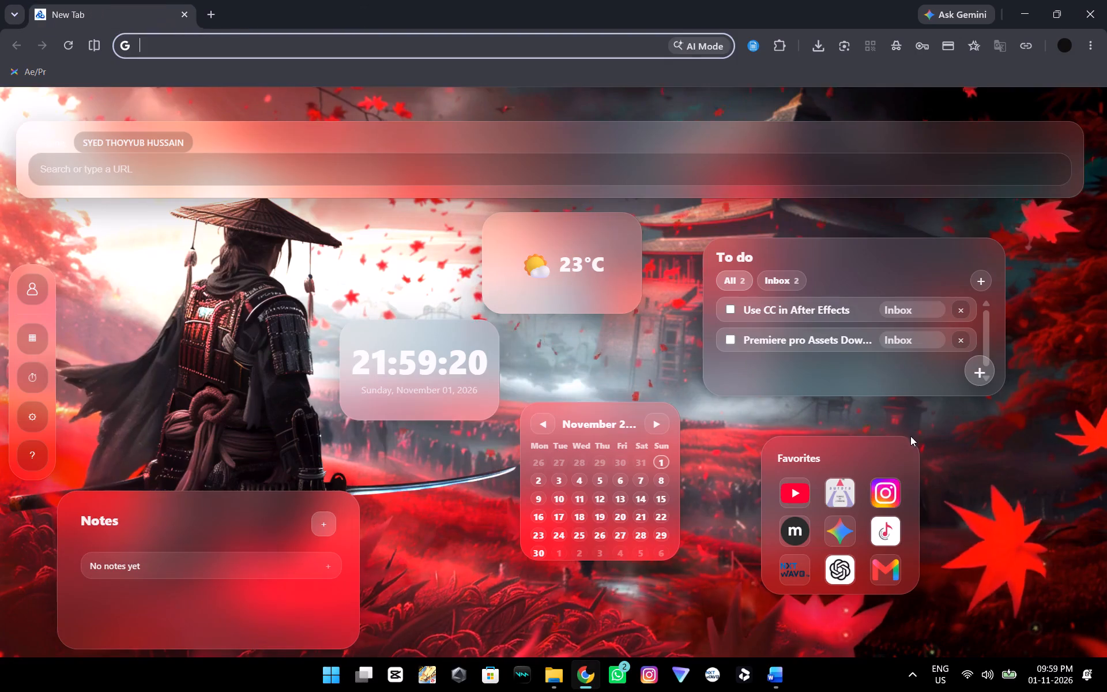
pyautogui.click(843, 491)
pyautogui.click(257, 392)
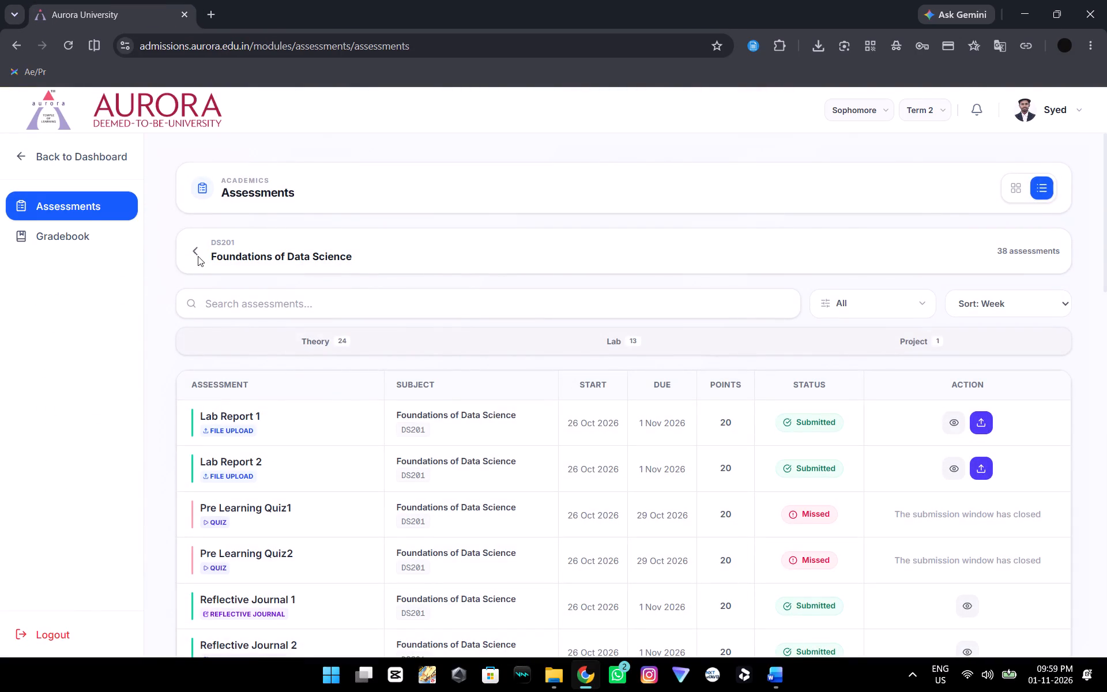
pyautogui.click(196, 254)
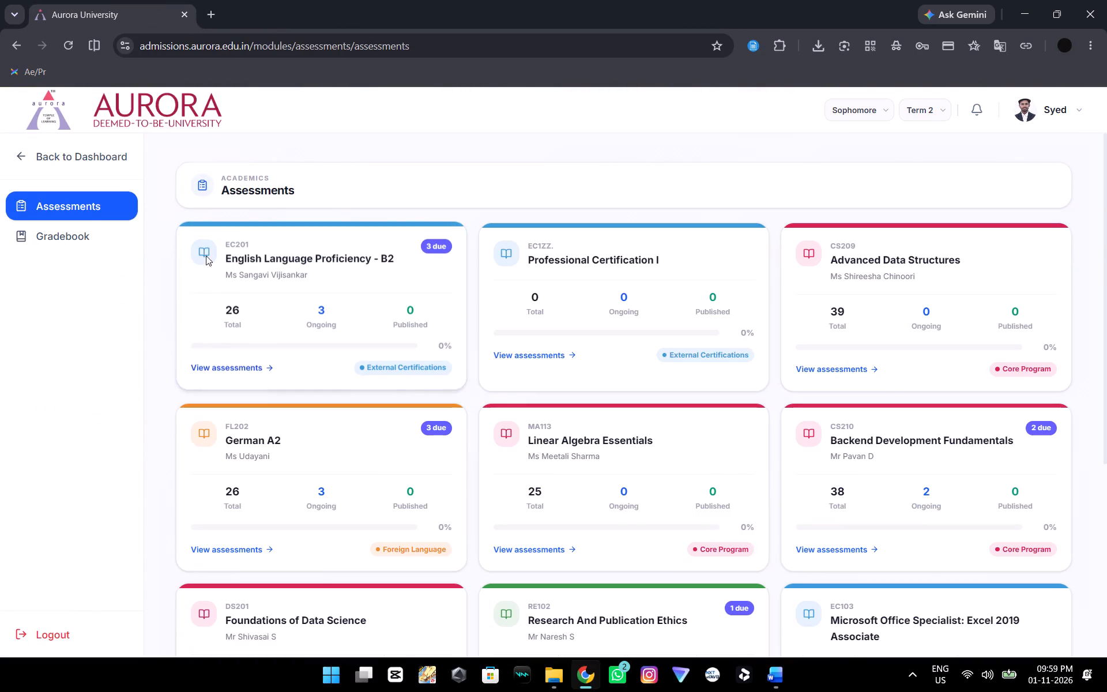
pyautogui.click(935, 476)
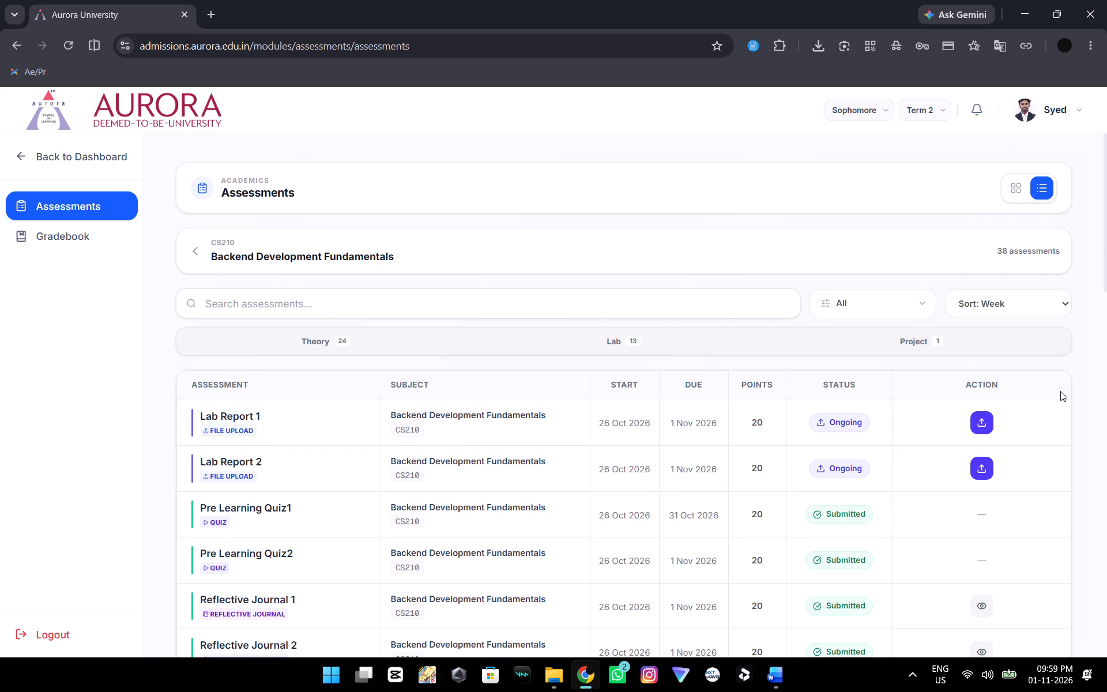
# Submit the BDF_LAB_1 PDF from the BDF(PVN) folder for Lab Report 1 of Backend Development Fundamentals.
pyautogui.click(982, 432)
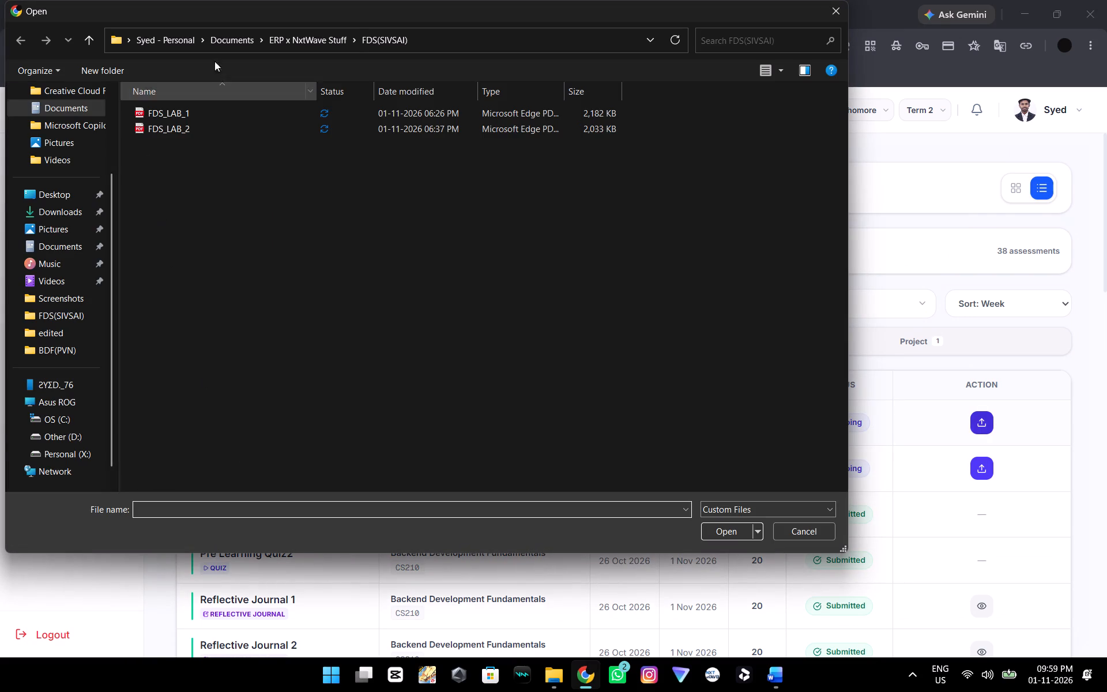
pyautogui.click(353, 32)
pyautogui.click(367, 78)
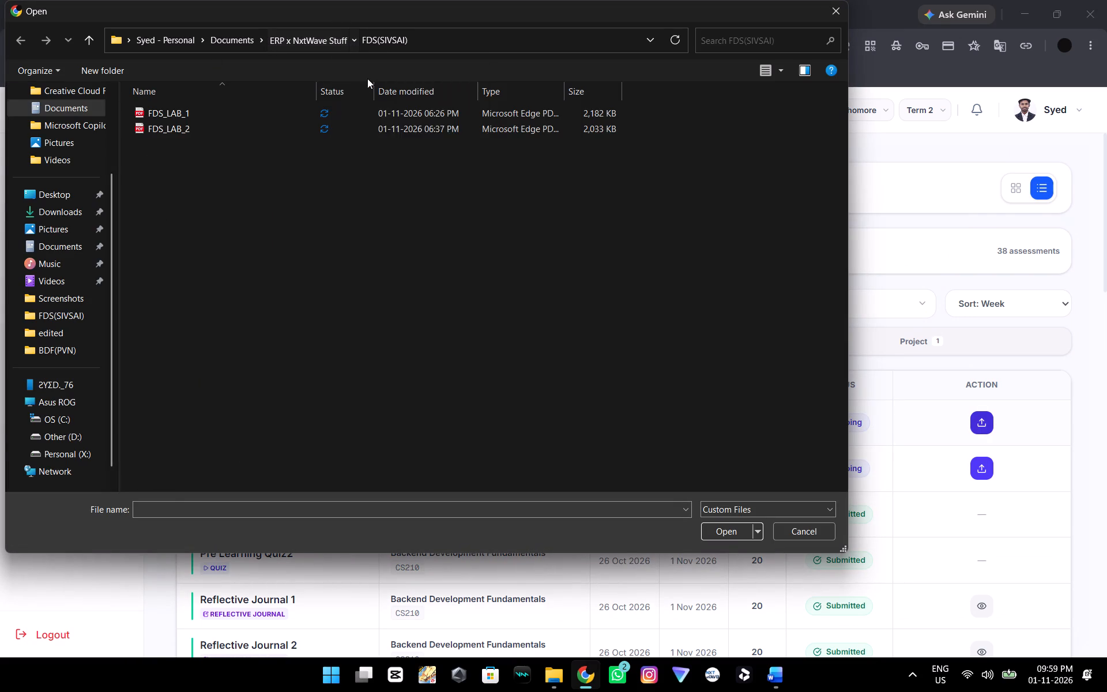
pyautogui.click(312, 111)
pyautogui.click(715, 529)
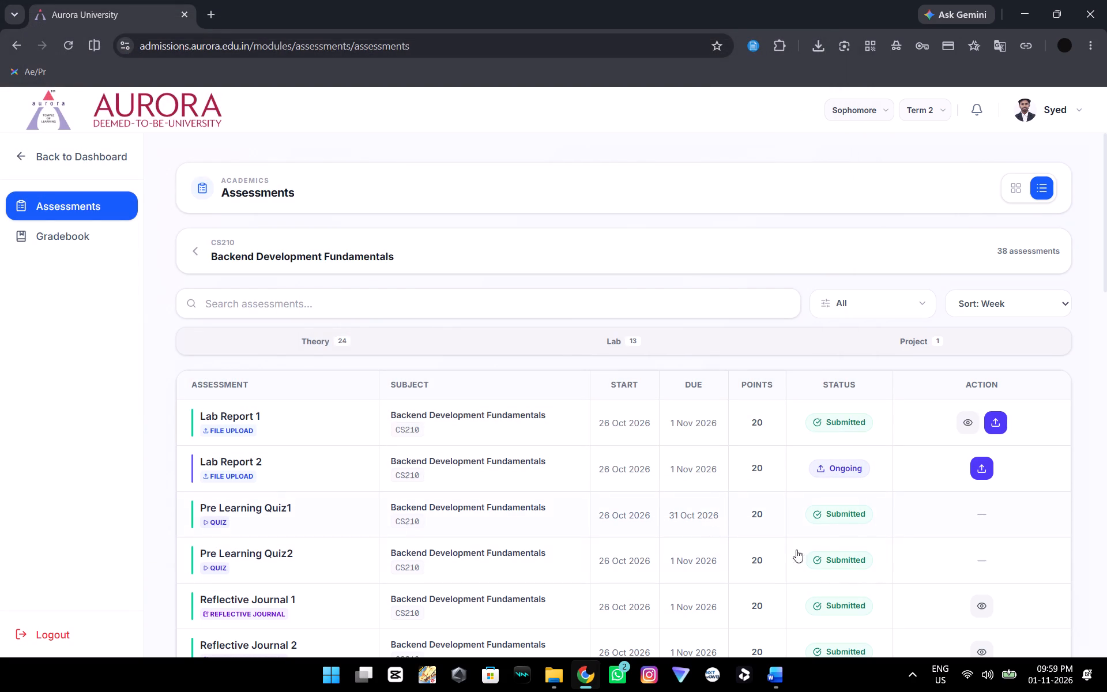
# Switch to Word and close the BDF Lab 1 document, keeping the copied picture available to other applications.
pyautogui.hotkey('alt', 'Tab')
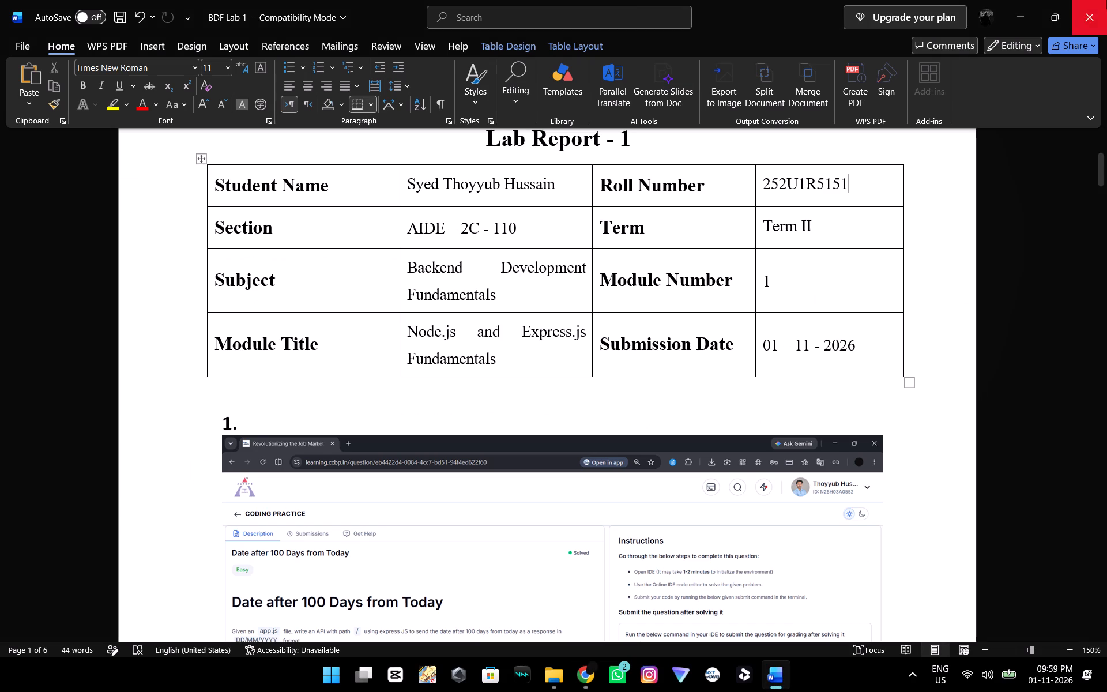
pyautogui.click(1106, 0)
pyautogui.click(833, 430)
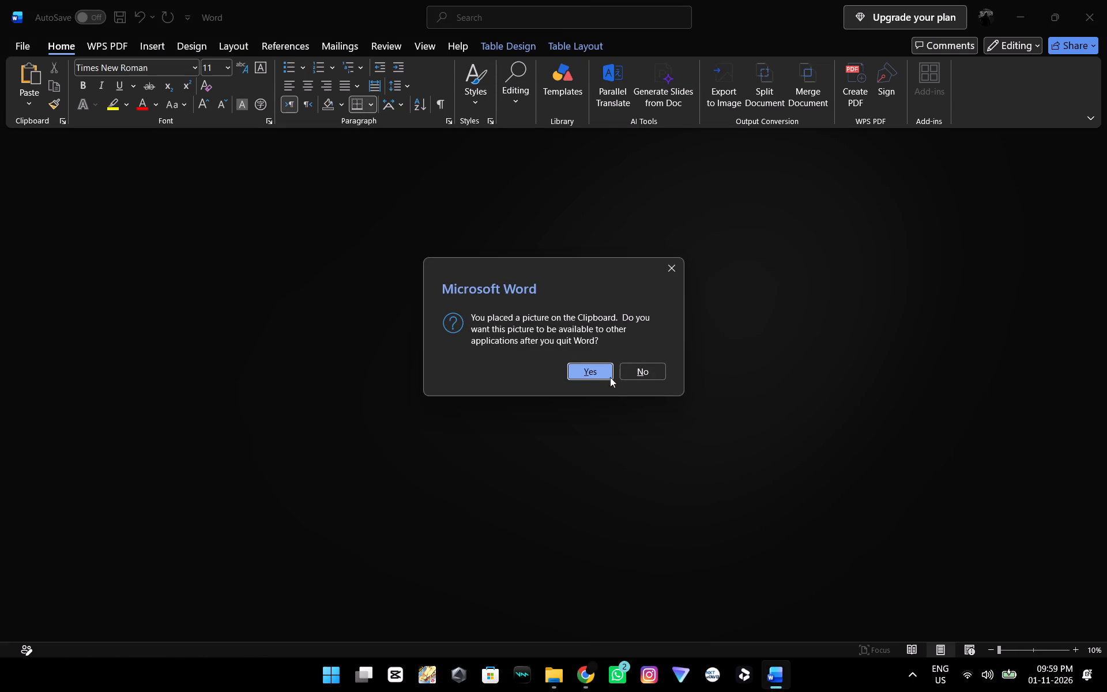
pyautogui.click(589, 373)
# Switch to File Explorer and delete the nine lab captures dated 2026-11-01, from 213508 through 213759, in the Screenshots folder.
pyautogui.hotkey('alt', 'Tab')
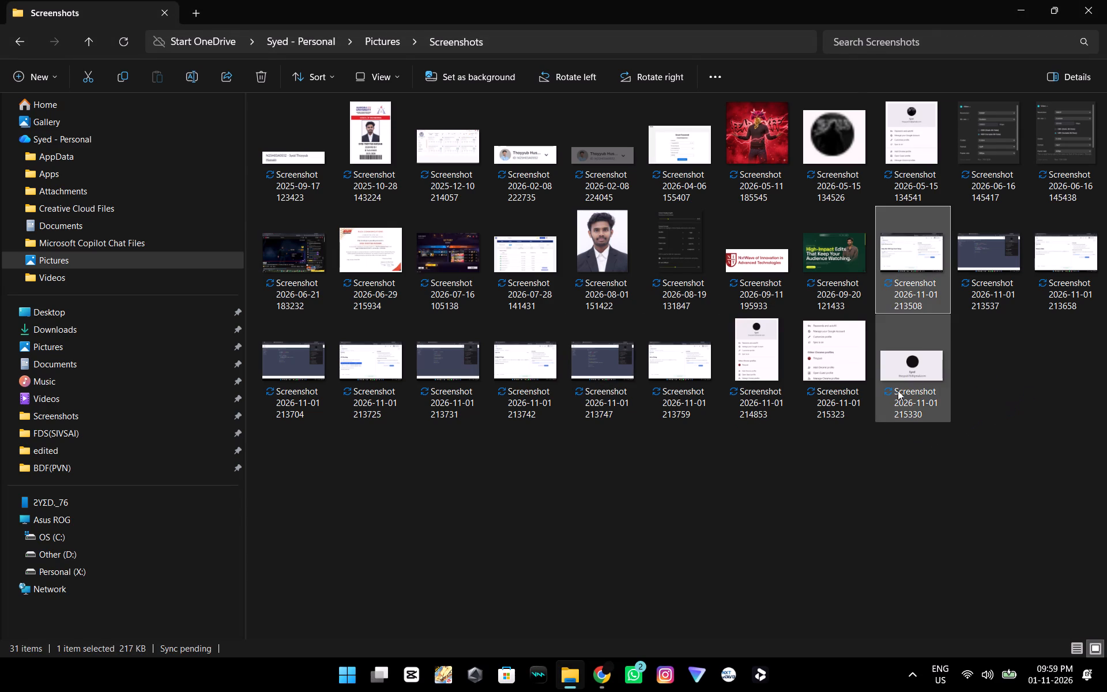
pyautogui.keyDown('ctrl'); pyautogui.click(909, 254); pyautogui.keyUp('ctrl')
pyautogui.keyDown('ctrl'); pyautogui.click(984, 253); pyautogui.keyUp('ctrl')
pyautogui.keyDown('ctrl'); pyautogui.click(1059, 264); pyautogui.keyUp('ctrl')
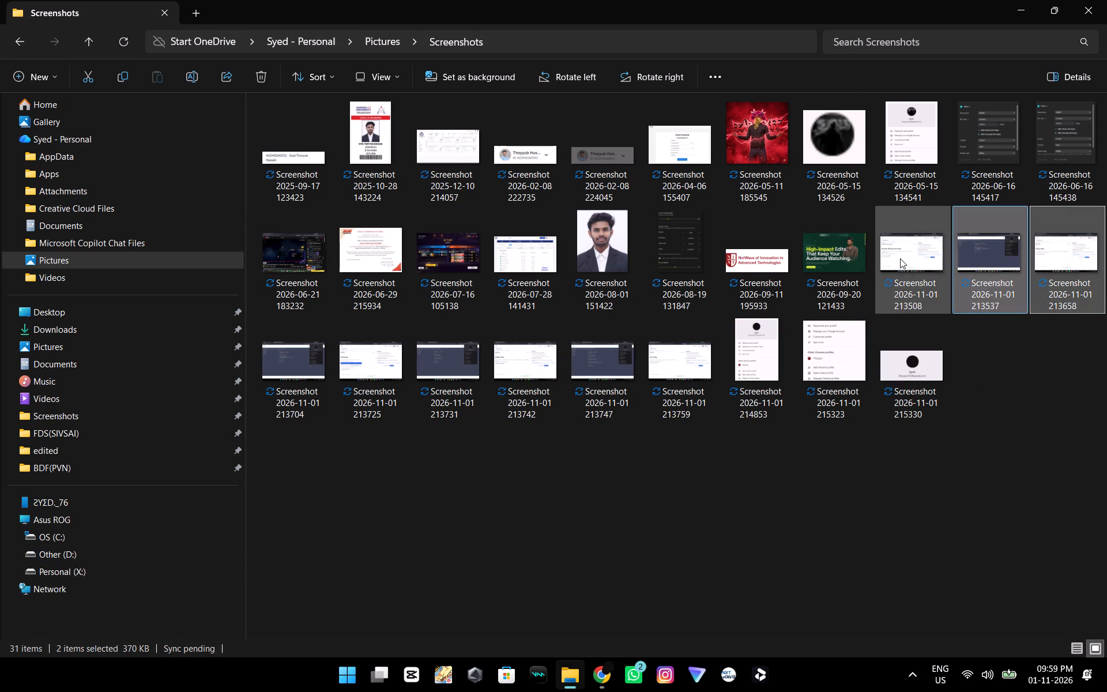
pyautogui.keyDown('ctrl'); pyautogui.click(902, 258); pyautogui.keyUp('ctrl')
pyautogui.keyDown('ctrl'); pyautogui.click(683, 377); pyautogui.keyUp('ctrl')
pyautogui.keyDown('ctrl'); pyautogui.click(623, 367); pyautogui.keyUp('ctrl')
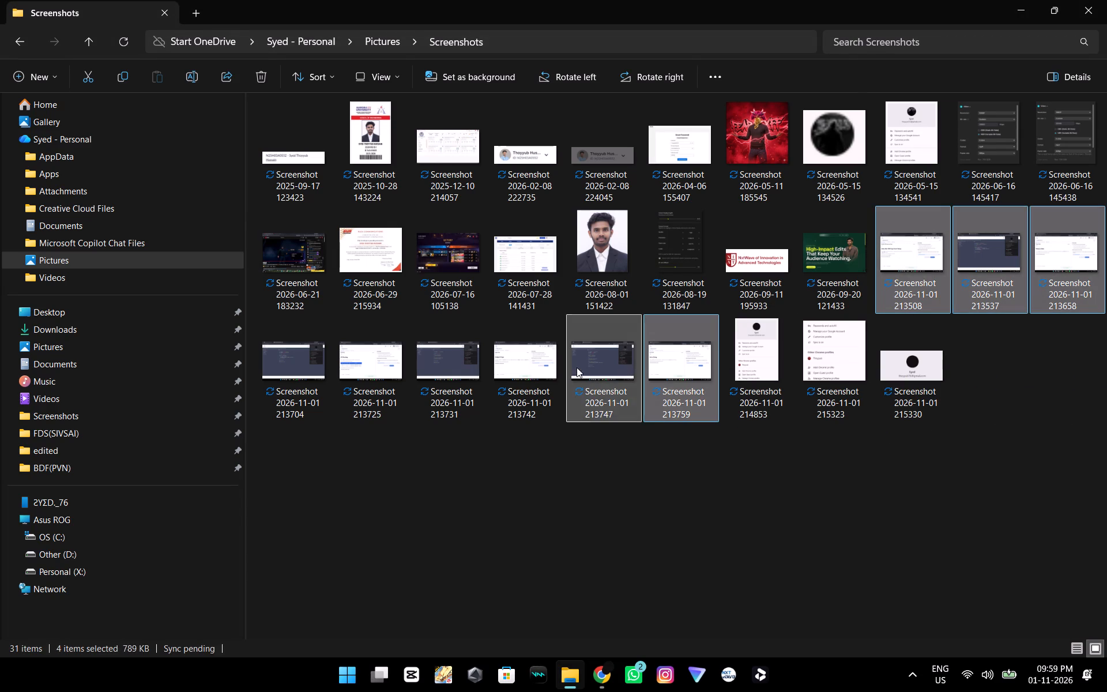
pyautogui.keyDown('ctrl'); pyautogui.click(505, 368); pyautogui.keyUp('ctrl')
pyautogui.keyDown('ctrl'); pyautogui.click(446, 361); pyautogui.keyUp('ctrl')
pyautogui.keyDown('ctrl'); pyautogui.click(375, 361); pyautogui.keyUp('ctrl')
pyautogui.keyDown('ctrl'); pyautogui.click(302, 361); pyautogui.keyUp('ctrl')
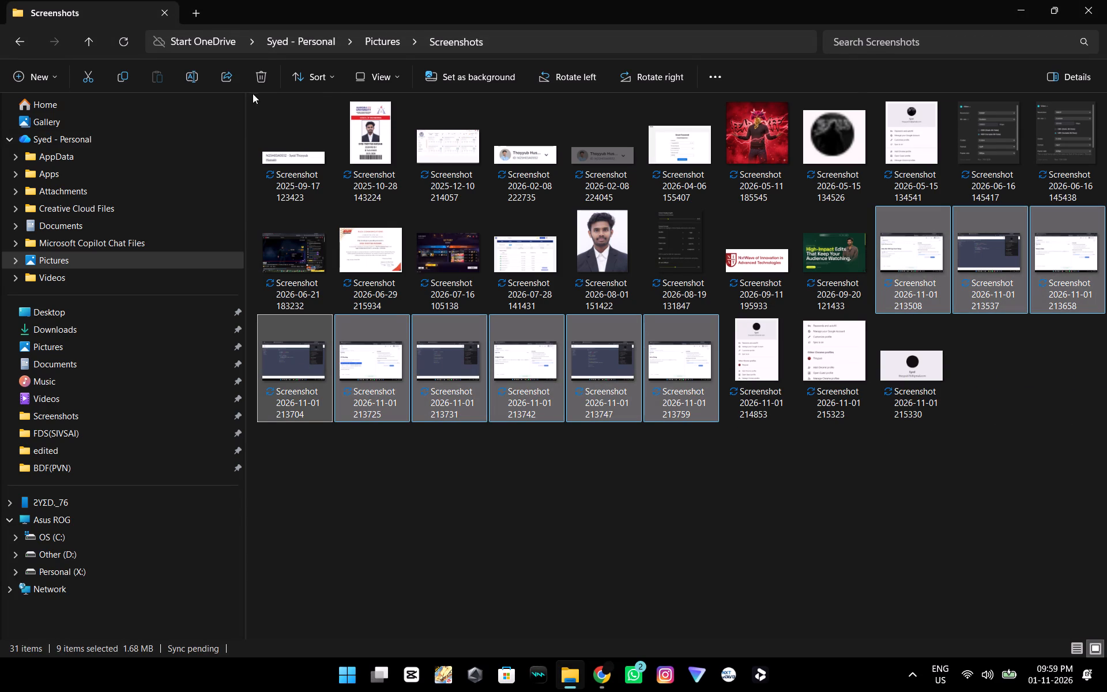
pyautogui.click(257, 77)
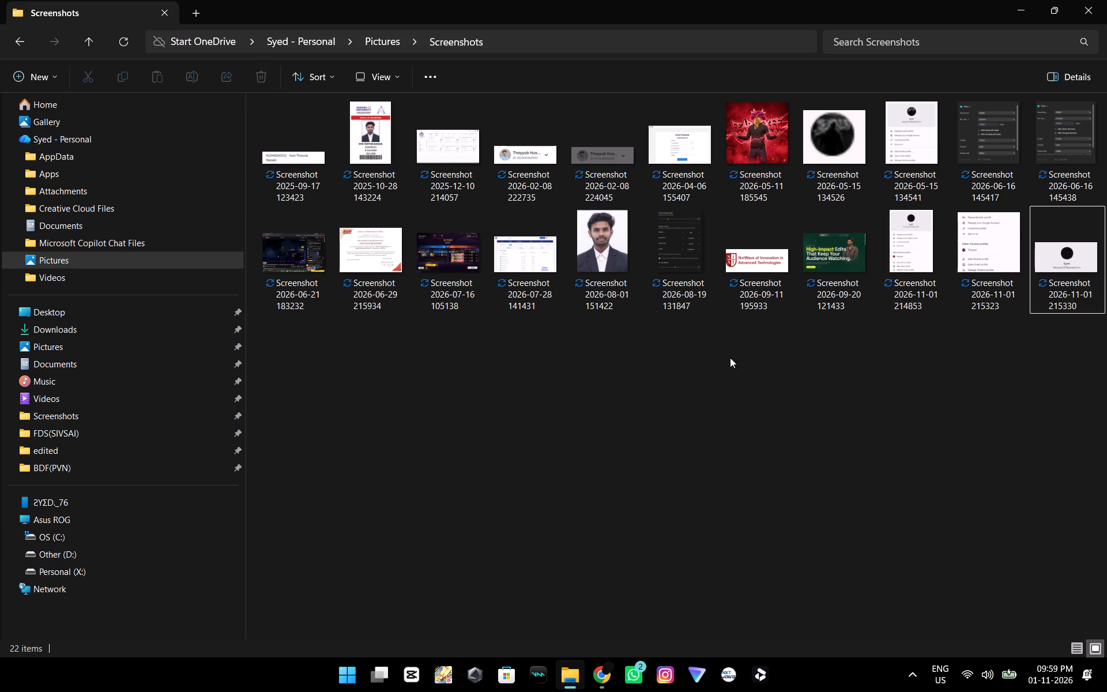
# Delete the two screenshots dated 2026-05-15, 134526 and 134541, and close the Screenshots folder window.
pyautogui.click(834, 185)
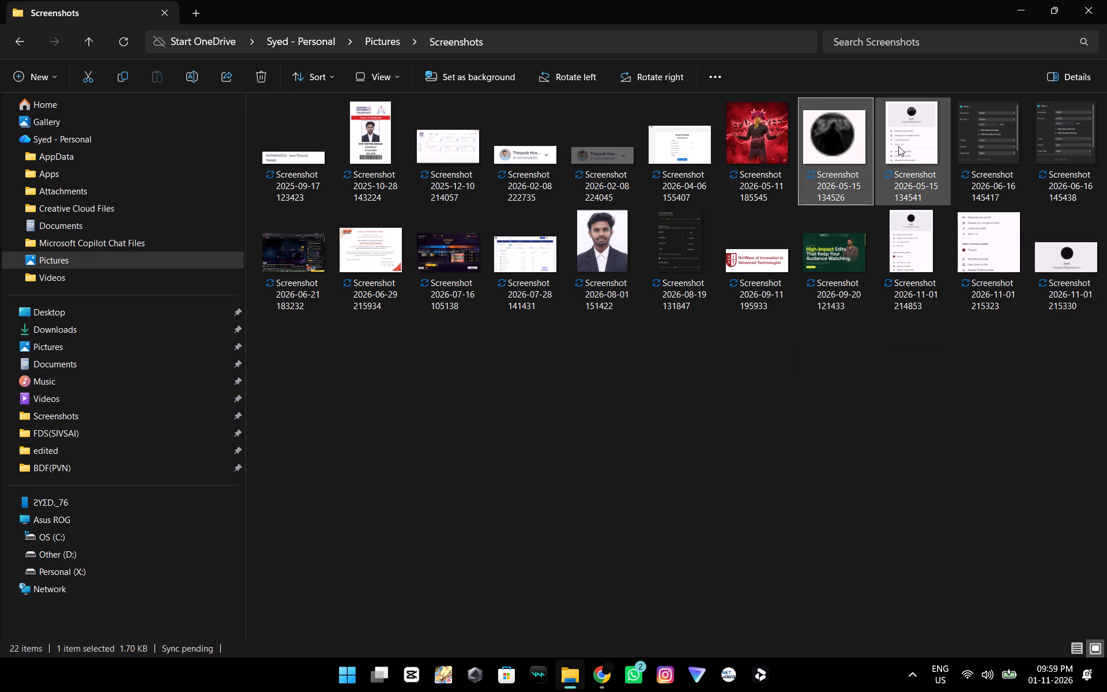
pyautogui.keyDown('ctrl'); pyautogui.click(898, 145); pyautogui.keyUp('ctrl')
pyautogui.click(251, 72)
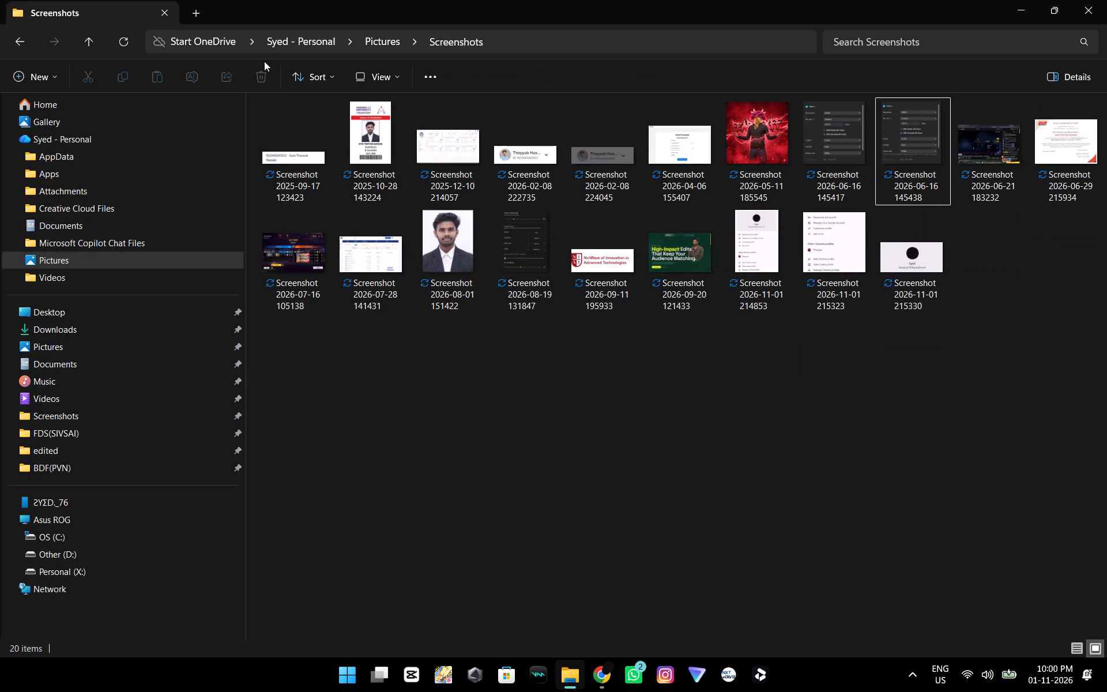
pyautogui.click(1106, 0)
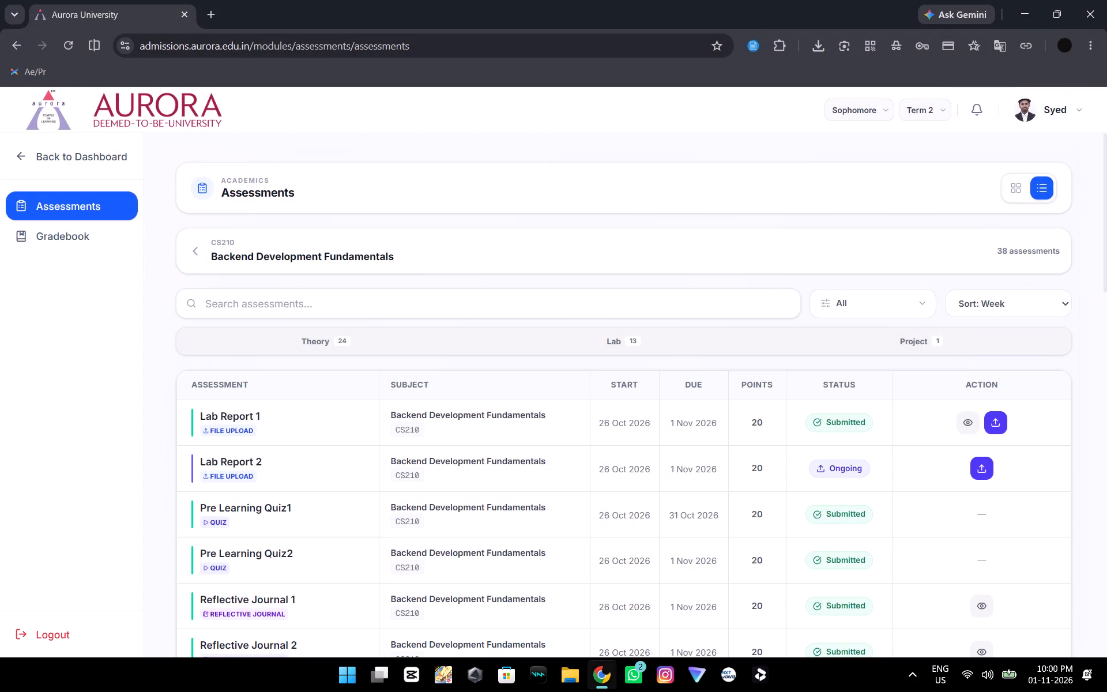